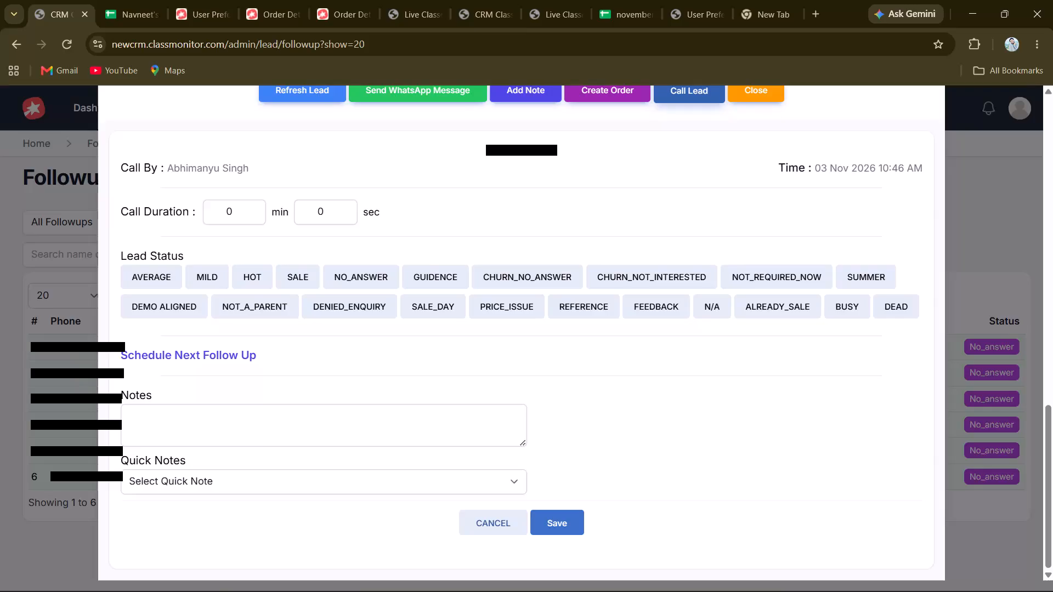
Log the open lead's call as NO_ANSWER with next follow-up In 4 Hour and note "npc", save it, and close the lead.
{"action": "left_click", "coordinate": [381, 284]}
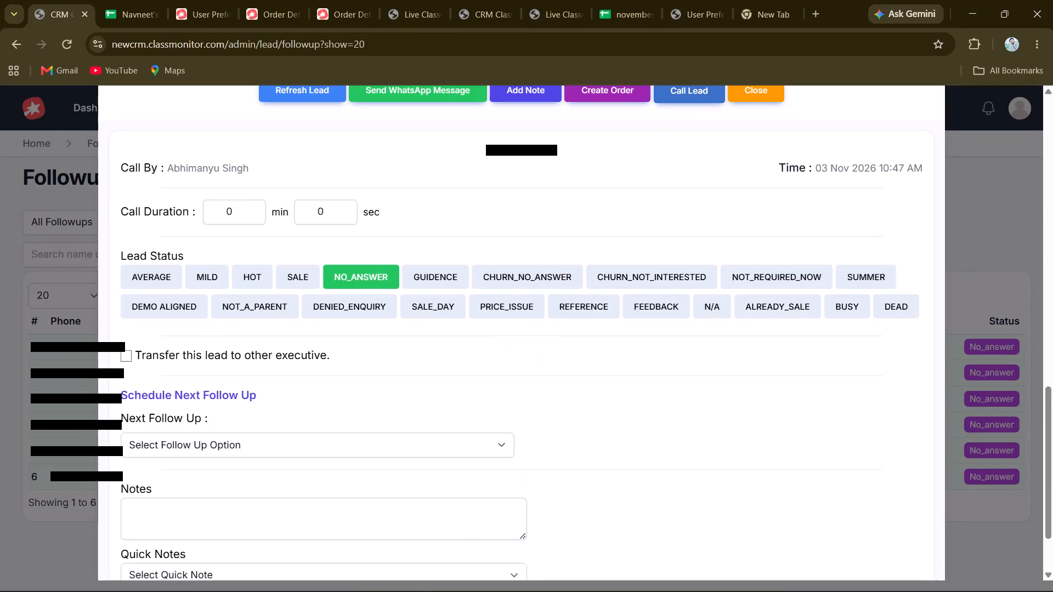
{"action": "left_click", "coordinate": [237, 442]}
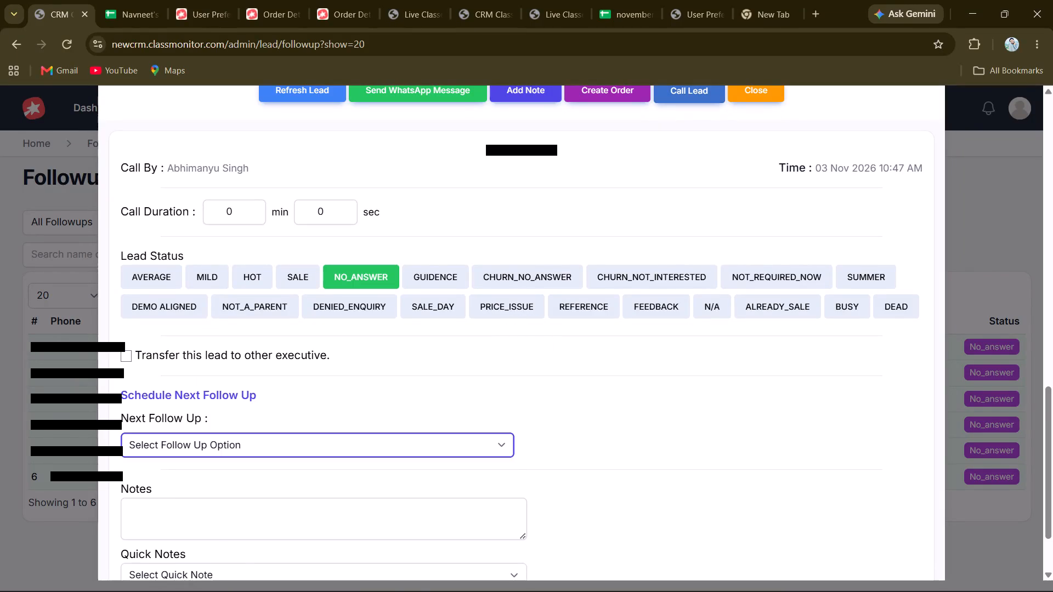
{"action": "left_click", "coordinate": [183, 517]}
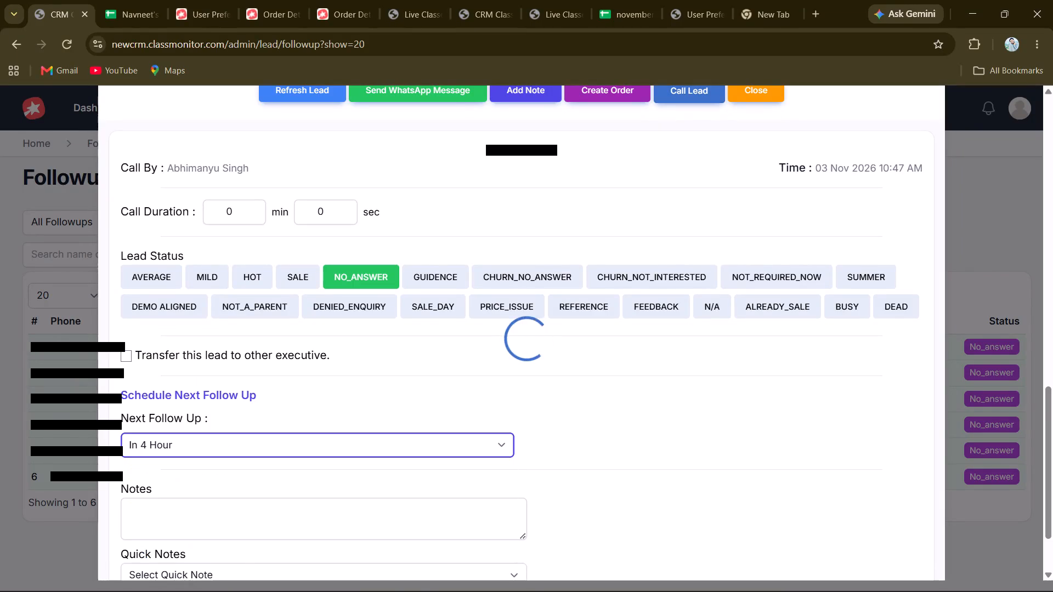
{"action": "left_click", "coordinate": [194, 530]}
{"action": "type", "text": "npc"}
{"action": "scroll", "coordinate": [331, 547], "scroll_direction": "down", "scroll_amount": 4}
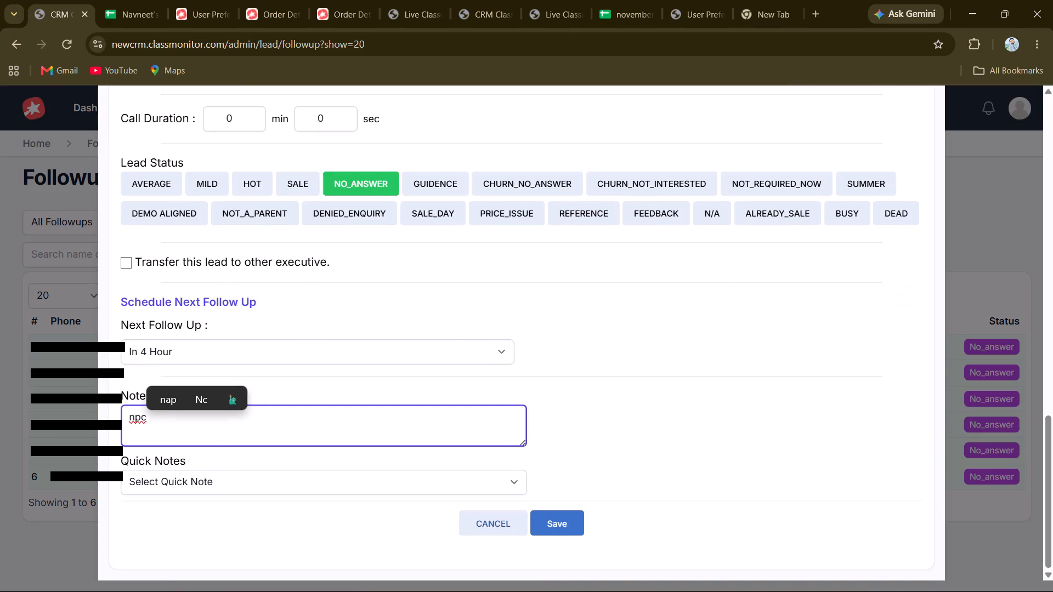
{"action": "left_click", "coordinate": [544, 523]}
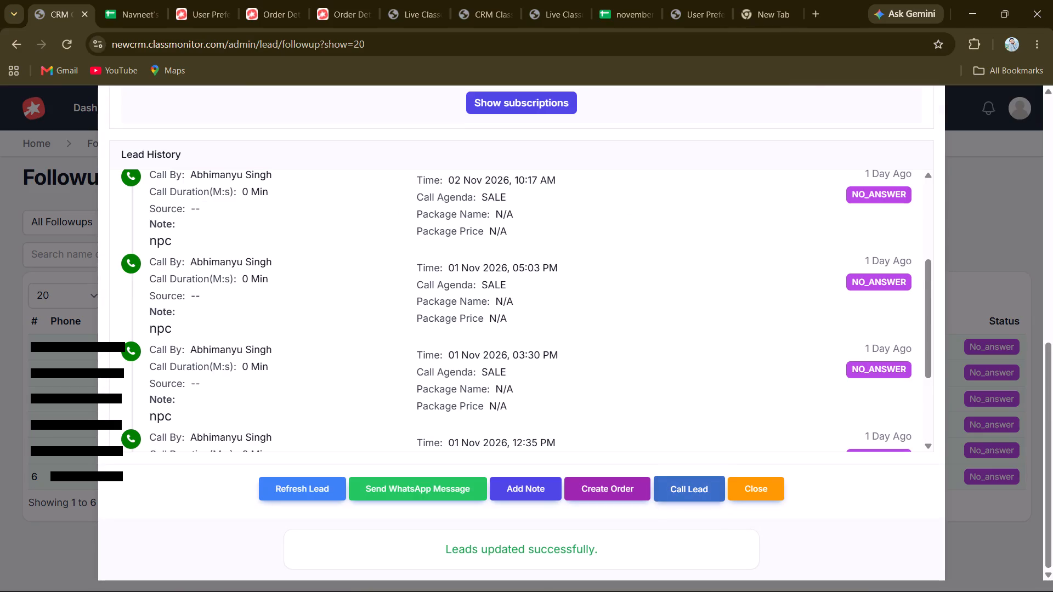
{"action": "left_click", "coordinate": [751, 493]}
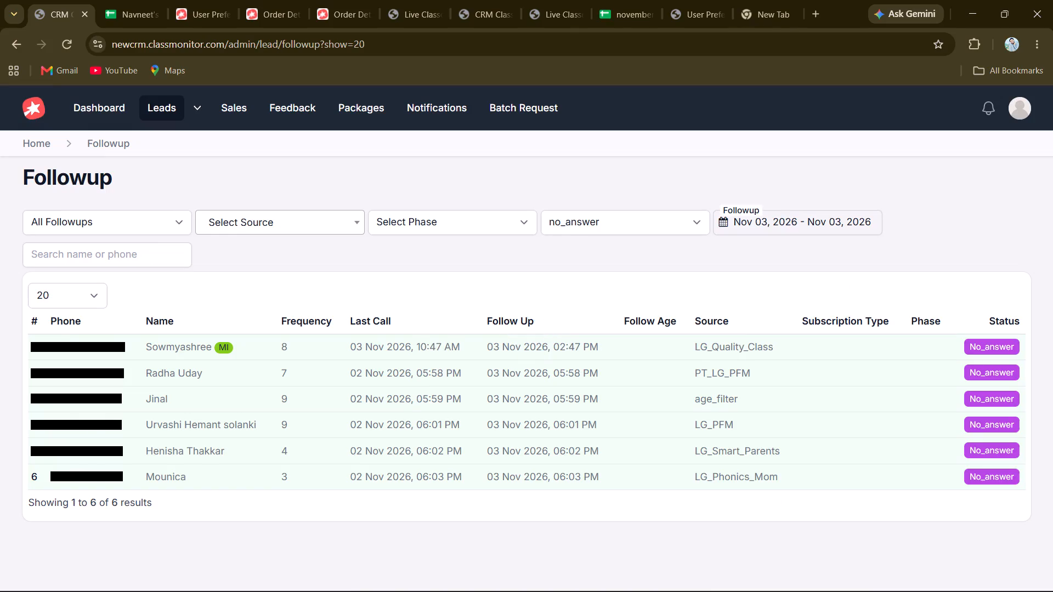
Open the PT_LG_PFM lead from the follow-up list and start a call to it.
{"action": "left_click", "coordinate": [370, 365]}
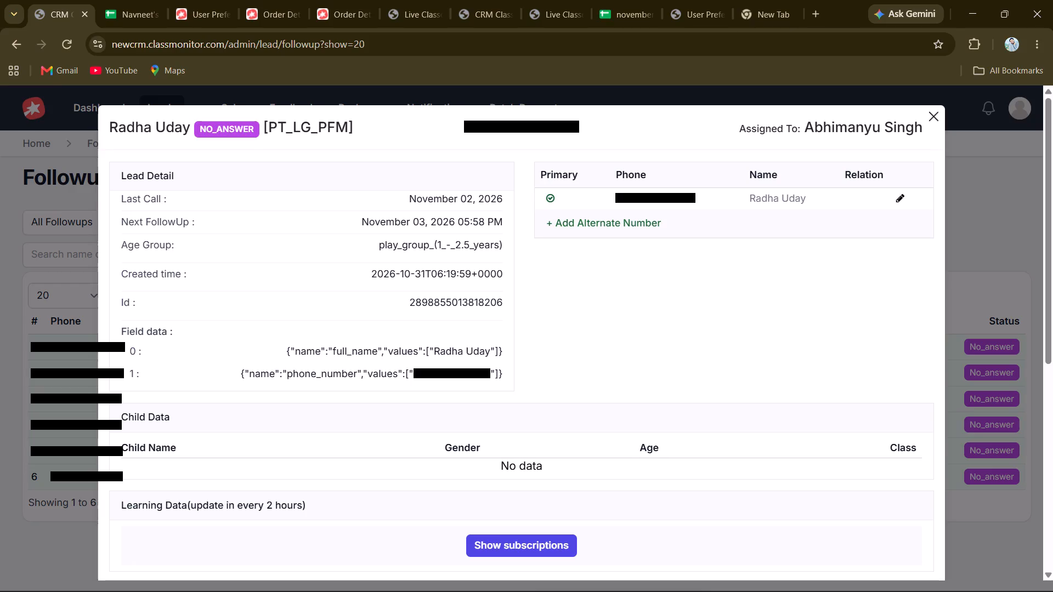
{"action": "scroll", "coordinate": [370, 365], "scroll_direction": "down", "scroll_amount": 8}
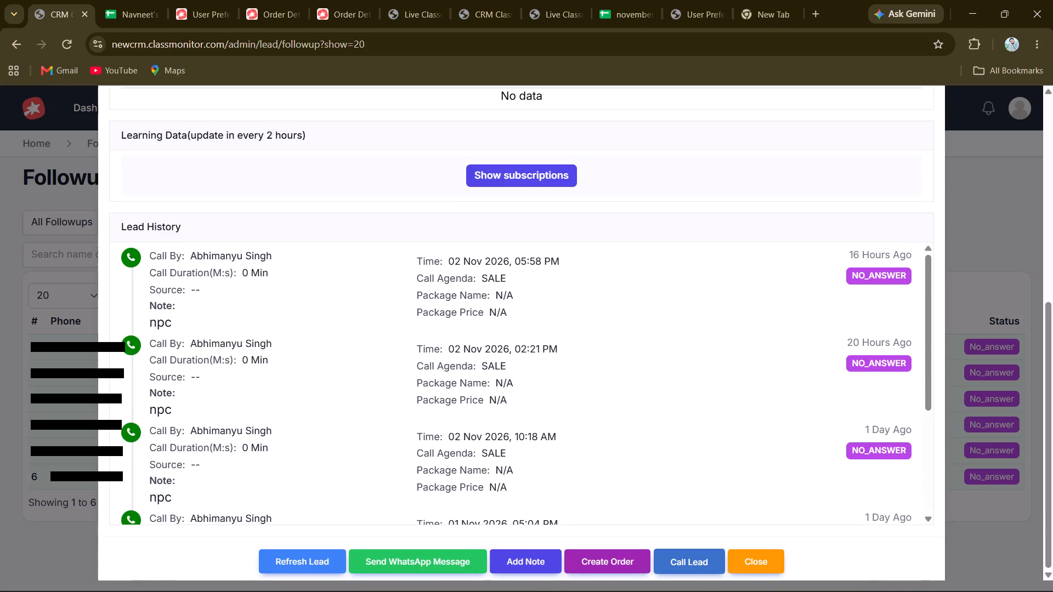
{"action": "left_click", "coordinate": [666, 549]}
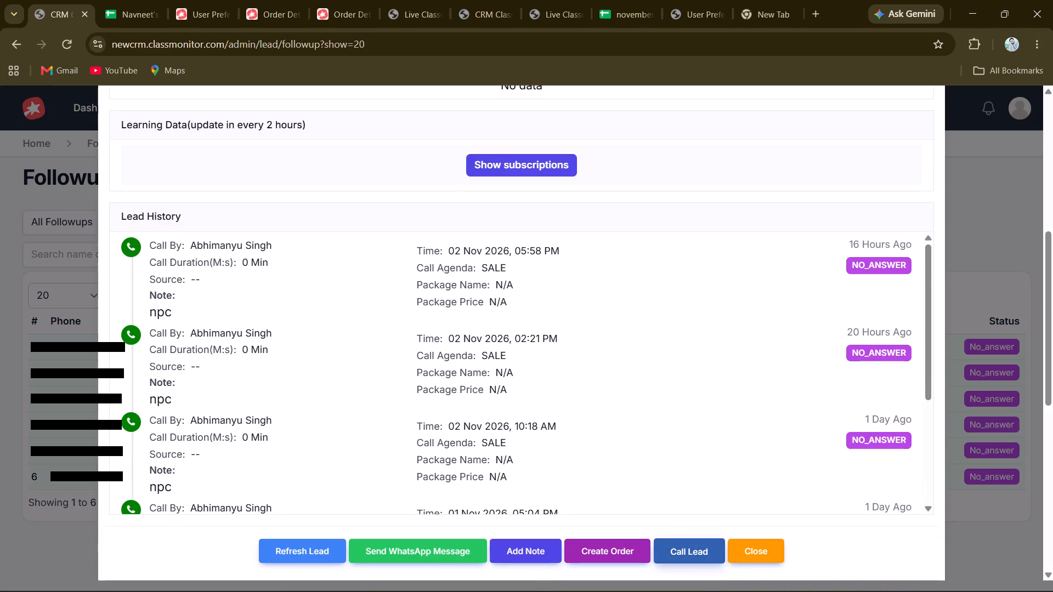
Log the PT_LG_PFM lead's call as NO_ANSWER with next follow-up In 4 Hour and note "npc", save it, and close the lead.
{"action": "scroll", "coordinate": [666, 549], "scroll_direction": "down", "scroll_amount": 6}
{"action": "left_click", "coordinate": [348, 276]}
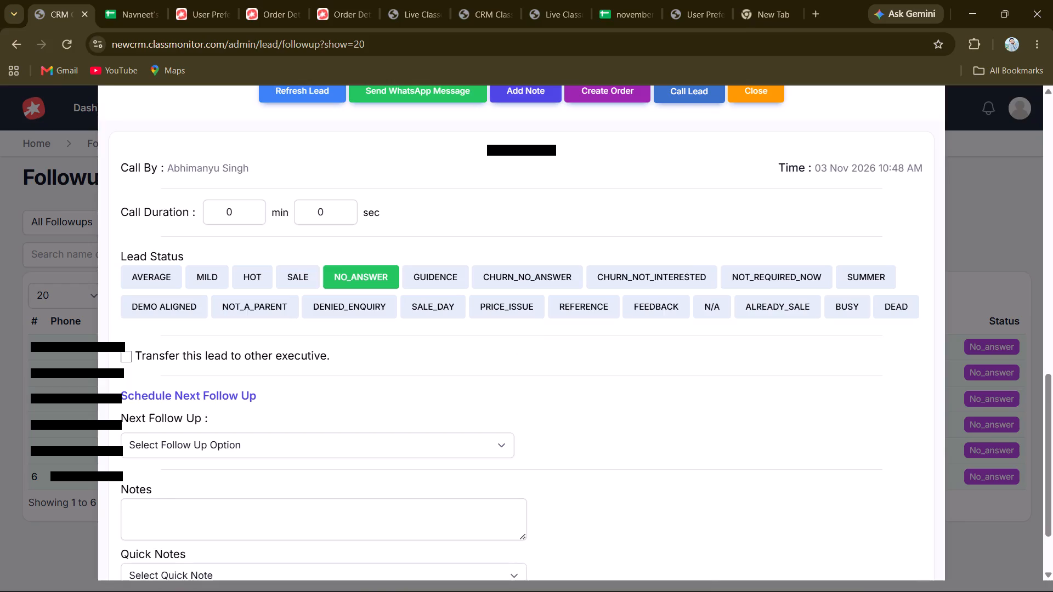
{"action": "left_click", "coordinate": [263, 439]}
{"action": "left_click", "coordinate": [189, 516]}
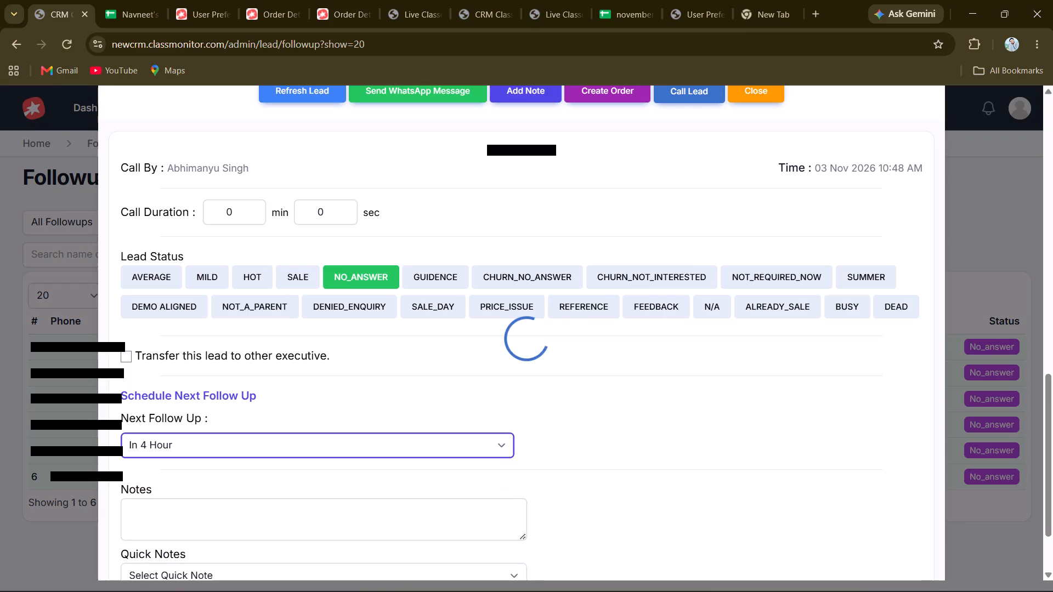
{"action": "left_click", "coordinate": [214, 522]}
{"action": "type", "text": "npc"}
{"action": "scroll", "coordinate": [356, 470], "scroll_direction": "down", "scroll_amount": 7}
{"action": "scroll", "coordinate": [356, 470], "scroll_direction": "up", "scroll_amount": 8}
{"action": "scroll", "coordinate": [356, 470], "scroll_direction": "down", "scroll_amount": 4}
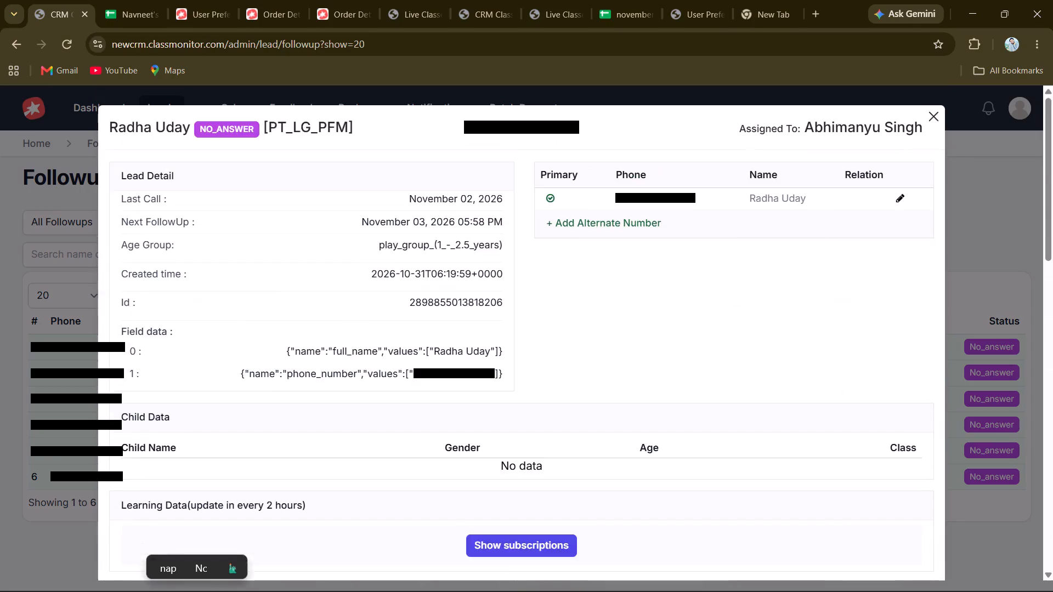
{"action": "scroll", "coordinate": [356, 470], "scroll_direction": "down", "scroll_amount": 8}
{"action": "left_click", "coordinate": [556, 518]}
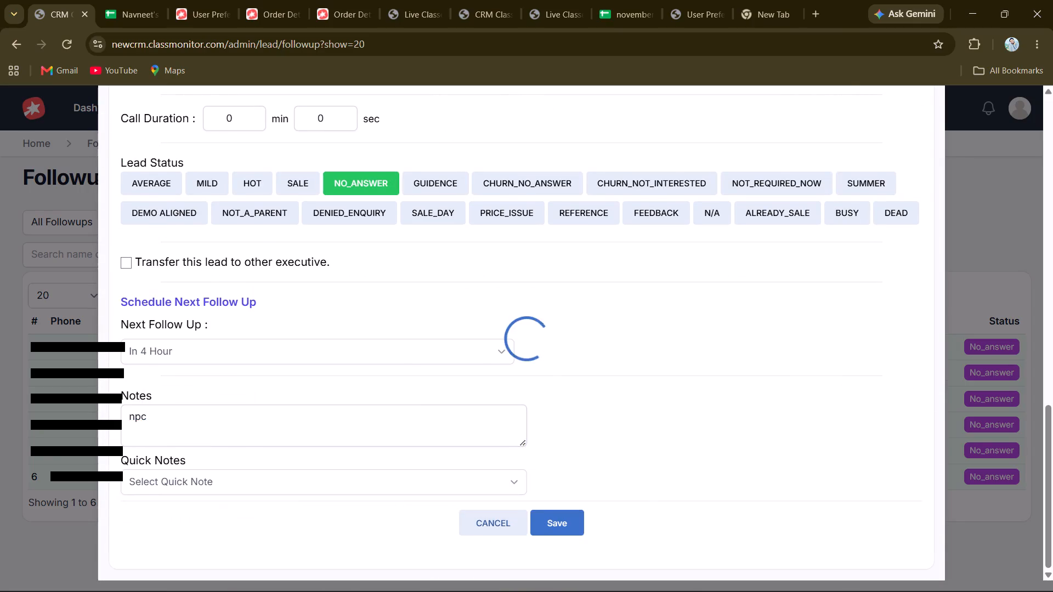
{"action": "left_click", "coordinate": [754, 484]}
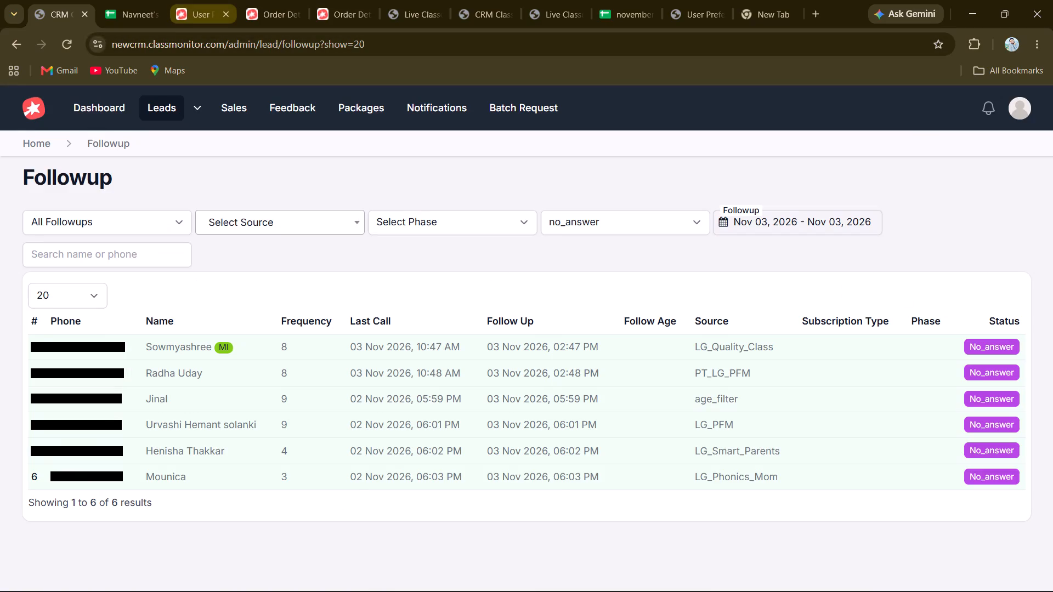
Switch to the ClassMonitor User Preferences page that has the keyword search.
{"action": "left_click", "coordinate": [201, 16]}
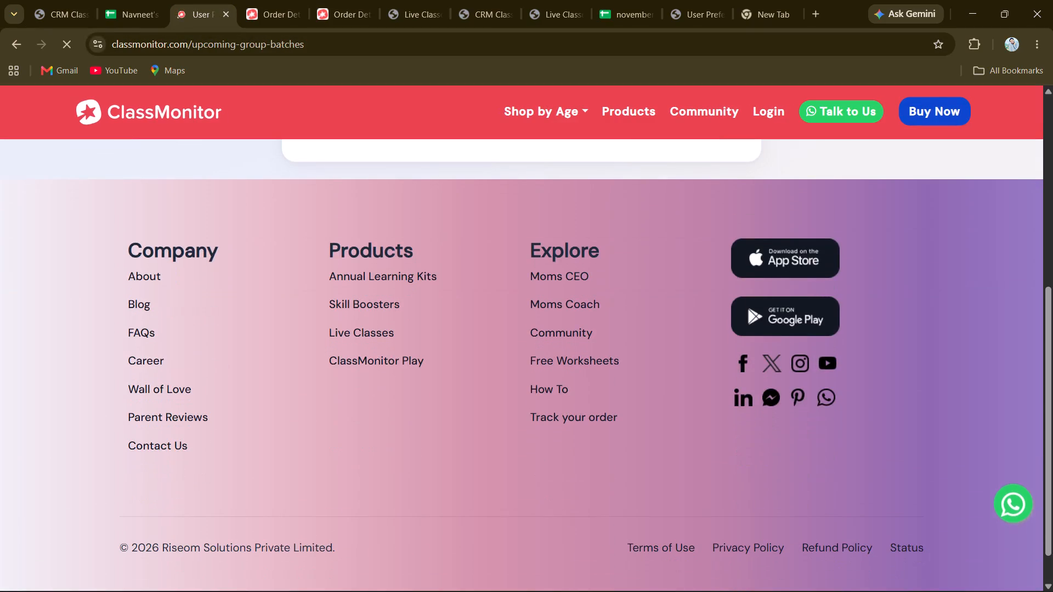
{"action": "left_click", "coordinate": [756, 14]}
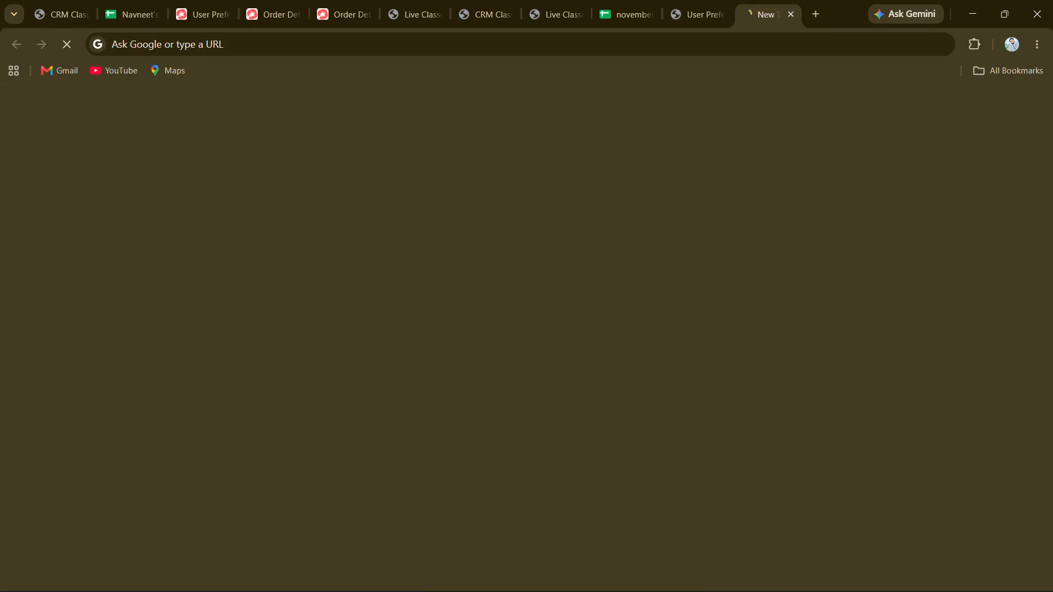
{"action": "left_click", "coordinate": [683, 2]}
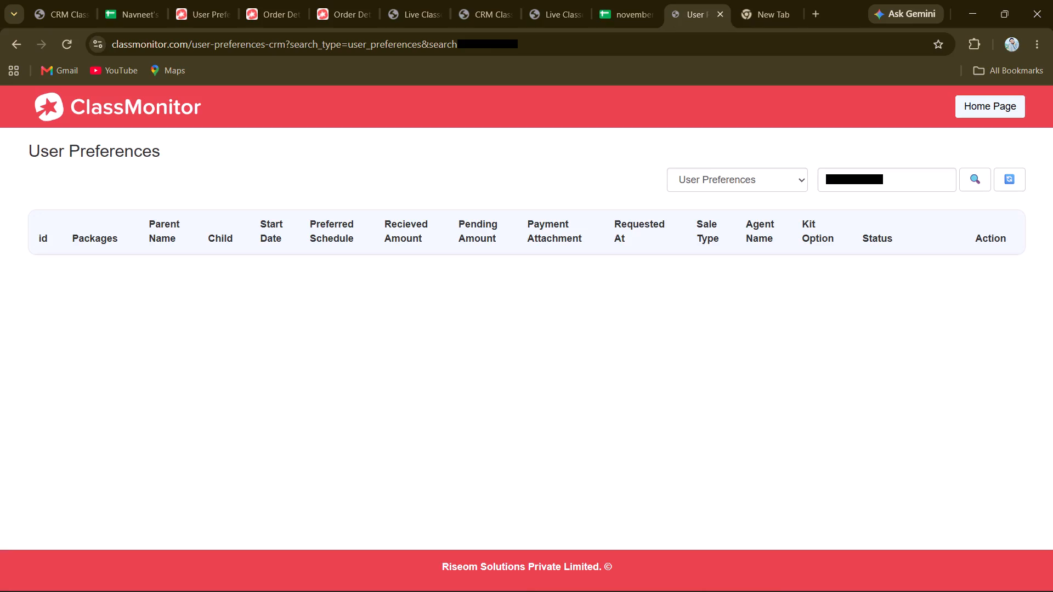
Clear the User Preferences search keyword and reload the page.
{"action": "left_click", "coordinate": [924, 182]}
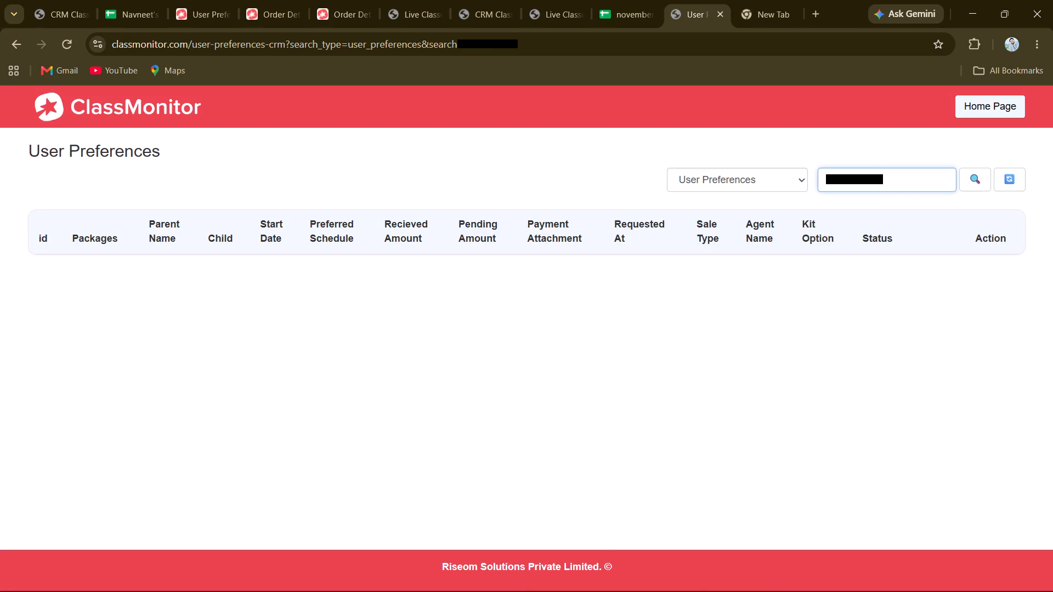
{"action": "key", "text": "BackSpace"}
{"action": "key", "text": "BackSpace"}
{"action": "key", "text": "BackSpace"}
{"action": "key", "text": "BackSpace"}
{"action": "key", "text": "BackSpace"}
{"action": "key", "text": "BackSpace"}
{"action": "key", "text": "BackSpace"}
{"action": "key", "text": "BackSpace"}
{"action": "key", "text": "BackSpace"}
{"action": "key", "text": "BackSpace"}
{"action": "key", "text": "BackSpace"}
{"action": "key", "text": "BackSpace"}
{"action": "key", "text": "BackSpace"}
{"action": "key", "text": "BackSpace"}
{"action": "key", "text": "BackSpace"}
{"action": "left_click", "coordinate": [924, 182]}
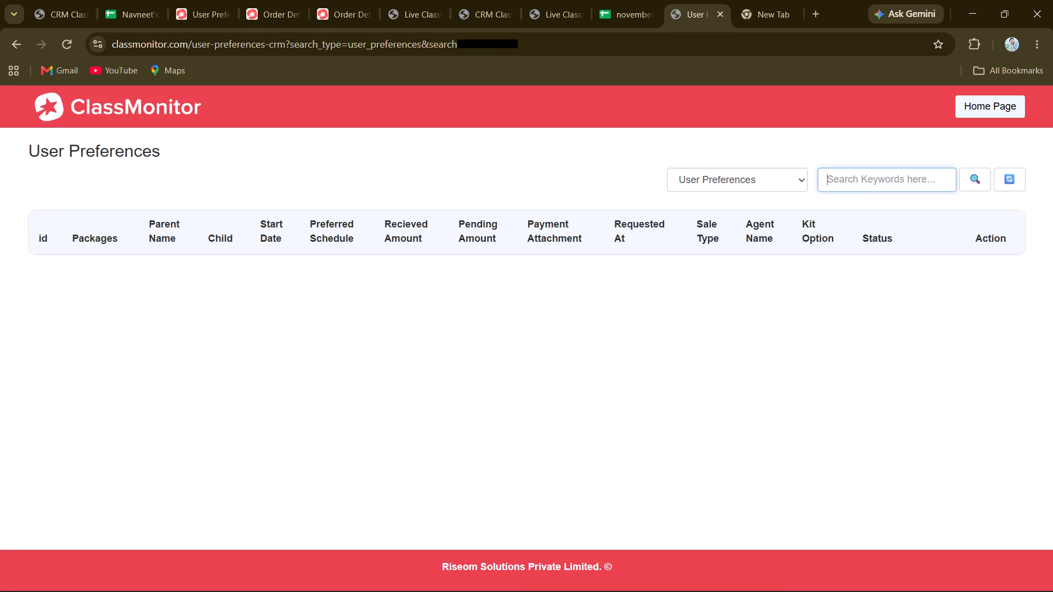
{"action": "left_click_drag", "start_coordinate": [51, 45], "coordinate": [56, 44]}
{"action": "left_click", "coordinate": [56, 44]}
Clear the existing keyword from the User Preferences search.
{"action": "left_click", "coordinate": [901, 177]}
{"action": "key", "text": "BackSpace"}
{"action": "key", "text": "BackSpace"}
{"action": "key", "text": "BackSpace"}
{"action": "key", "text": "BackSpace"}
{"action": "key", "text": "BackSpace"}
{"action": "key", "text": "BackSpace"}
{"action": "key", "text": "BackSpace"}
{"action": "key", "text": "BackSpace"}
{"action": "key", "text": "BackSpace"}
{"action": "key", "text": "BackSpace"}
{"action": "key", "text": "BackSpace"}
{"action": "key", "text": "BackSpace"}
{"action": "key", "text": "BackSpace"}
{"action": "key", "text": "BackSpace"}
{"action": "key", "text": "BackSpace"}
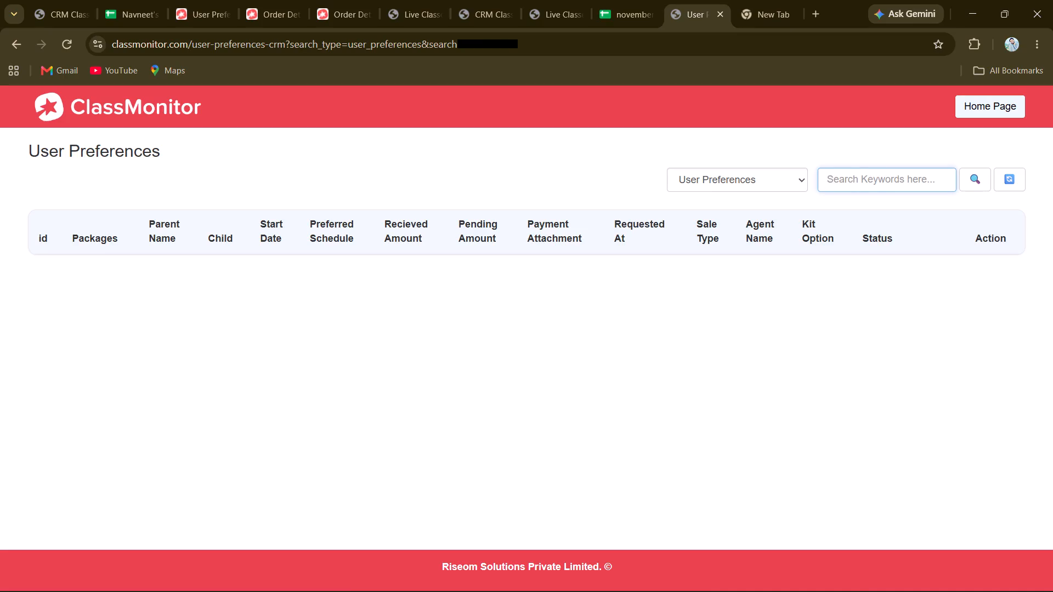
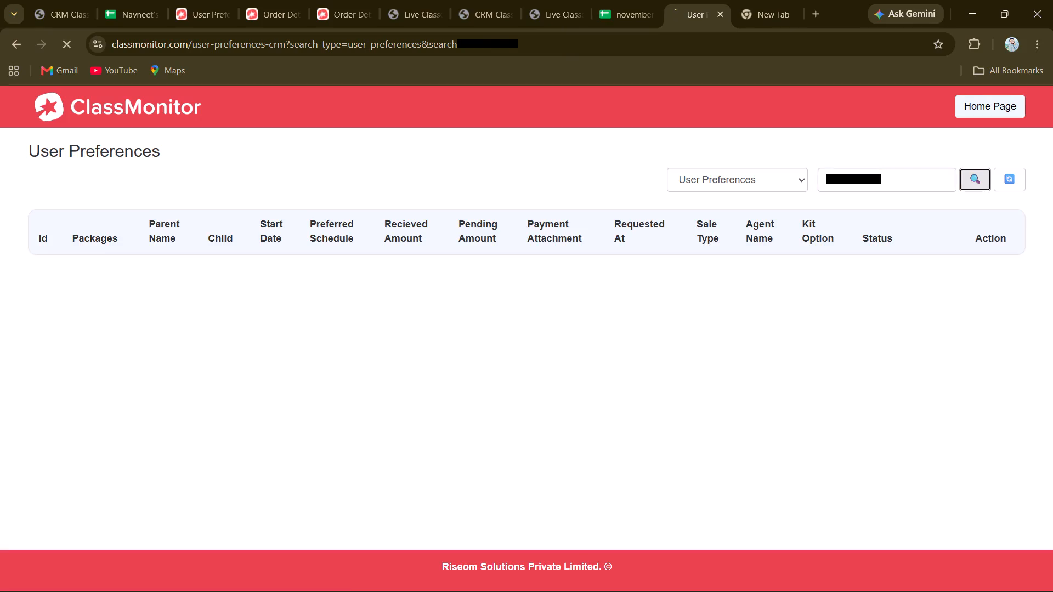
Run the search for the entered keyword among the User Preferences records.
{"action": "left_click", "coordinate": [966, 178]}
Change the search type to Subscriptions and search for the same keyword.
{"action": "left_click", "coordinate": [758, 182]}
{"action": "left_click", "coordinate": [735, 217]}
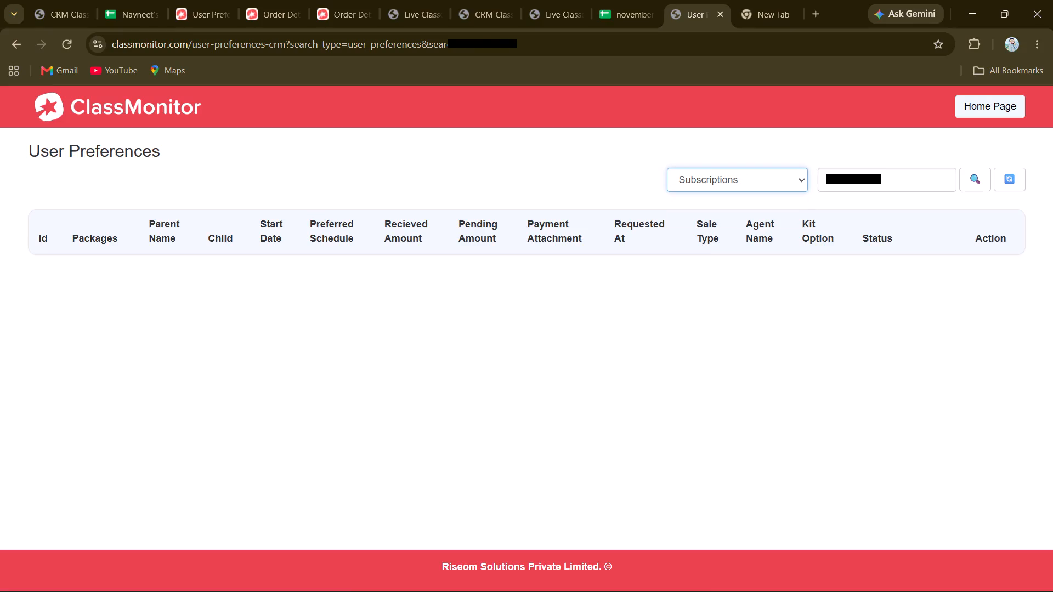
{"action": "left_click", "coordinate": [984, 183]}
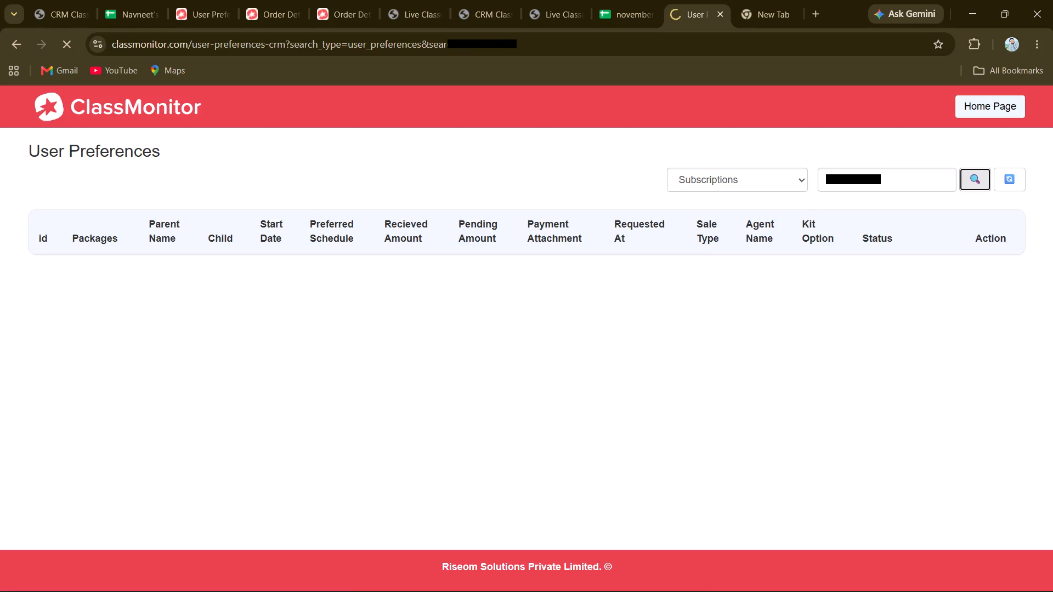
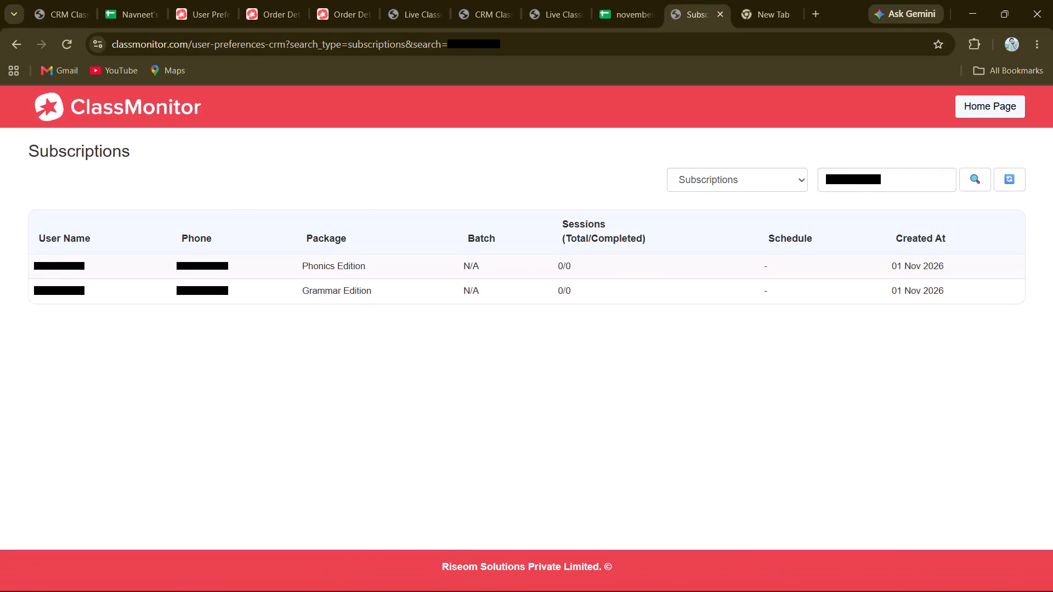
Return to the CRM Followup list of no_answer leads for Nov 03, 2026.
{"action": "left_click", "coordinate": [61, 0]}
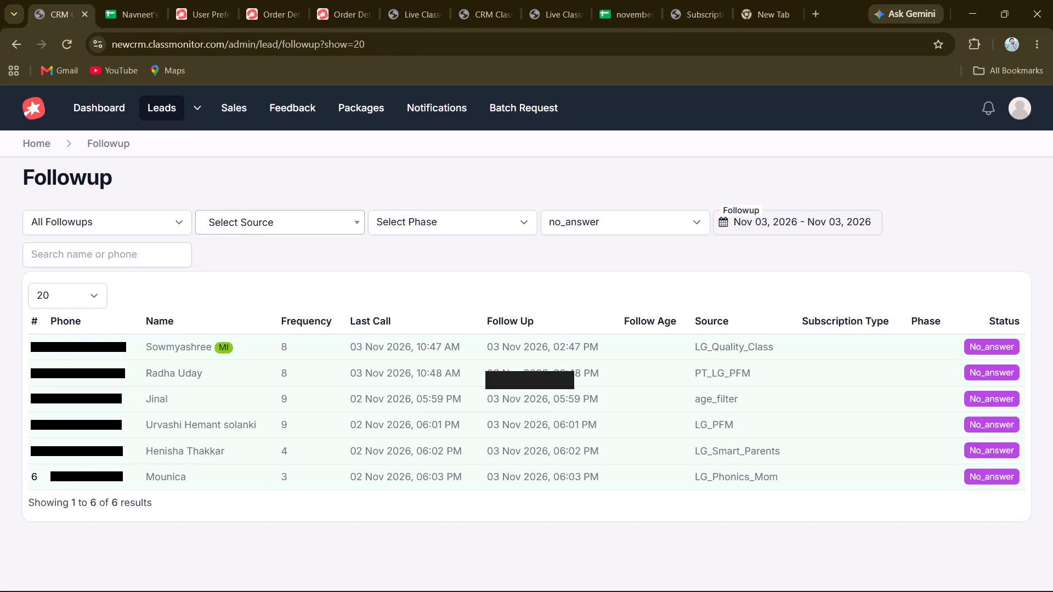
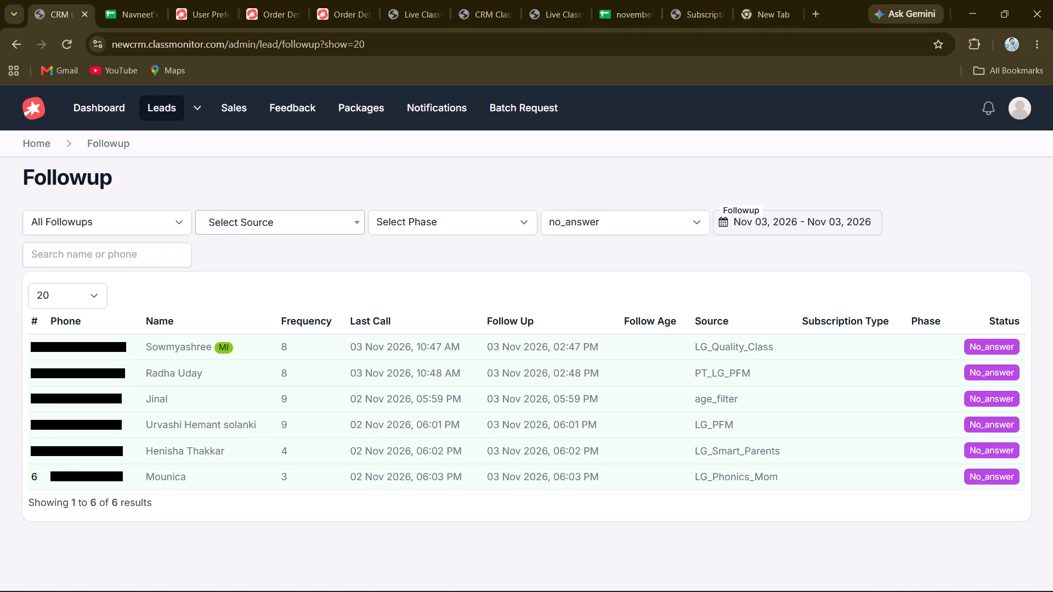
Open the no_answer lead with source age_filter and review its lead details and full call history.
{"action": "left_click", "coordinate": [397, 396]}
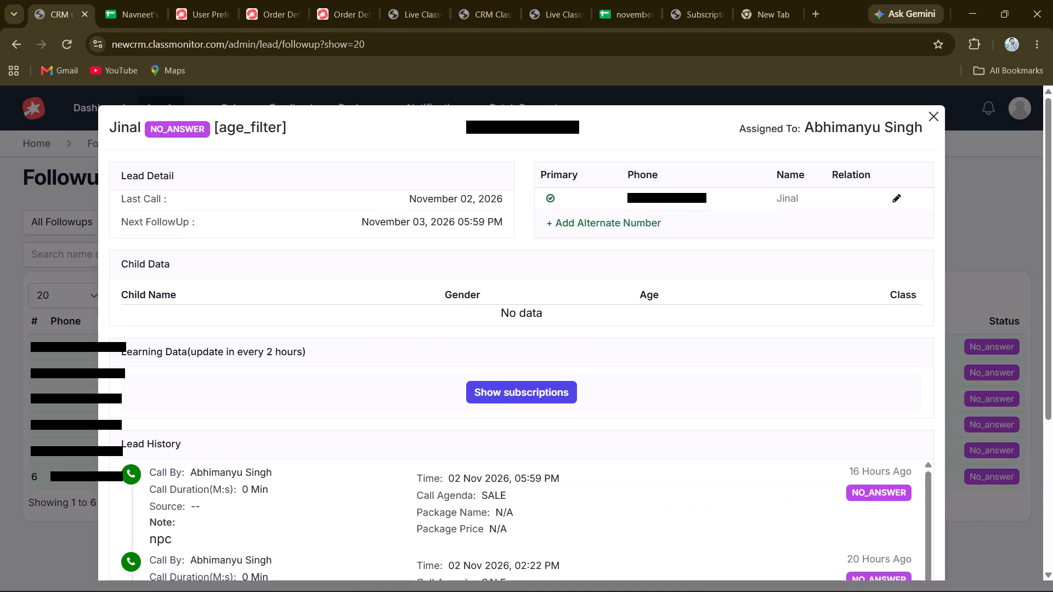
{"action": "scroll", "coordinate": [397, 358], "scroll_direction": "down", "scroll_amount": 6}
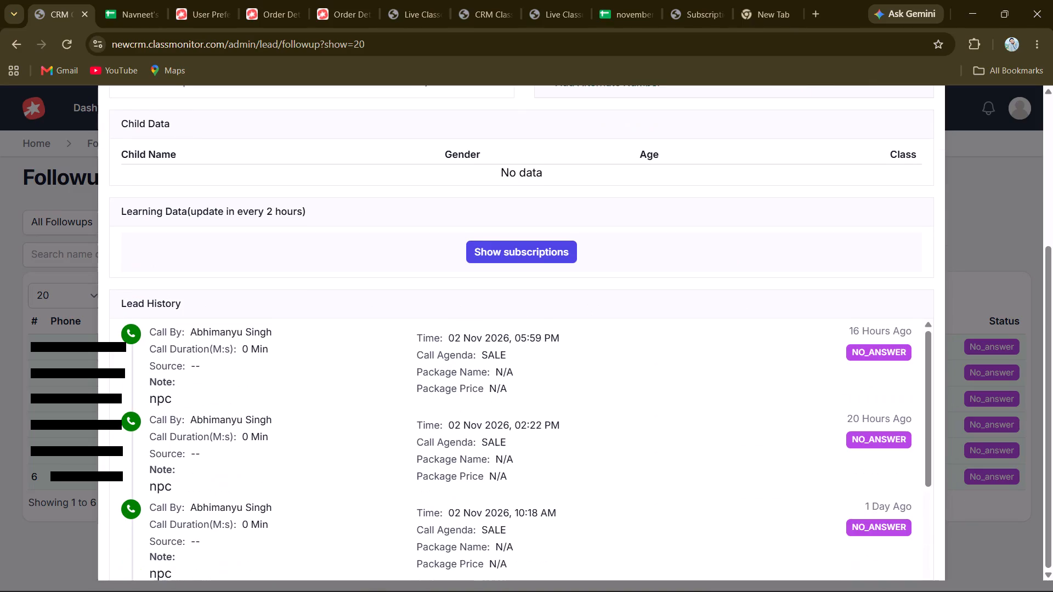
{"action": "scroll", "coordinate": [521, 404], "scroll_direction": "down", "scroll_amount": 4}
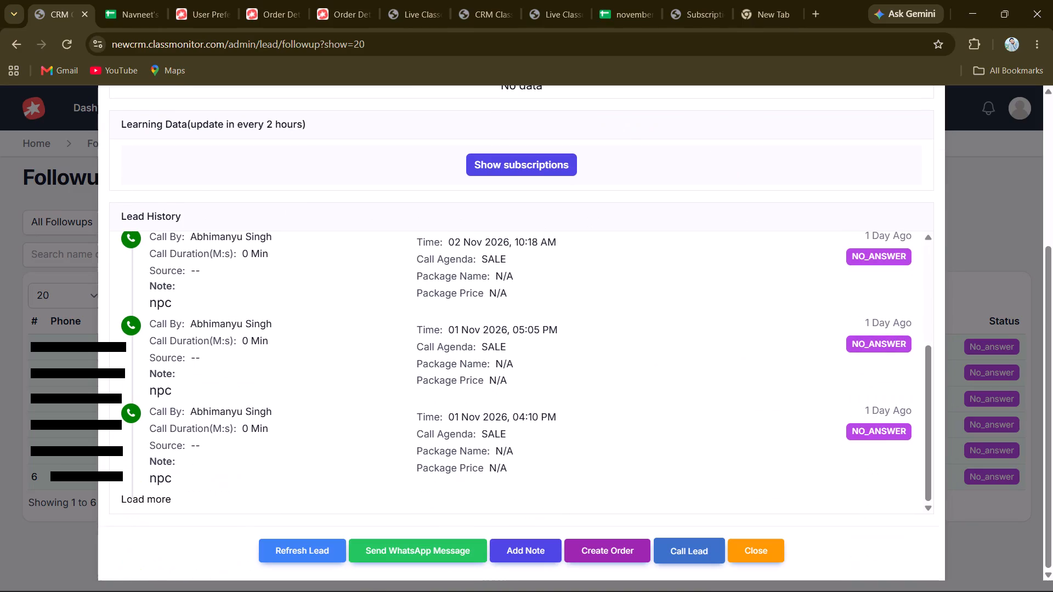
{"action": "scroll", "coordinate": [521, 404], "scroll_direction": "down", "scroll_amount": 3}
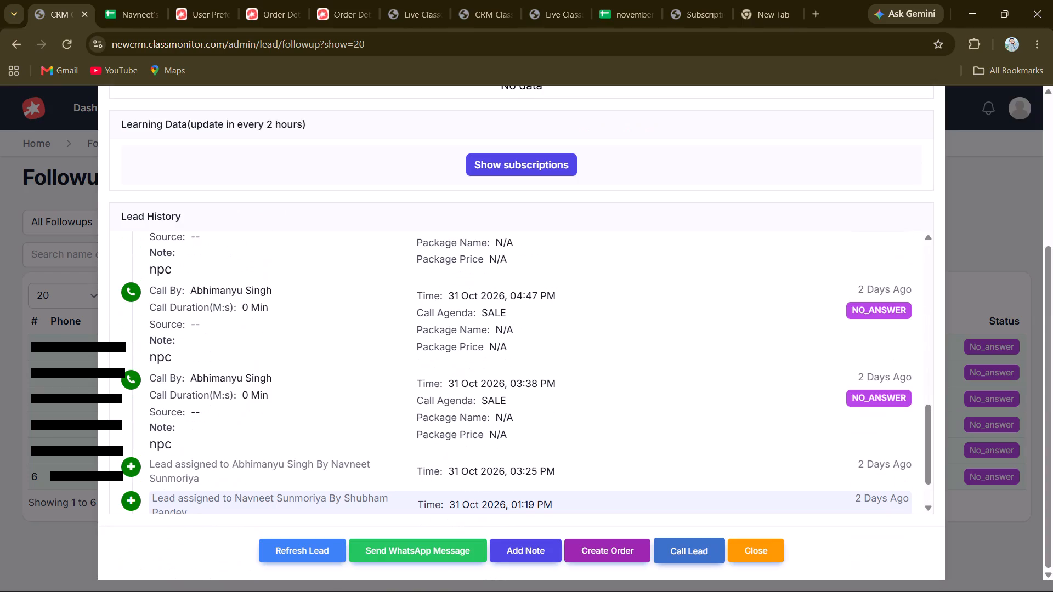
{"action": "scroll", "coordinate": [521, 404], "scroll_direction": "up", "scroll_amount": 12}
{"action": "scroll", "coordinate": [521, 404], "scroll_direction": "down", "scroll_amount": 6}
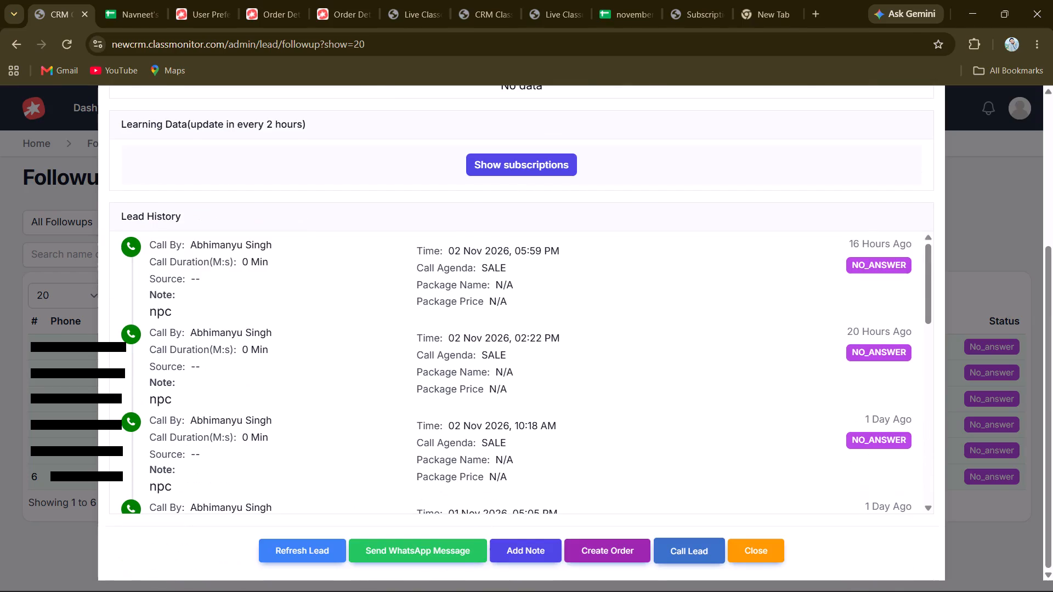
{"action": "scroll", "coordinate": [521, 404], "scroll_direction": "down", "scroll_amount": 5}
{"action": "scroll", "coordinate": [521, 404], "scroll_direction": "up", "scroll_amount": 12}
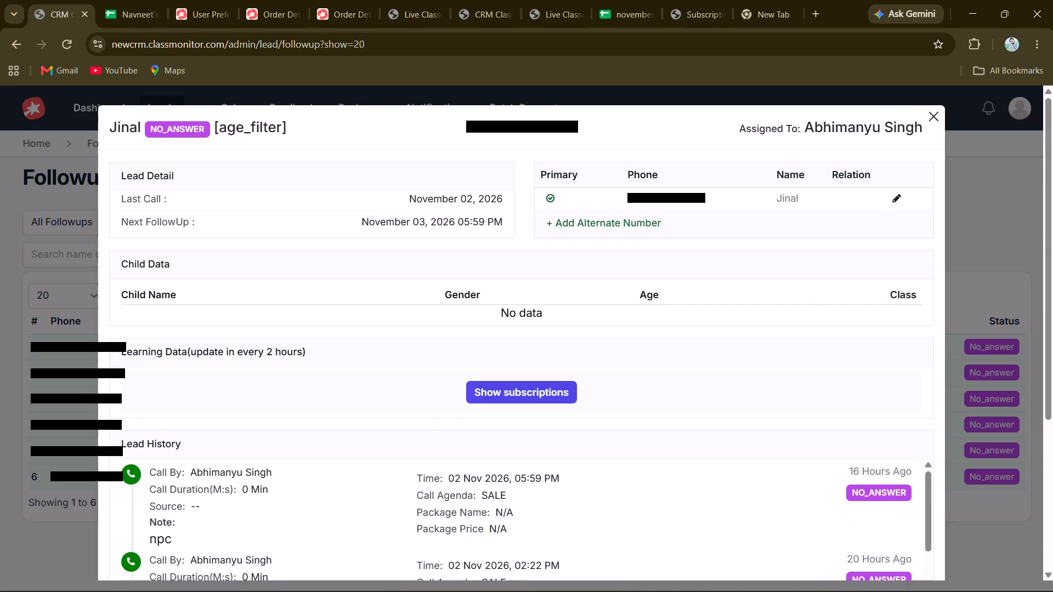
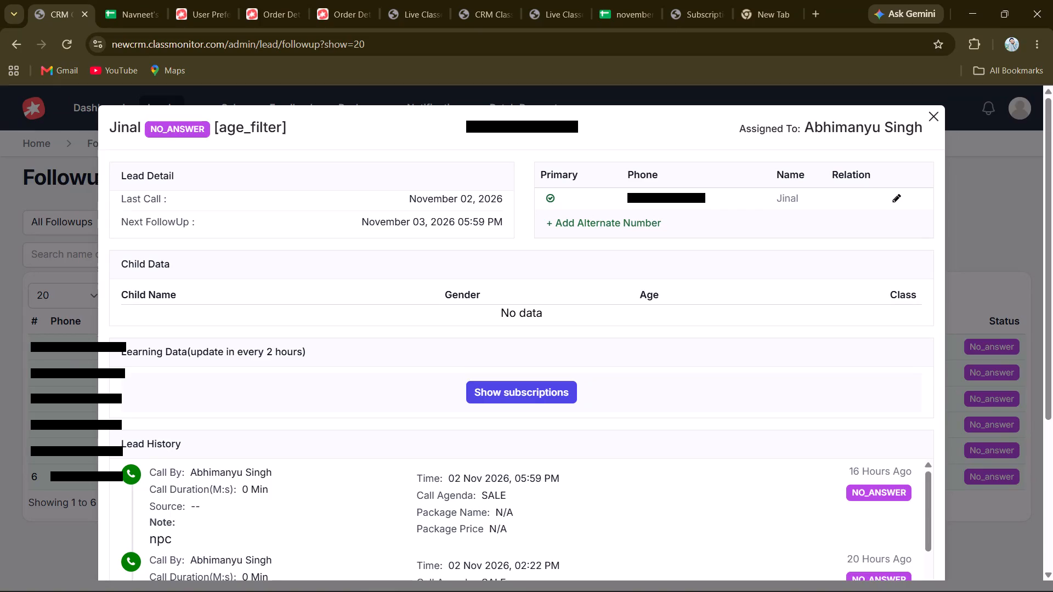
Start a call log for the open age_filter lead with status AVERAGE and a call duration of 3 min 45 sec.
{"action": "scroll", "coordinate": [521, 404], "scroll_direction": "down", "scroll_amount": 8}
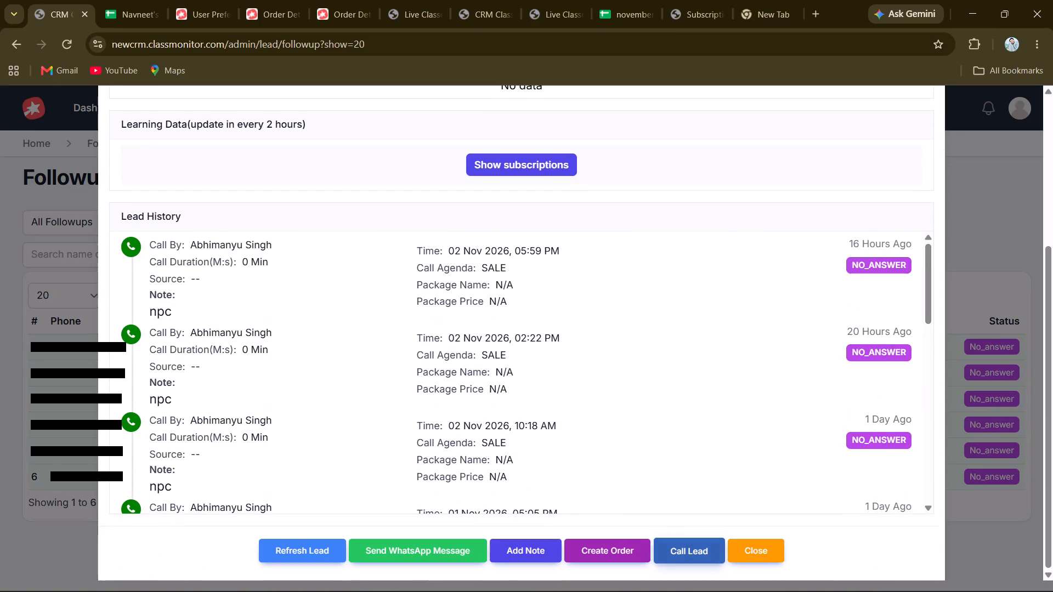
{"action": "left_click", "coordinate": [669, 539]}
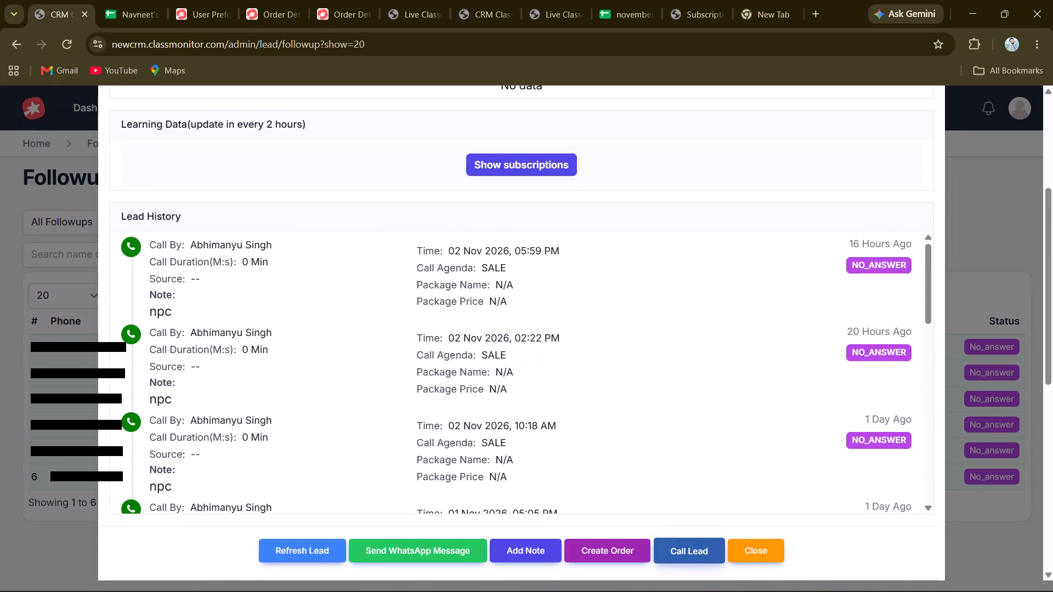
{"action": "scroll", "coordinate": [669, 539], "scroll_direction": "down", "scroll_amount": 11}
{"action": "left_click", "coordinate": [150, 275]}
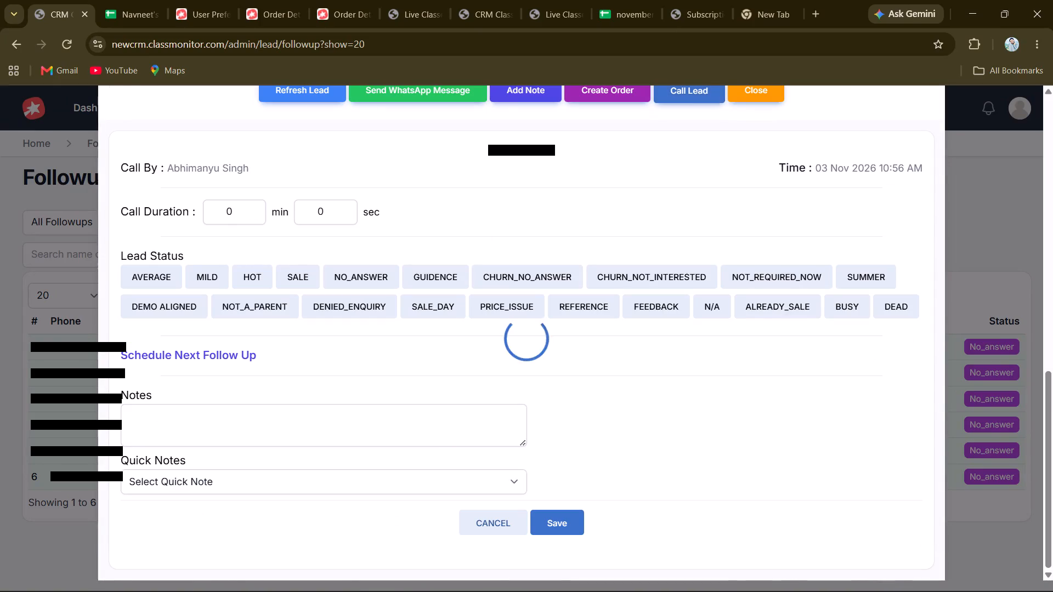
{"action": "left_click", "coordinate": [239, 217]}
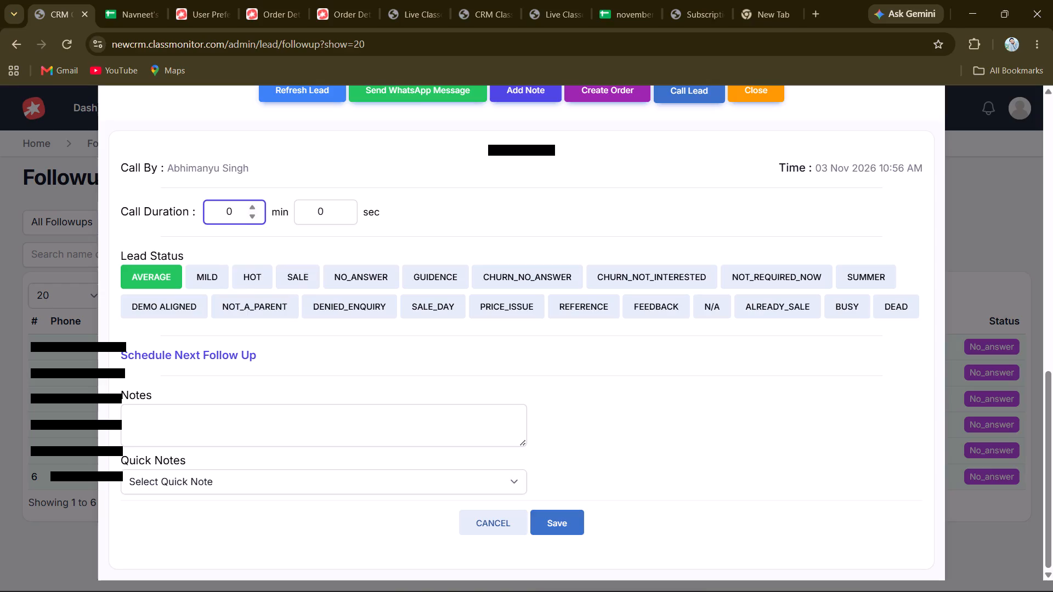
{"action": "key", "text": "3"}
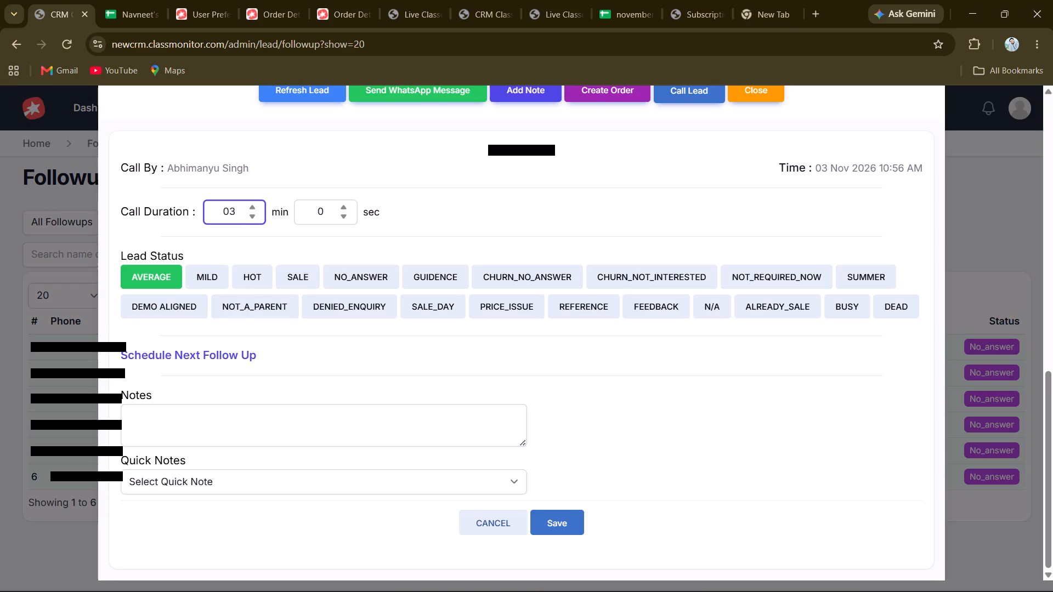
{"action": "left_click", "coordinate": [328, 212]}
{"action": "key", "text": "BackSpace"}
{"action": "type", "text": "45"}
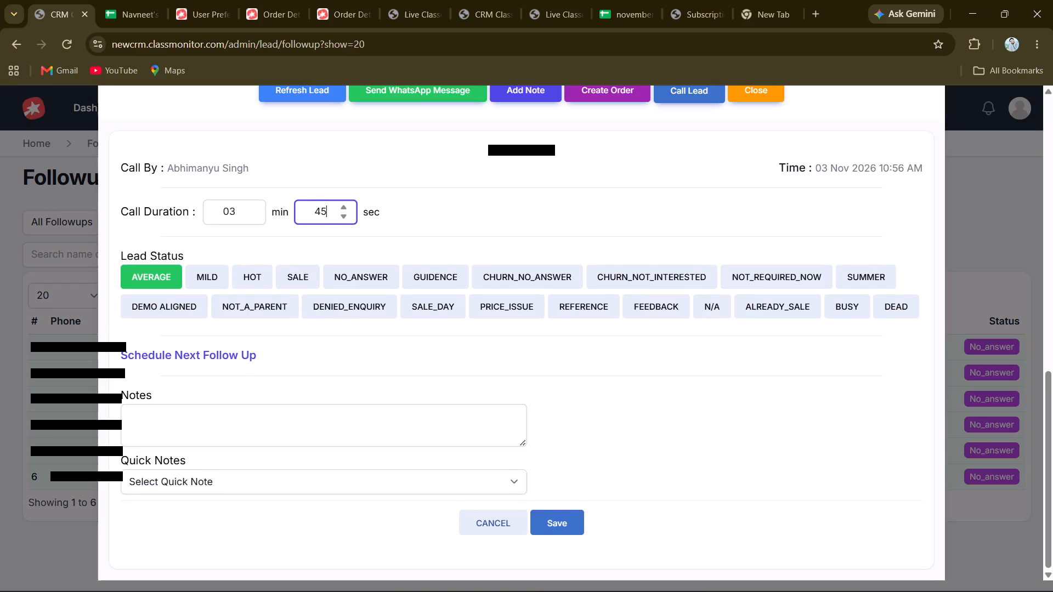
{"action": "left_click", "coordinate": [237, 357]}
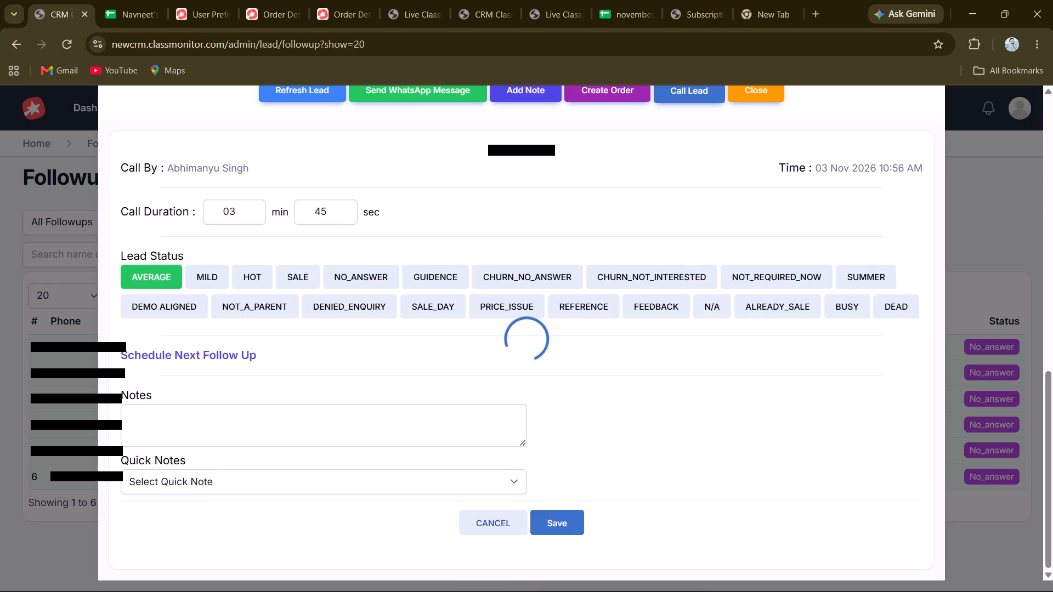
{"action": "left_click", "coordinate": [316, 408]}
{"action": "left_click", "coordinate": [223, 514]}
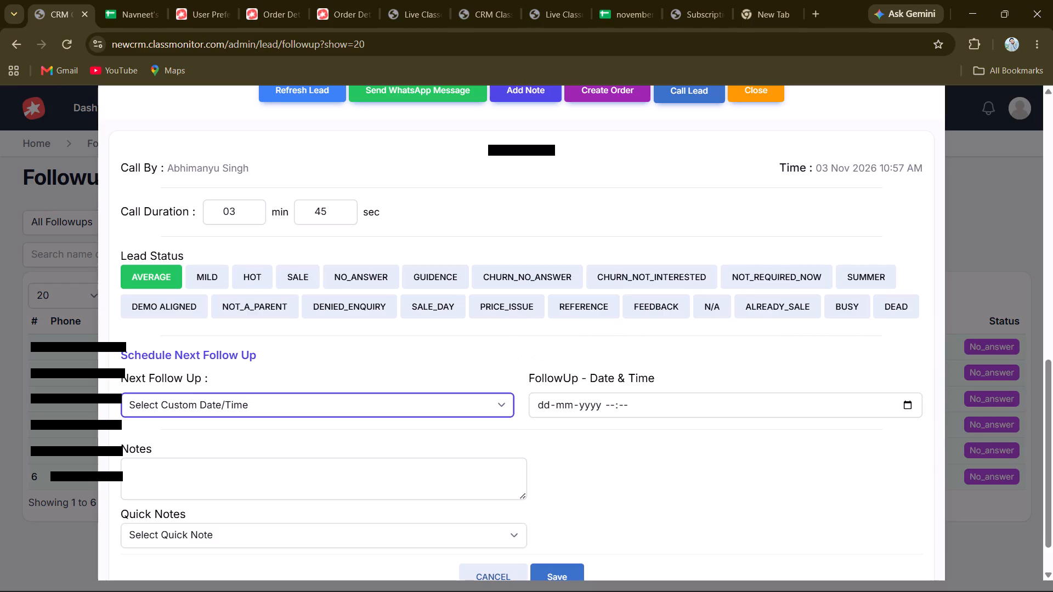
{"action": "left_click", "coordinate": [911, 404]}
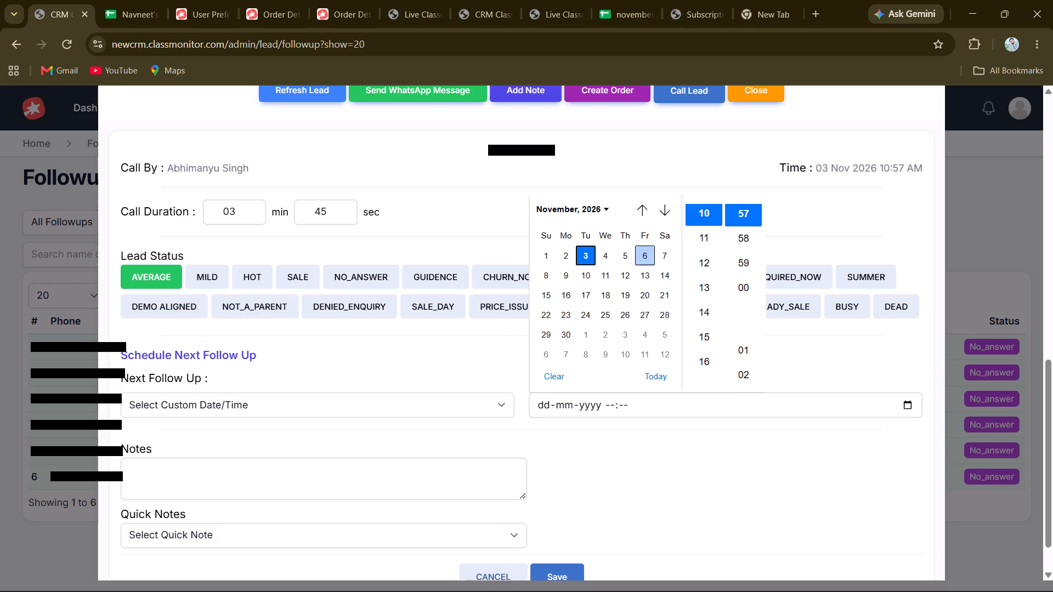
{"action": "left_click", "coordinate": [636, 264]}
Add the note "pg kit" to the call log, save it, and close the lead.
{"action": "left_click", "coordinate": [314, 493]}
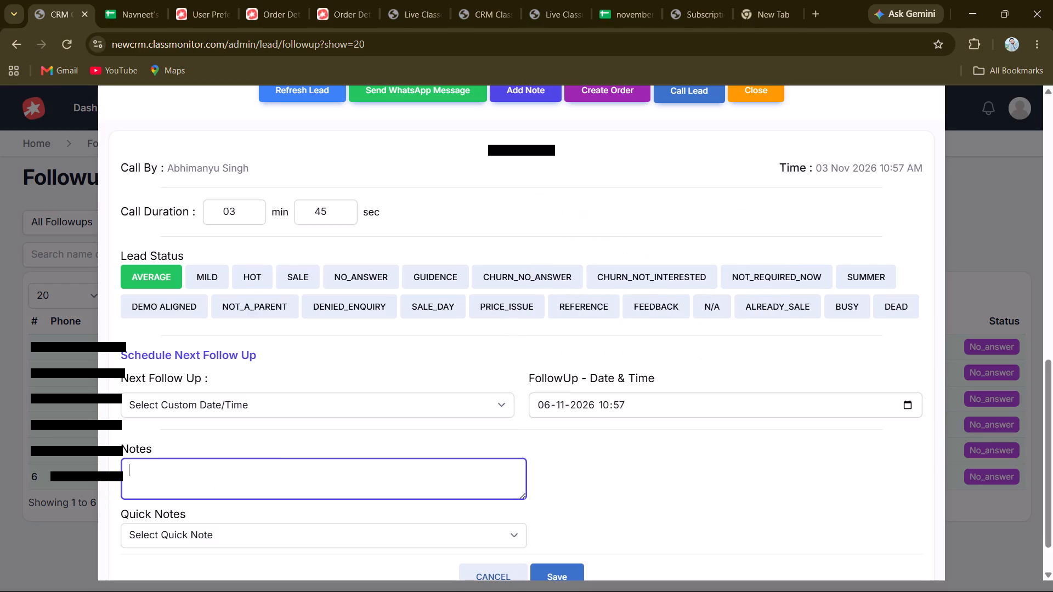
{"action": "type", "text": "pg kit"}
{"action": "key", "text": "space"}
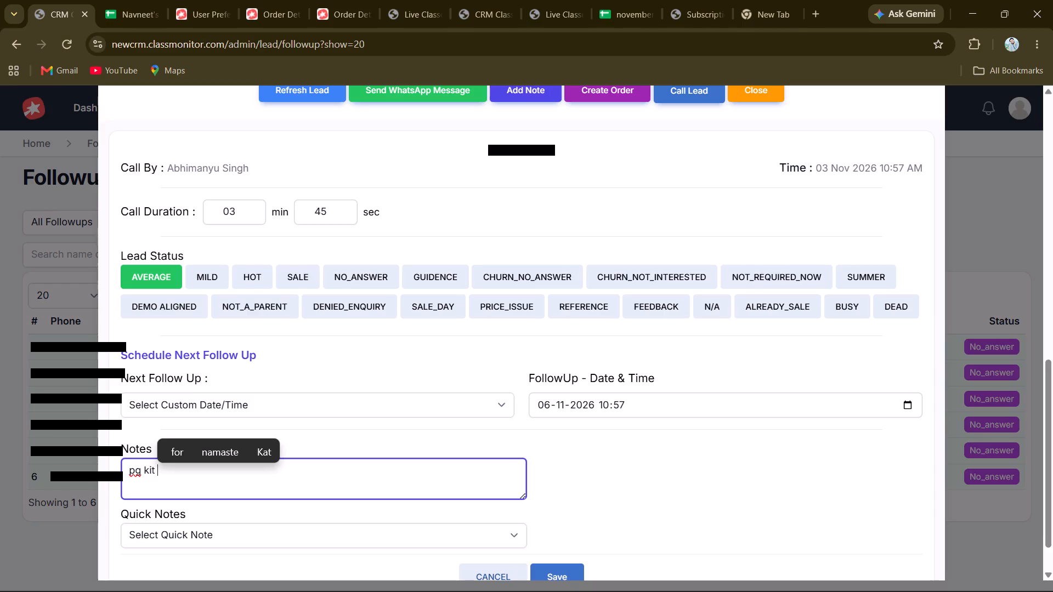
{"action": "scroll", "coordinate": [462, 470], "scroll_direction": "down", "scroll_amount": 5}
{"action": "left_click", "coordinate": [581, 530]}
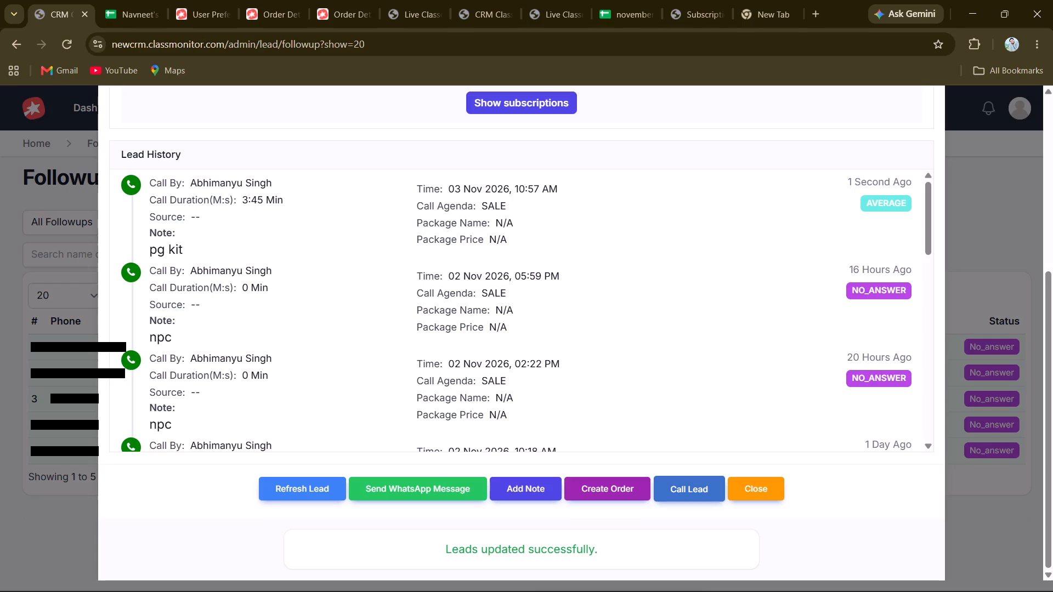
{"action": "scroll", "coordinate": [613, 458], "scroll_direction": "up", "scroll_amount": 12}
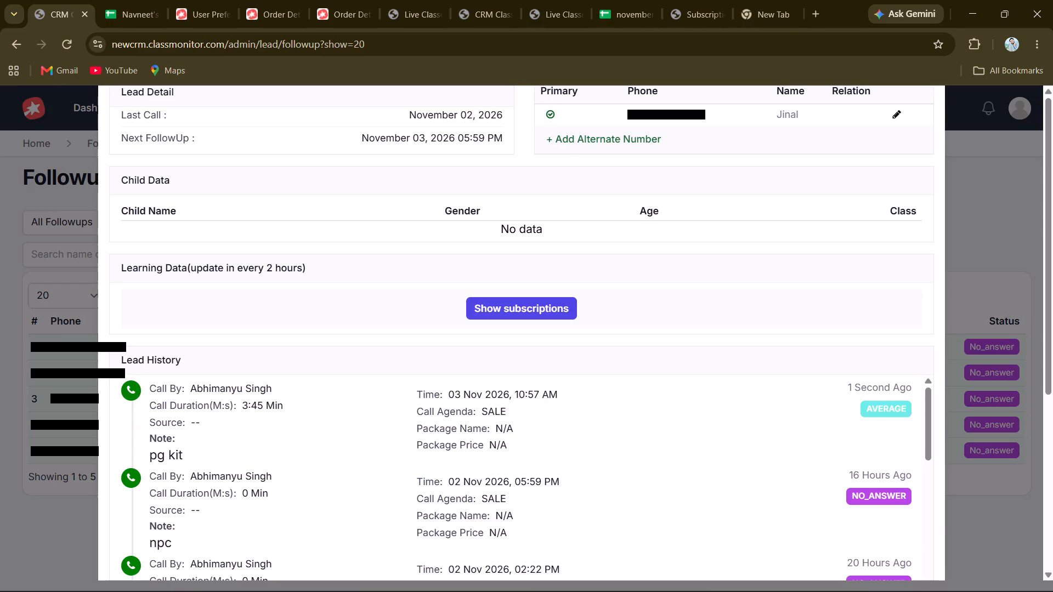
{"action": "scroll", "coordinate": [613, 458], "scroll_direction": "down", "scroll_amount": 12}
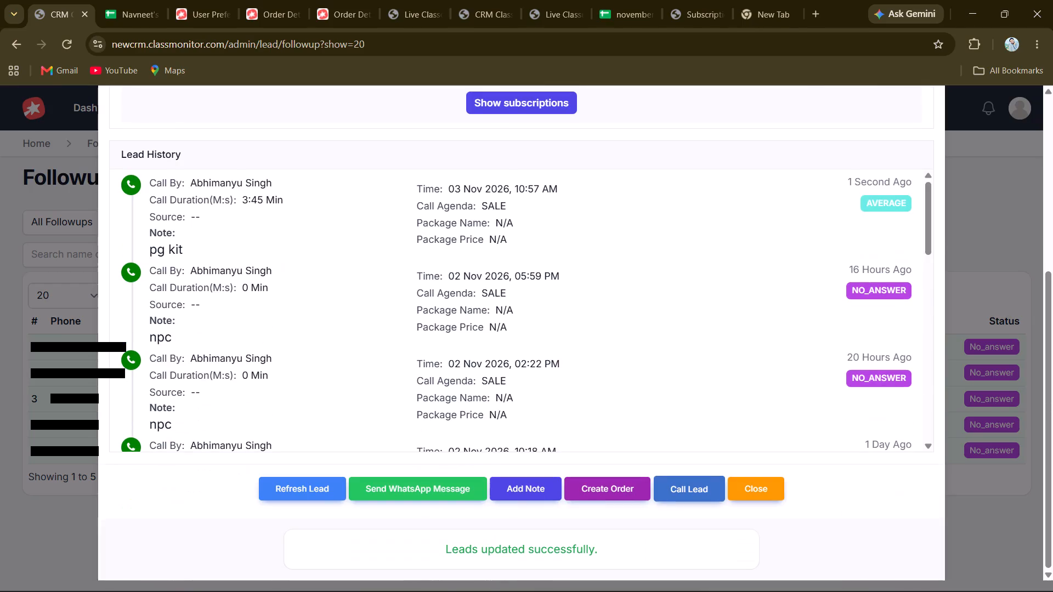
{"action": "left_click", "coordinate": [739, 499]}
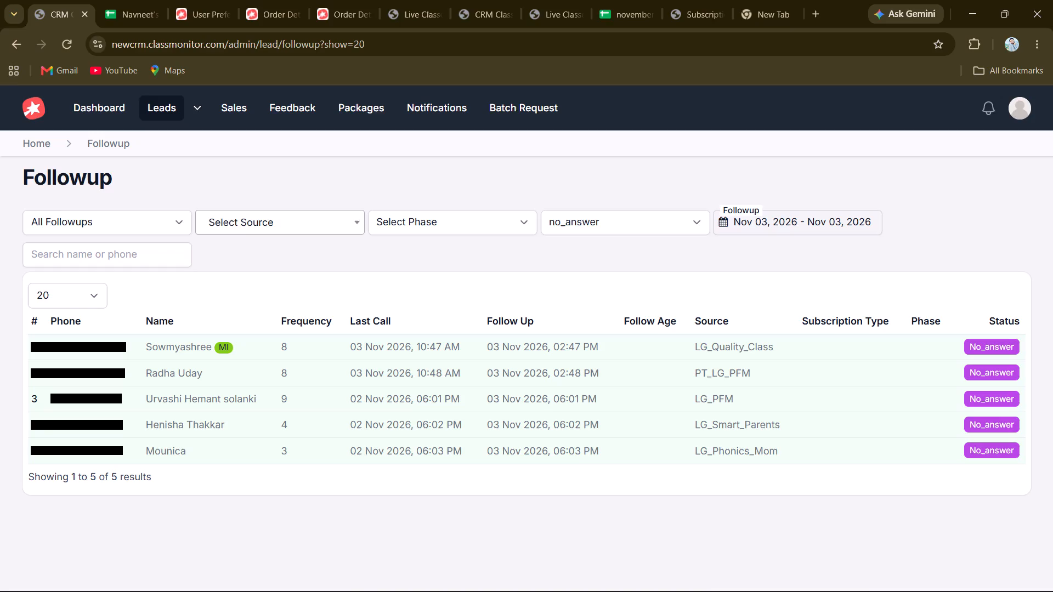
Open the no_answer lead with source LG_Phonics_Mom and look through its details.
{"action": "left_click", "coordinate": [397, 448]}
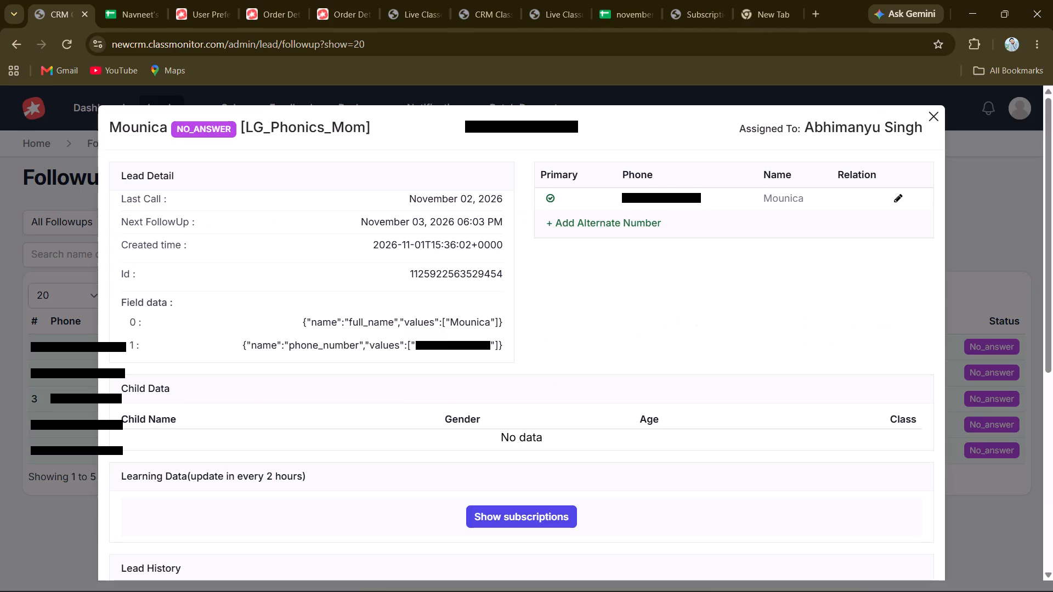
{"action": "scroll", "coordinate": [397, 448], "scroll_direction": "down", "scroll_amount": 9}
{"action": "scroll", "coordinate": [492, 419], "scroll_direction": "up", "scroll_amount": 8}
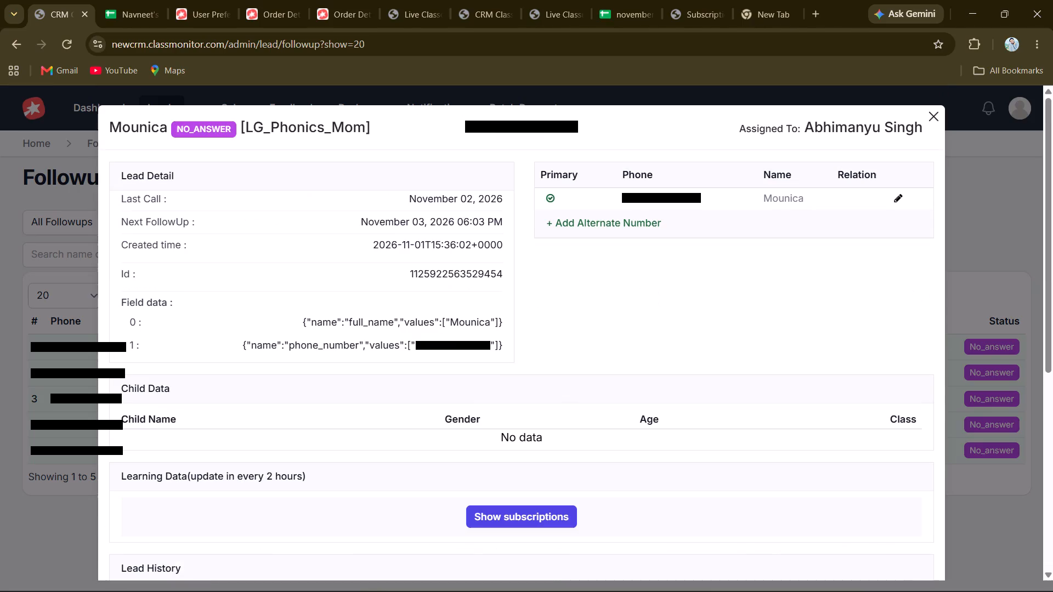
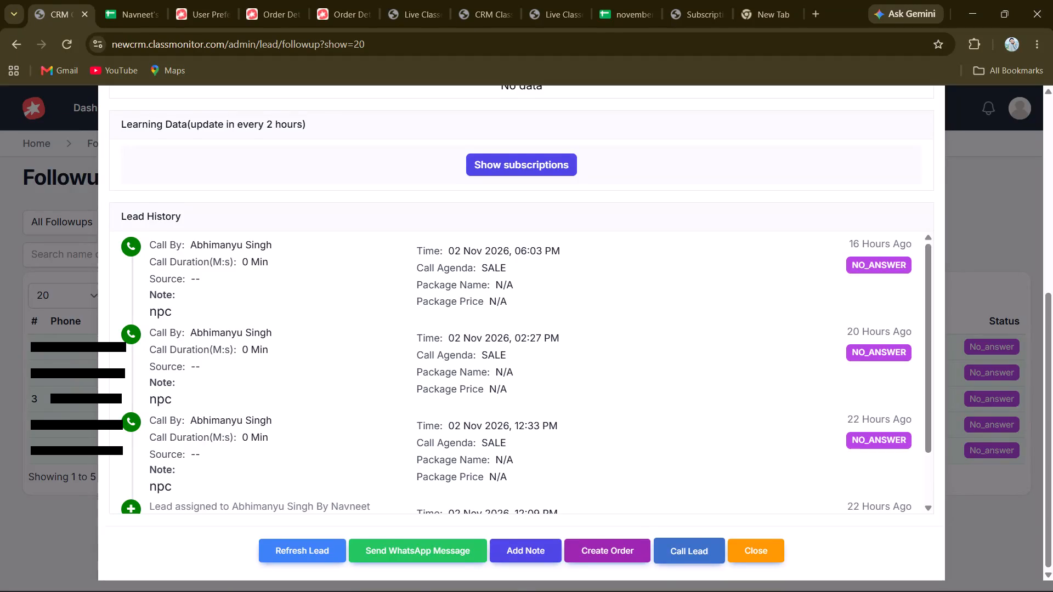
Start a call log for the open LG_Phonics_Mom lead with status NO_ANSWER and the next follow-up in 4 hours.
{"action": "left_click", "coordinate": [697, 558]}
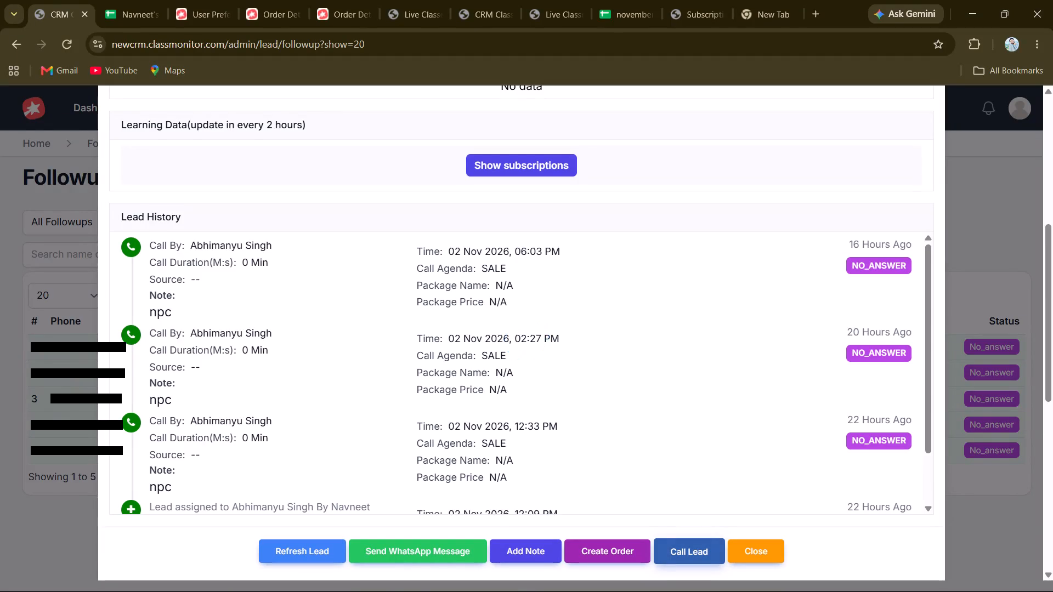
{"action": "scroll", "coordinate": [697, 558], "scroll_direction": "down", "scroll_amount": 7}
{"action": "left_click", "coordinate": [337, 283]}
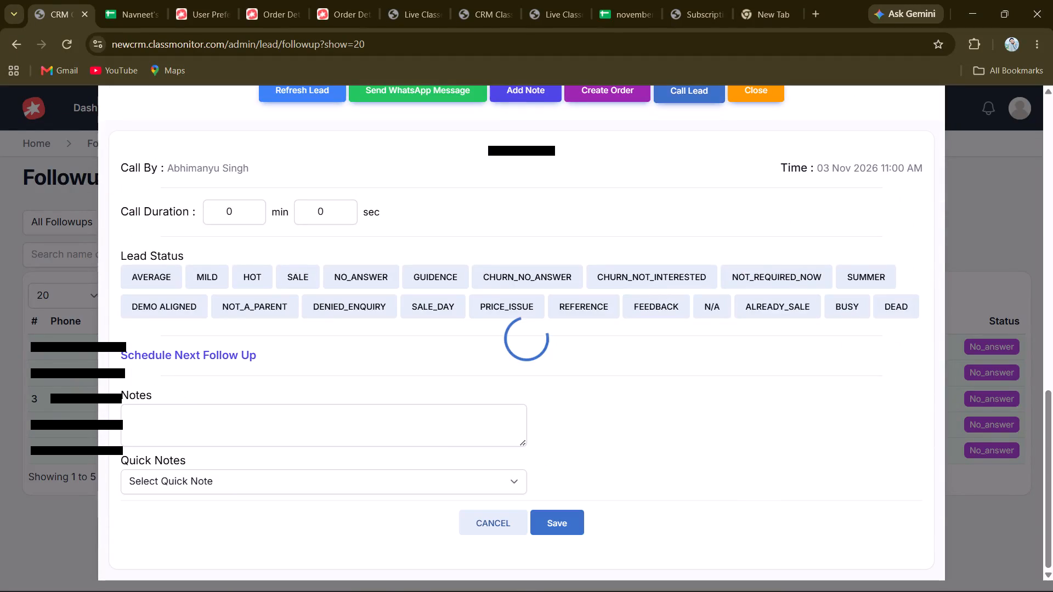
{"action": "left_click", "coordinate": [296, 428]}
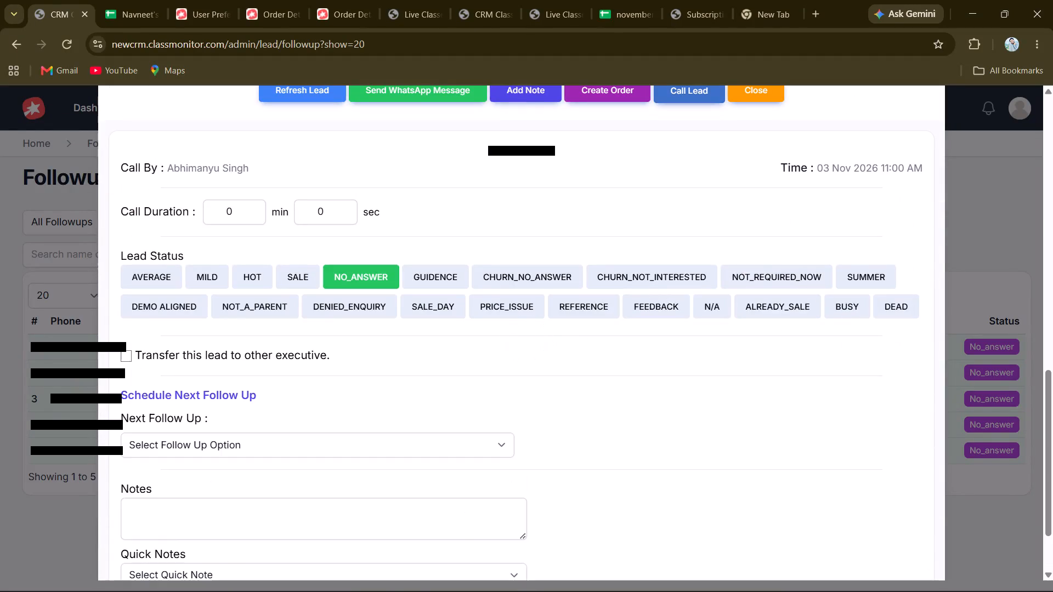
{"action": "left_click", "coordinate": [286, 447]}
{"action": "left_click", "coordinate": [214, 517]}
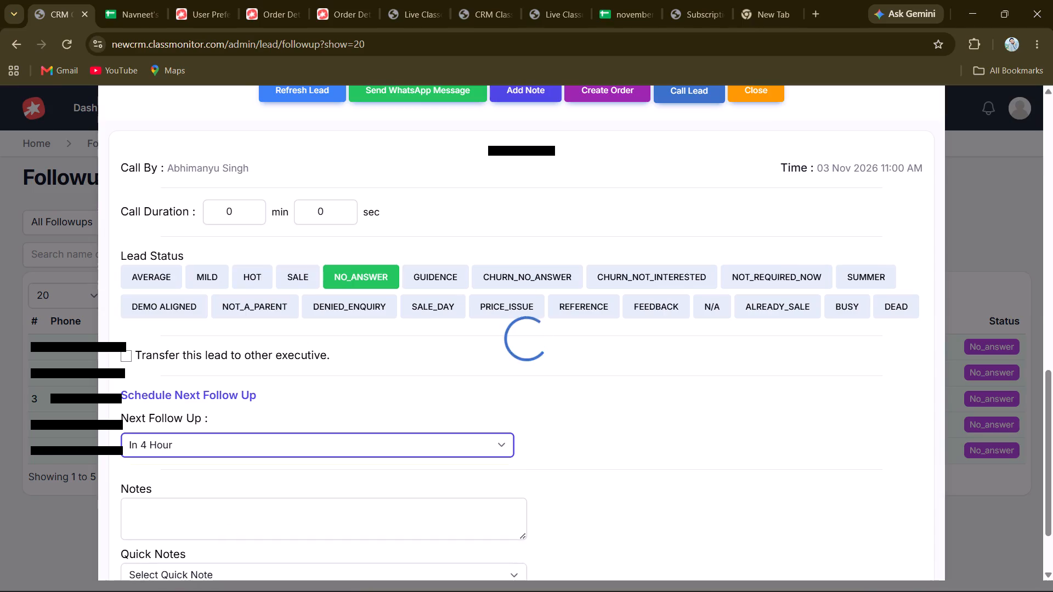
Add the note "npc" to the call log, save it, and close the lead.
{"action": "left_click", "coordinate": [254, 512]}
{"action": "type", "text": "npc"}
{"action": "key", "text": "space"}
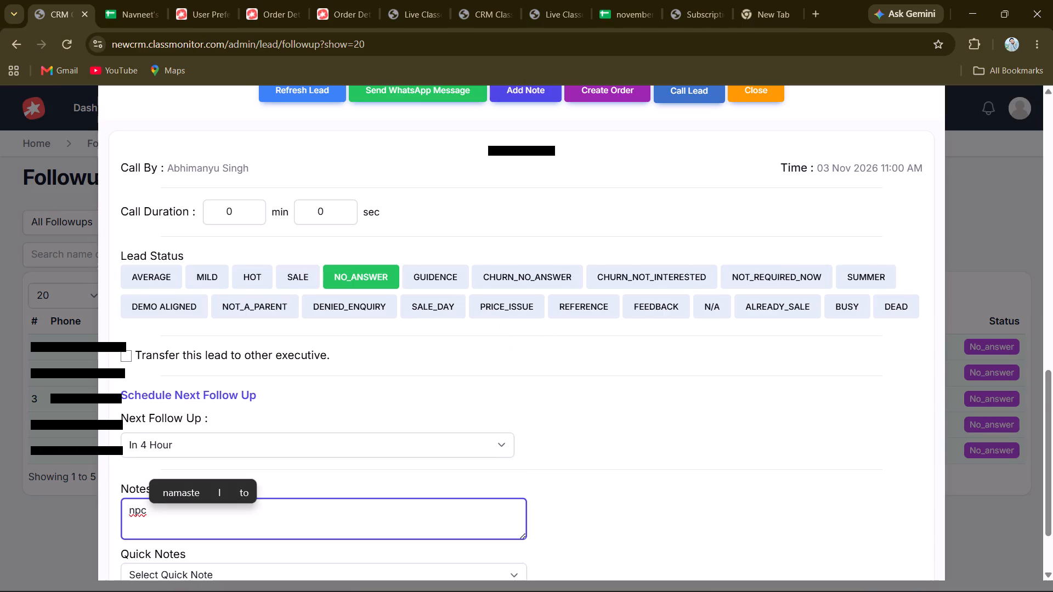
{"action": "scroll", "coordinate": [423, 507], "scroll_direction": "down", "scroll_amount": 2}
{"action": "left_click", "coordinate": [552, 527]}
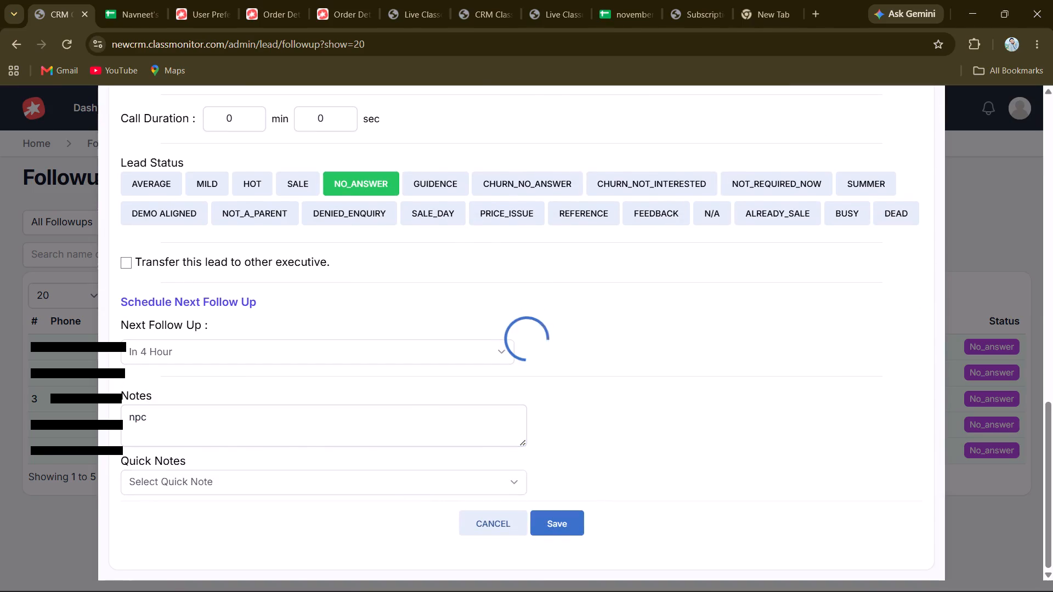
{"action": "left_click", "coordinate": [761, 494]}
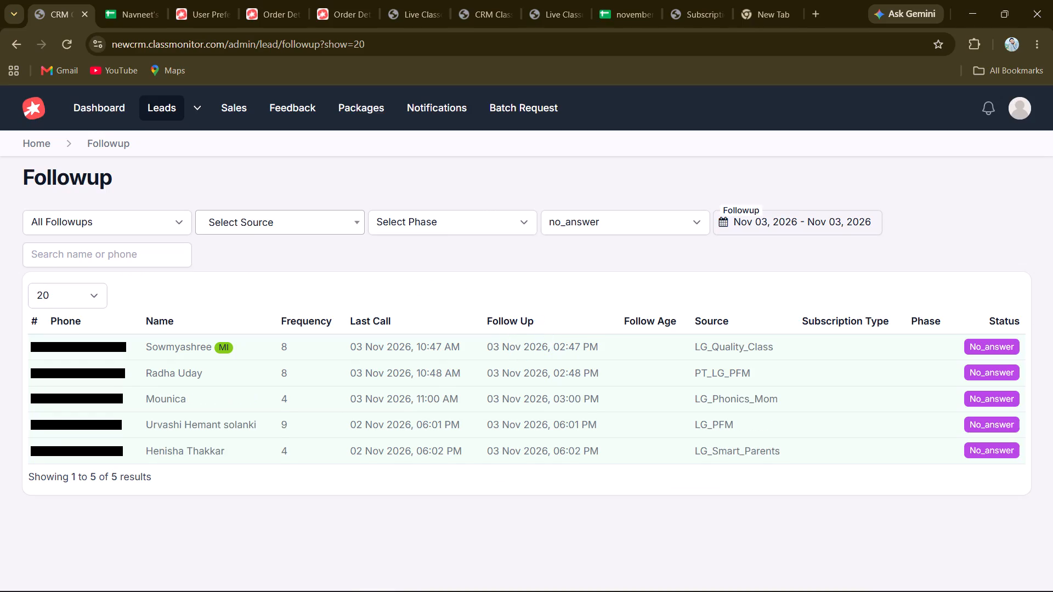
Open the no_answer lead with source LG_PFM and start a call log with status NO_ANSWER.
{"action": "left_click", "coordinate": [394, 424]}
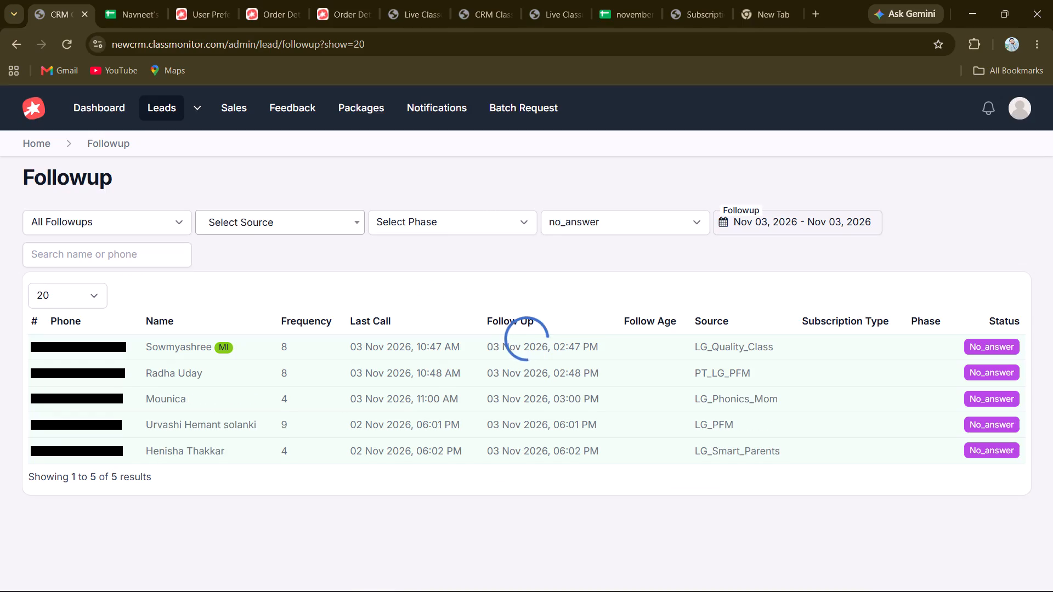
{"action": "scroll", "coordinate": [394, 424], "scroll_direction": "down", "scroll_amount": 6}
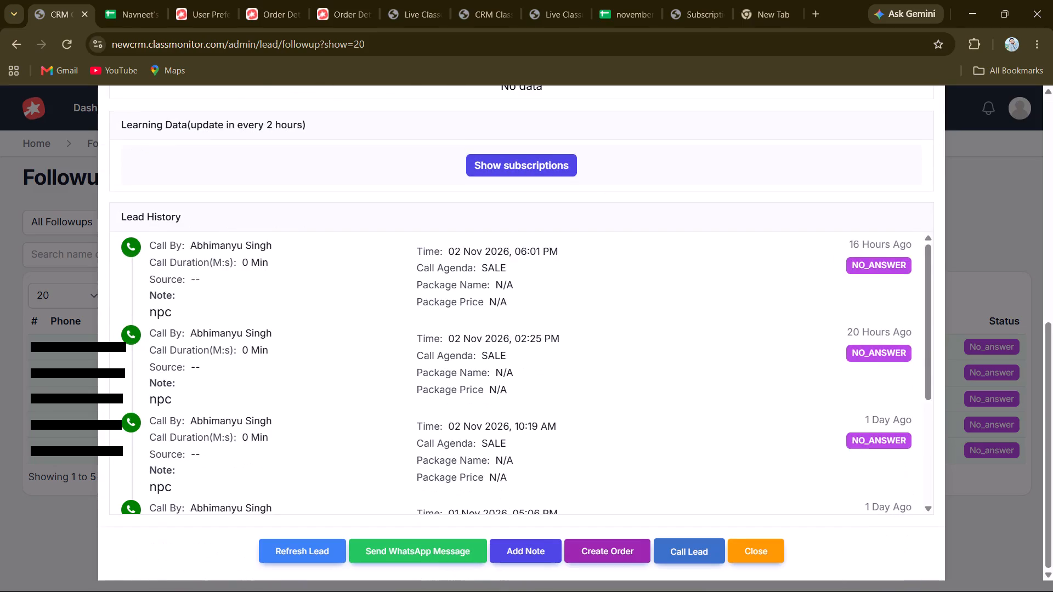
{"action": "left_click", "coordinate": [697, 546]}
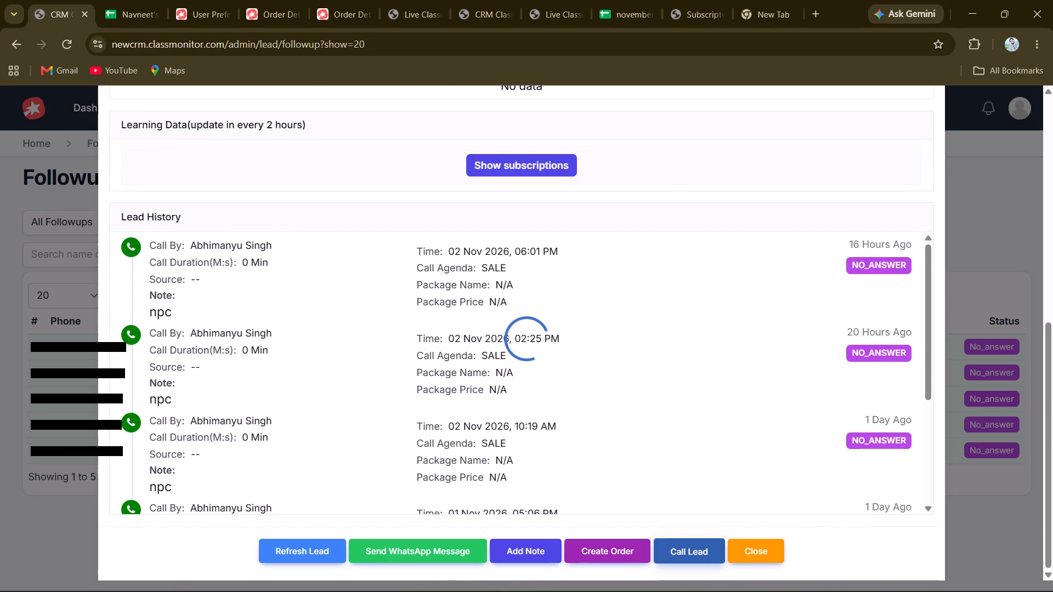
{"action": "scroll", "coordinate": [697, 546], "scroll_direction": "down", "scroll_amount": 7}
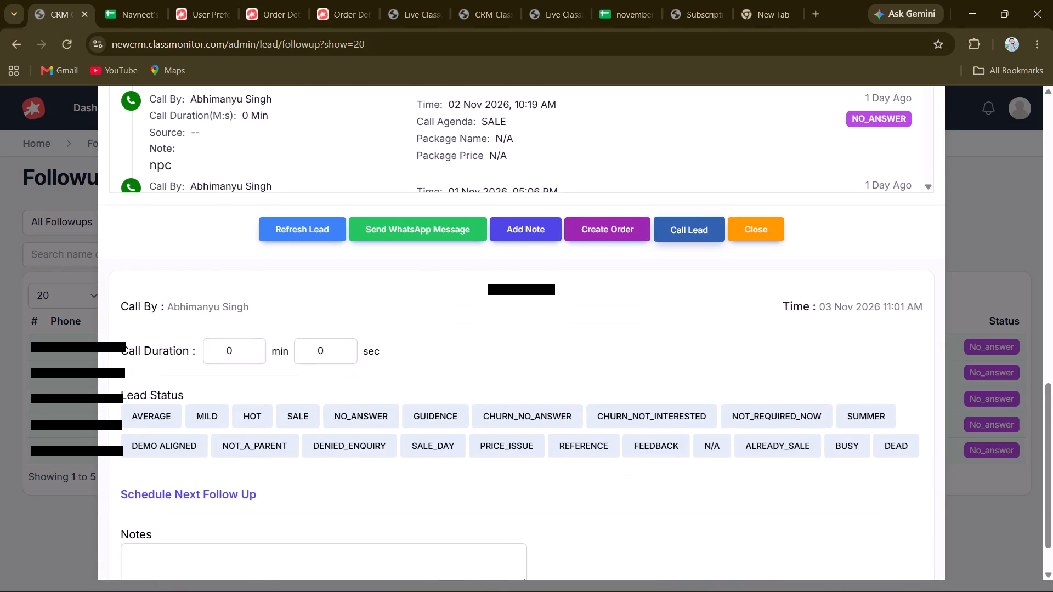
{"action": "left_click", "coordinate": [380, 273]}
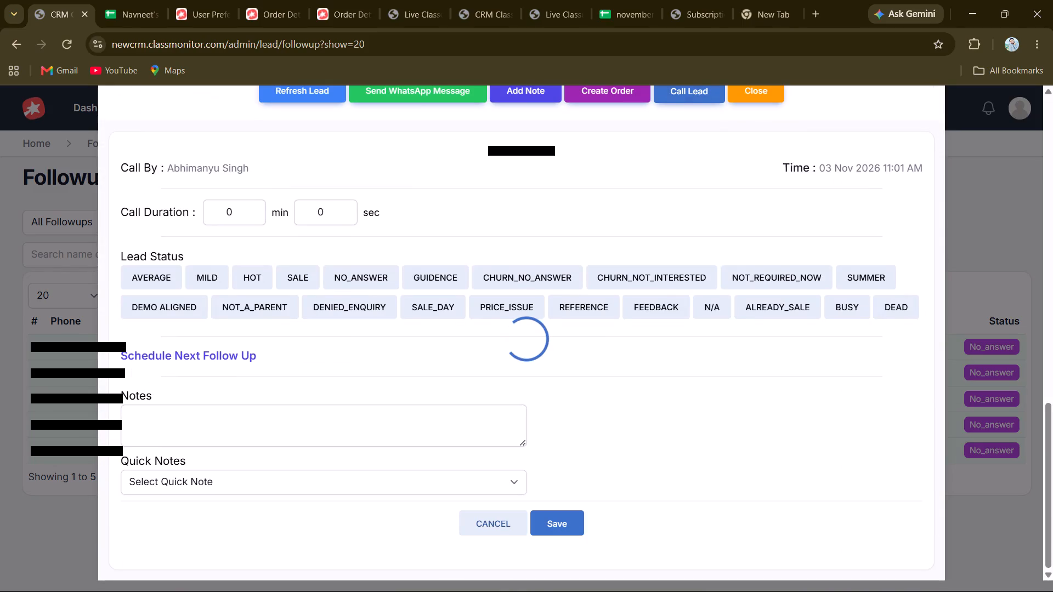
{"action": "left_click", "coordinate": [324, 452]}
{"action": "left_click", "coordinate": [239, 547]}
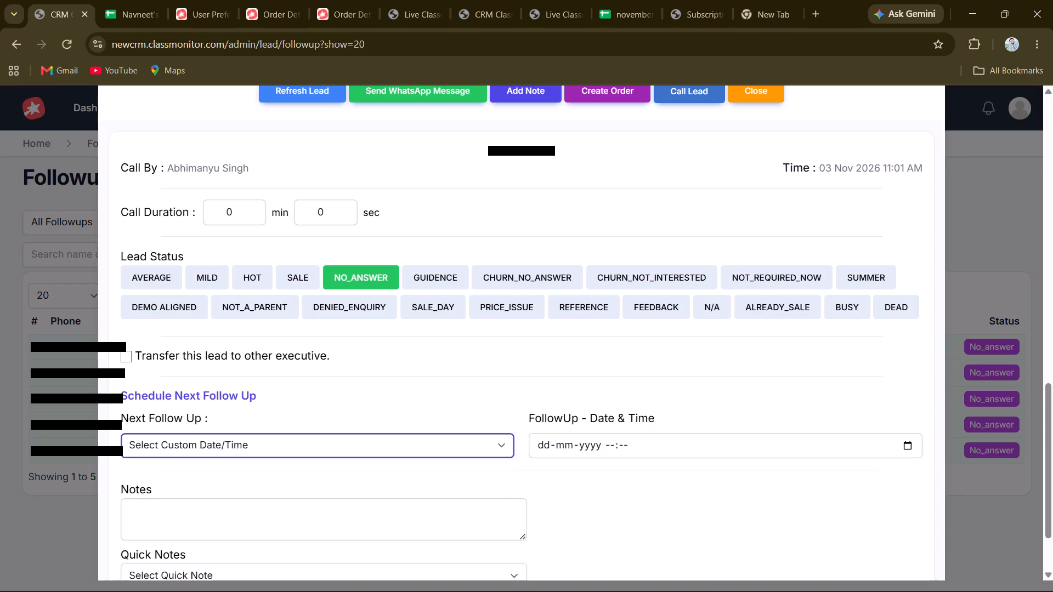
{"action": "left_click", "coordinate": [908, 448]}
{"action": "left_click", "coordinate": [666, 266]}
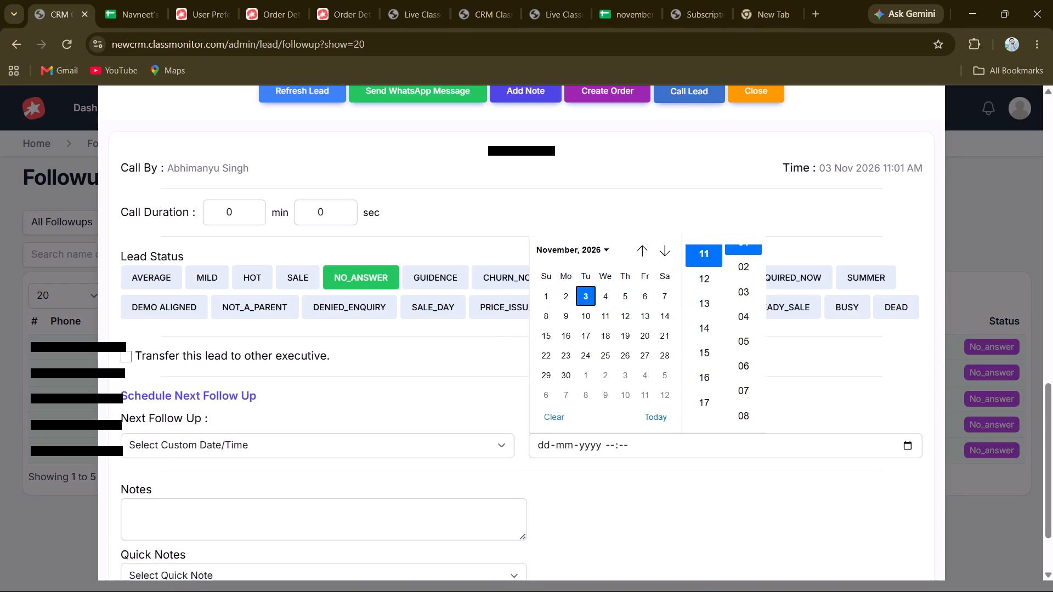
{"action": "left_click", "coordinate": [664, 259]}
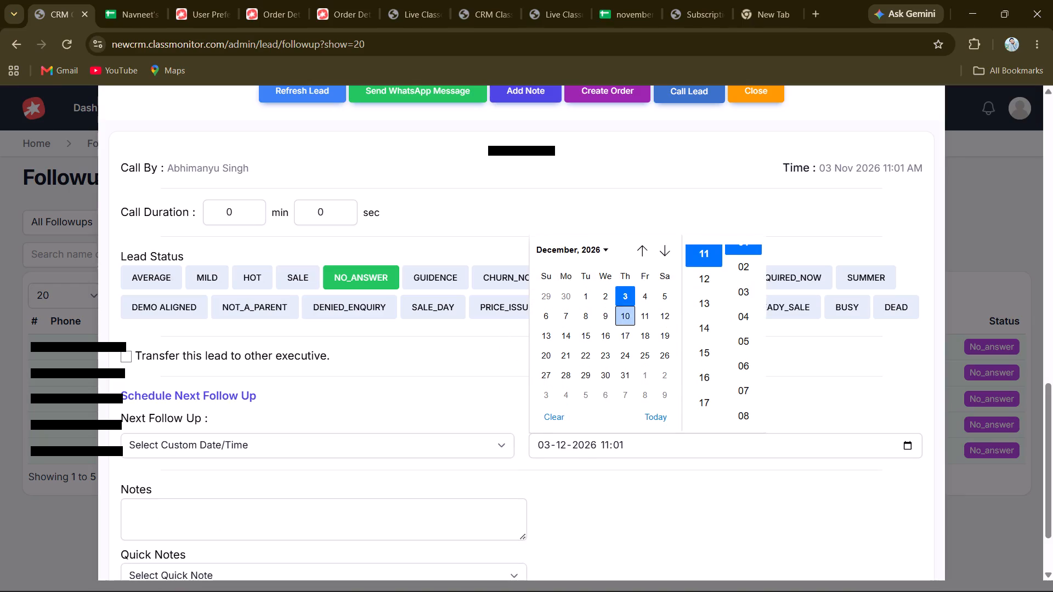
{"action": "left_click", "coordinate": [626, 382]}
Add the note "npc" to the call log, save it, and close the lead.
{"action": "left_click", "coordinate": [402, 522]}
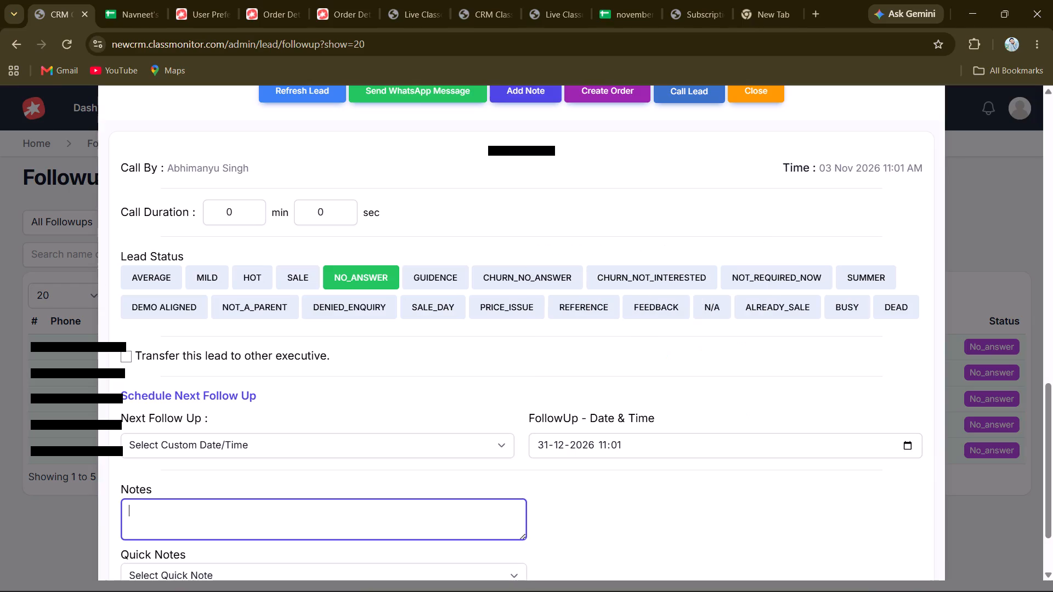
{"action": "type", "text": "npc"}
{"action": "scroll", "coordinate": [493, 564], "scroll_direction": "down", "scroll_amount": 4}
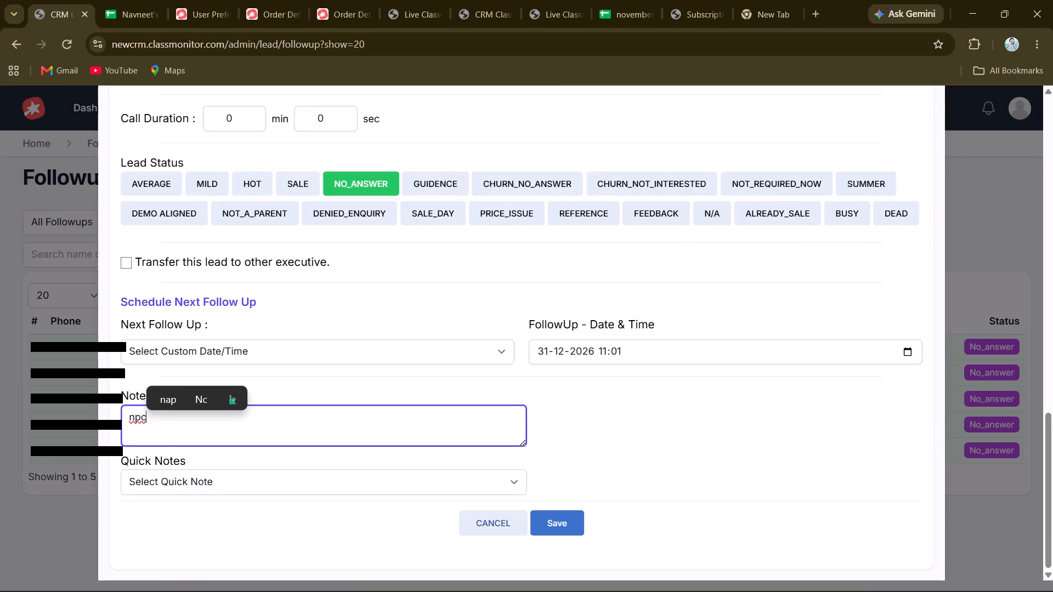
{"action": "left_click", "coordinate": [555, 528]}
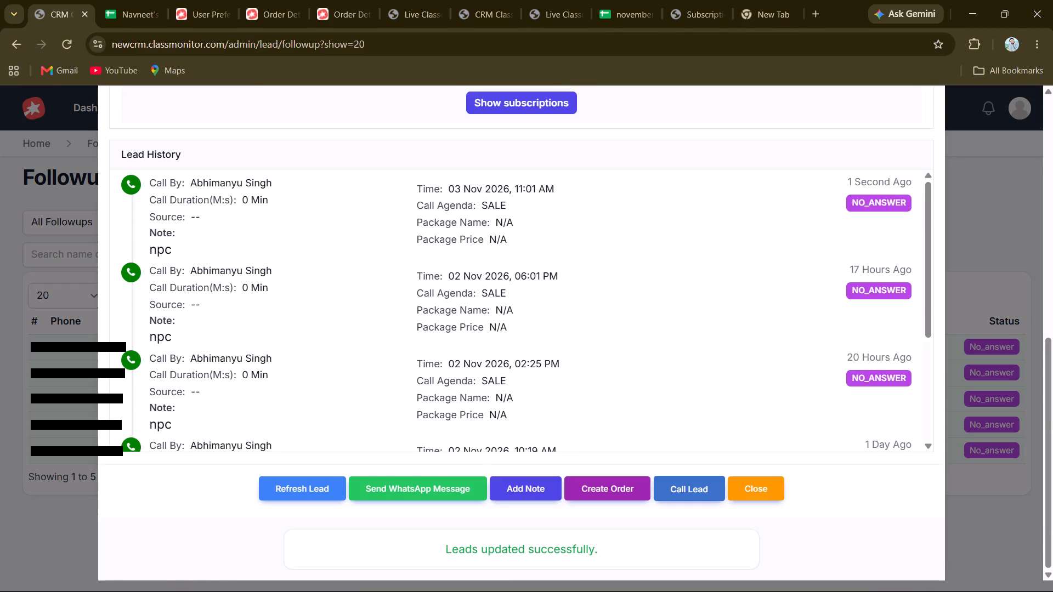
{"action": "left_click", "coordinate": [760, 491]}
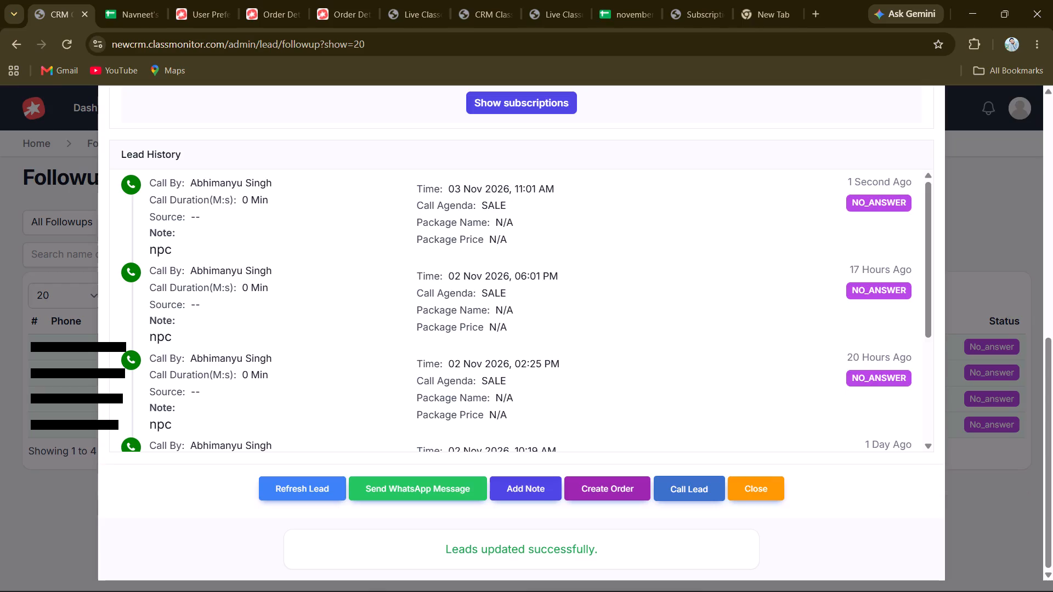
Open the remaining no_answer lead with source LG_Smart_Parents.
{"action": "left_click", "coordinate": [389, 431]}
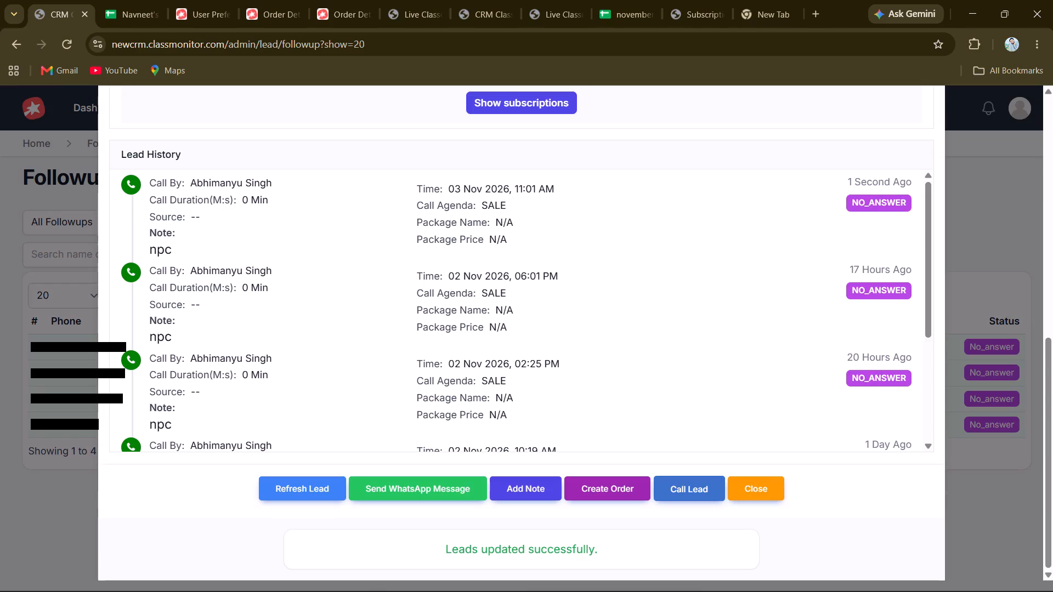
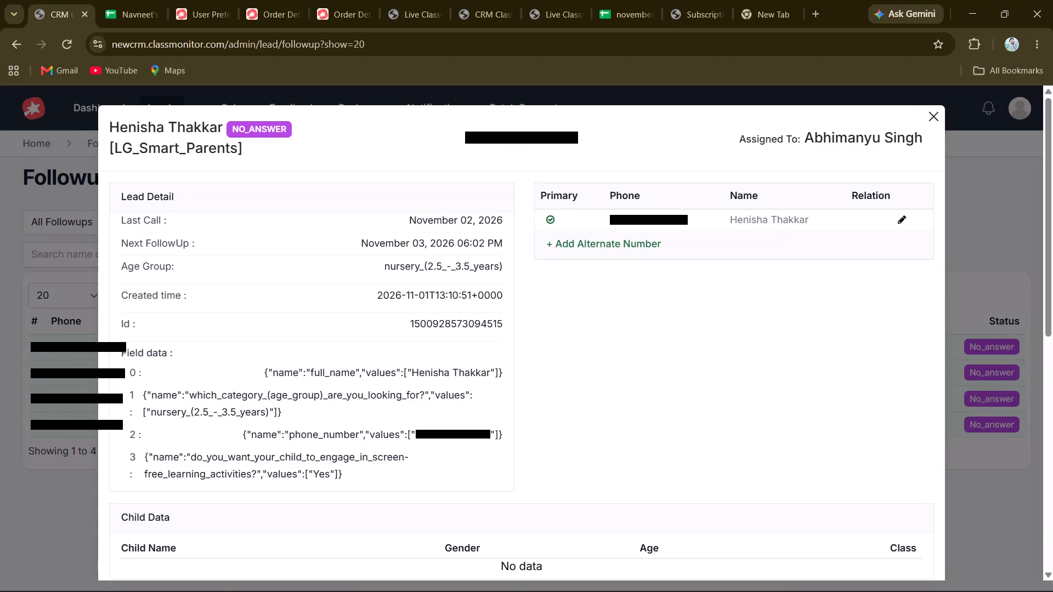
Switch to the other CRM dashboard tab, open the My Leads list, and look through the assigned leads.
{"action": "left_click", "coordinate": [72, 0]}
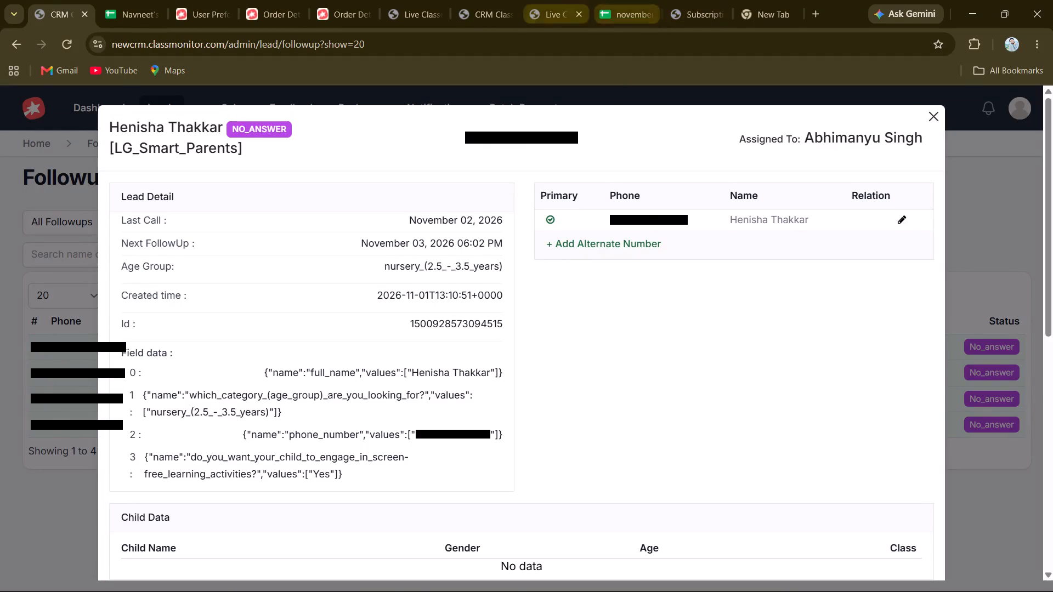
{"action": "left_click", "coordinate": [485, 1]}
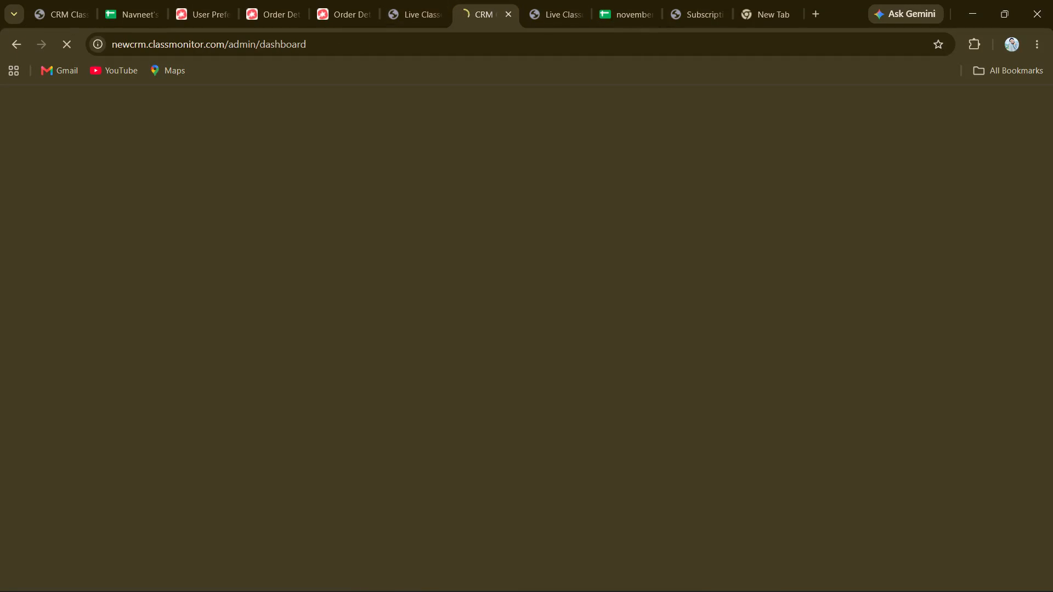
{"action": "left_click", "coordinate": [170, 139]}
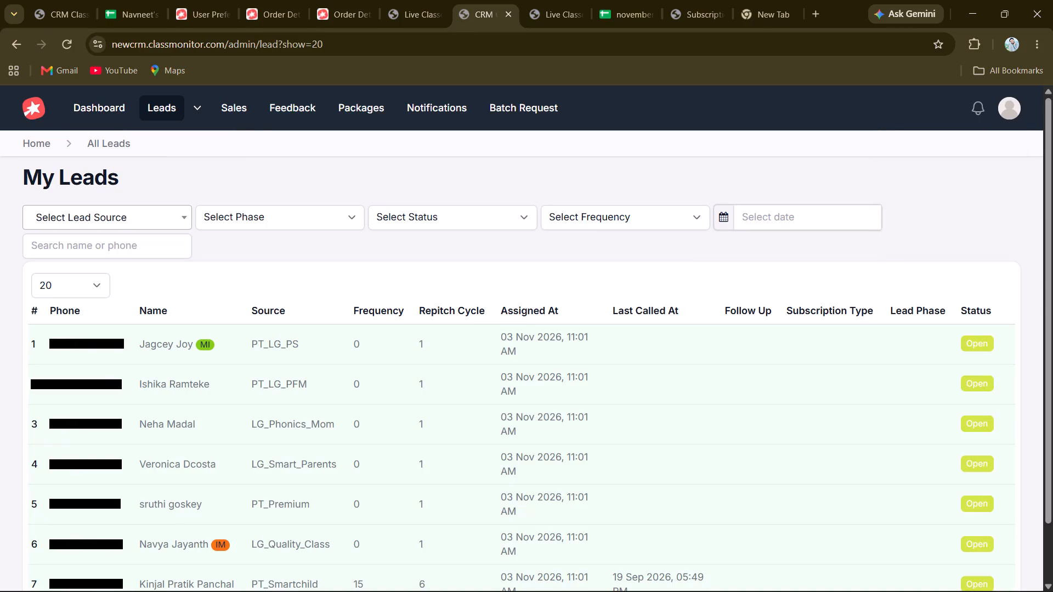
{"action": "scroll", "coordinate": [315, 207], "scroll_direction": "down", "scroll_amount": 5}
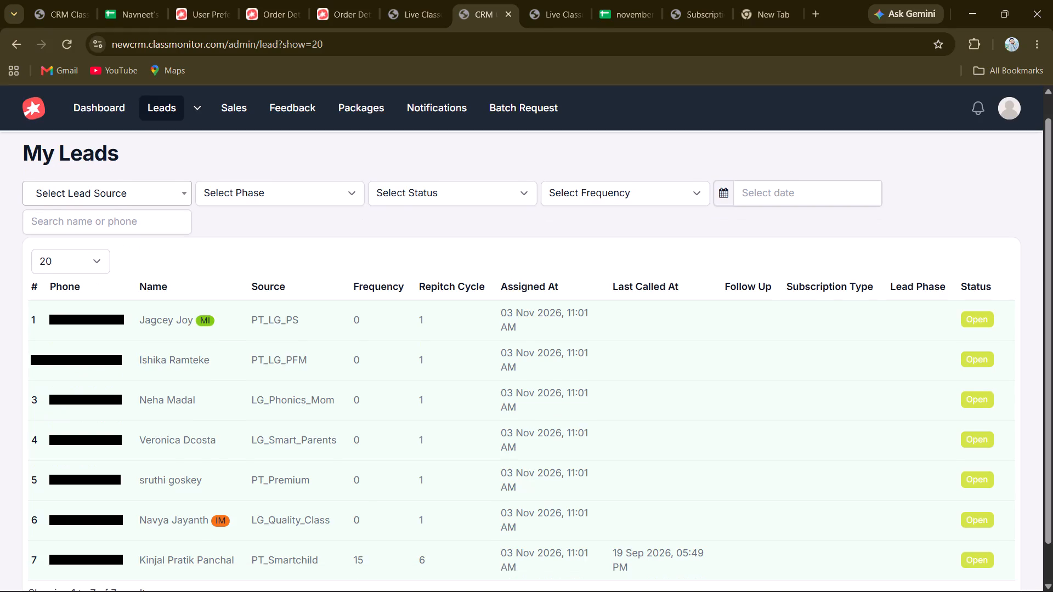
{"action": "scroll", "coordinate": [315, 207], "scroll_direction": "up", "scroll_amount": 1}
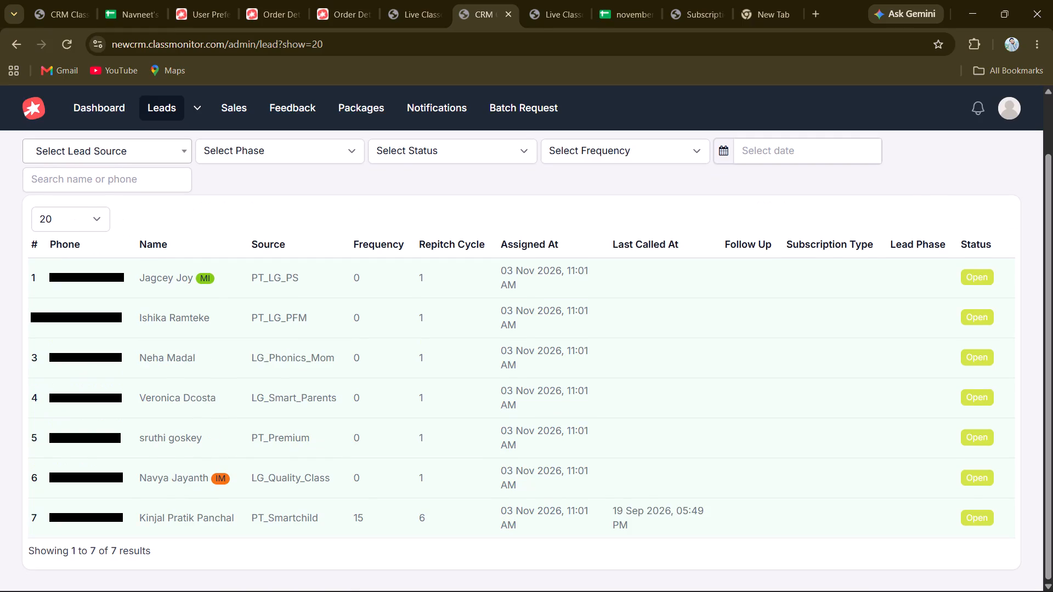
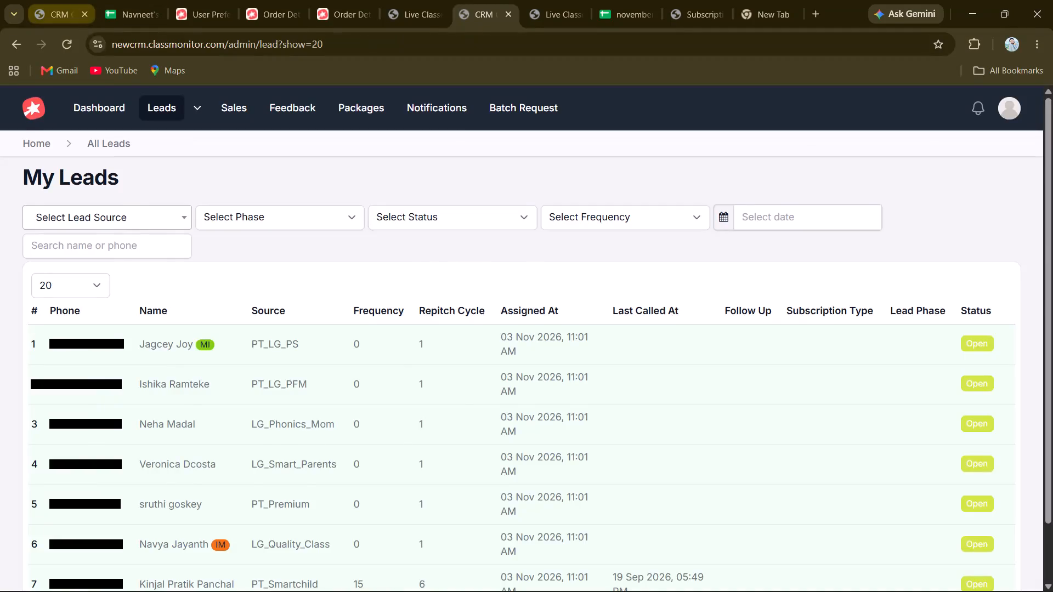
Back on the lead open from the Followups list, log and save a NO_ANSWER call with next follow-up In 4 Hour and note "npc".
{"action": "scroll", "coordinate": [586, 358], "scroll_direction": "down", "scroll_amount": 8}
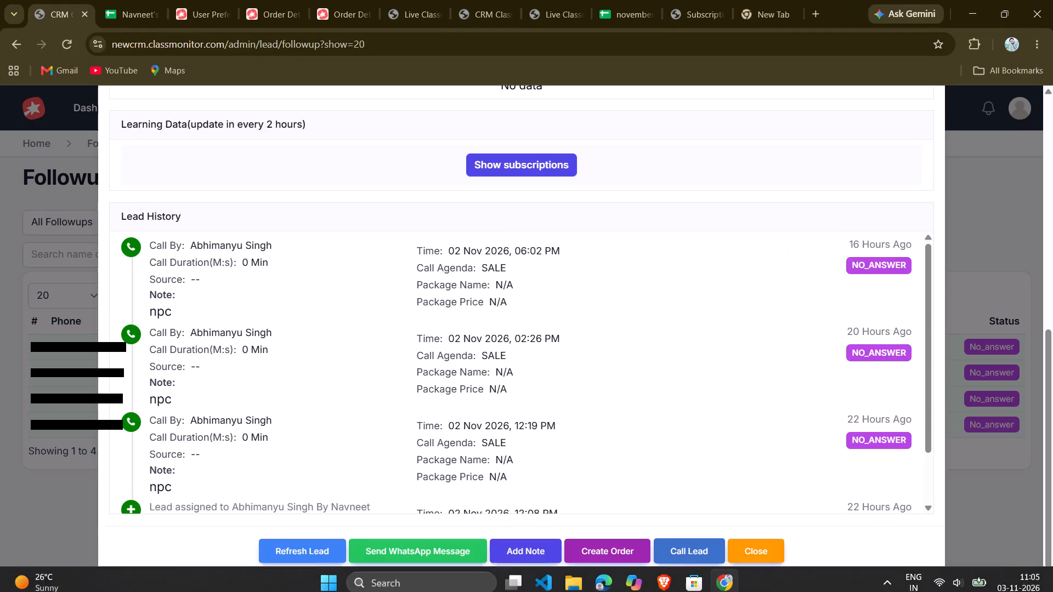
{"action": "left_click", "coordinate": [702, 547]}
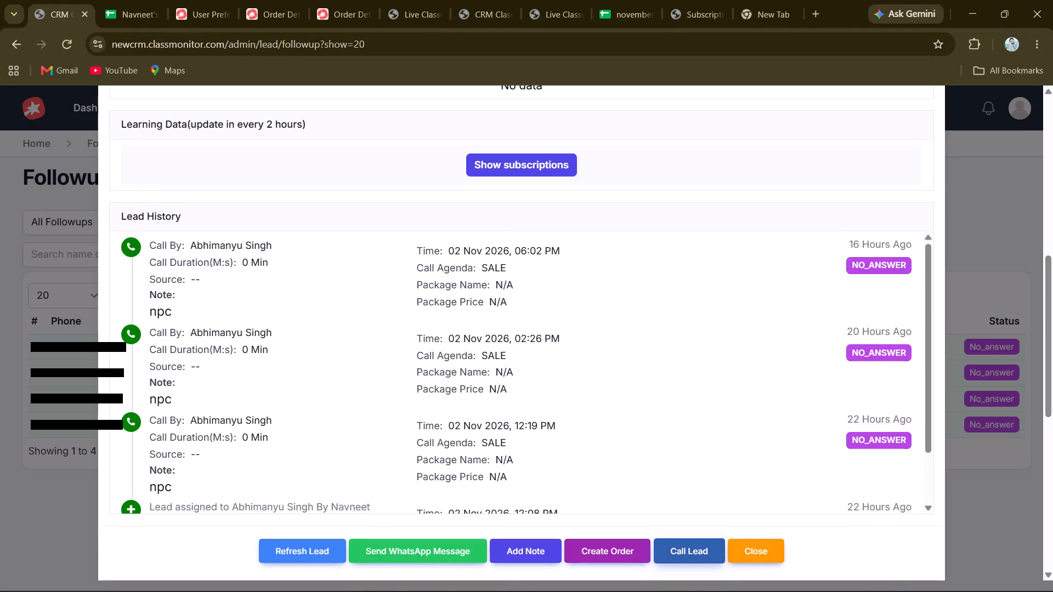
{"action": "scroll", "coordinate": [702, 547], "scroll_direction": "down", "scroll_amount": 3}
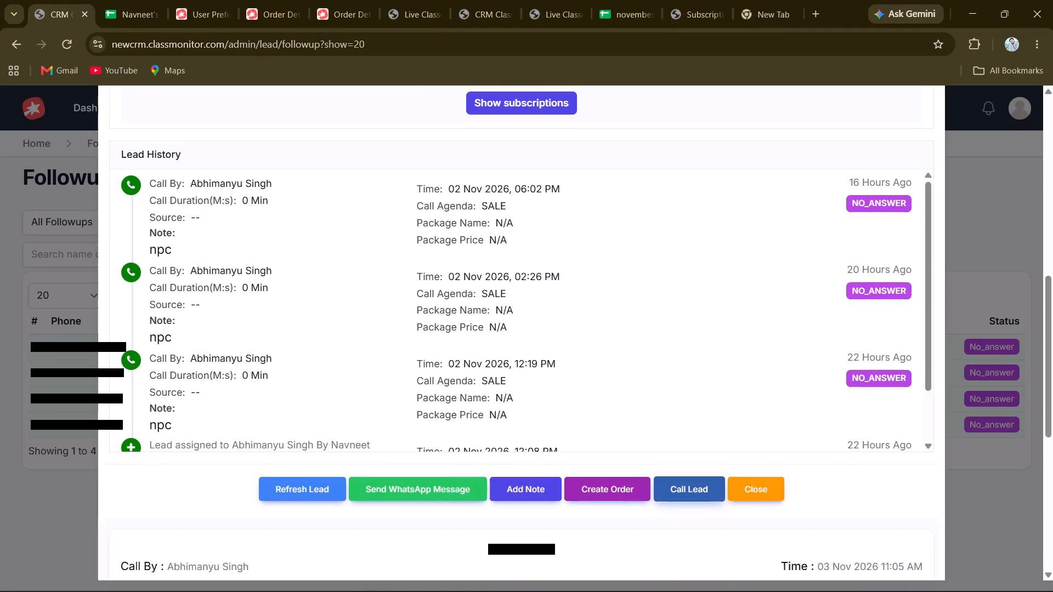
{"action": "scroll", "coordinate": [702, 547], "scroll_direction": "down", "scroll_amount": 3}
{"action": "left_click", "coordinate": [372, 281]}
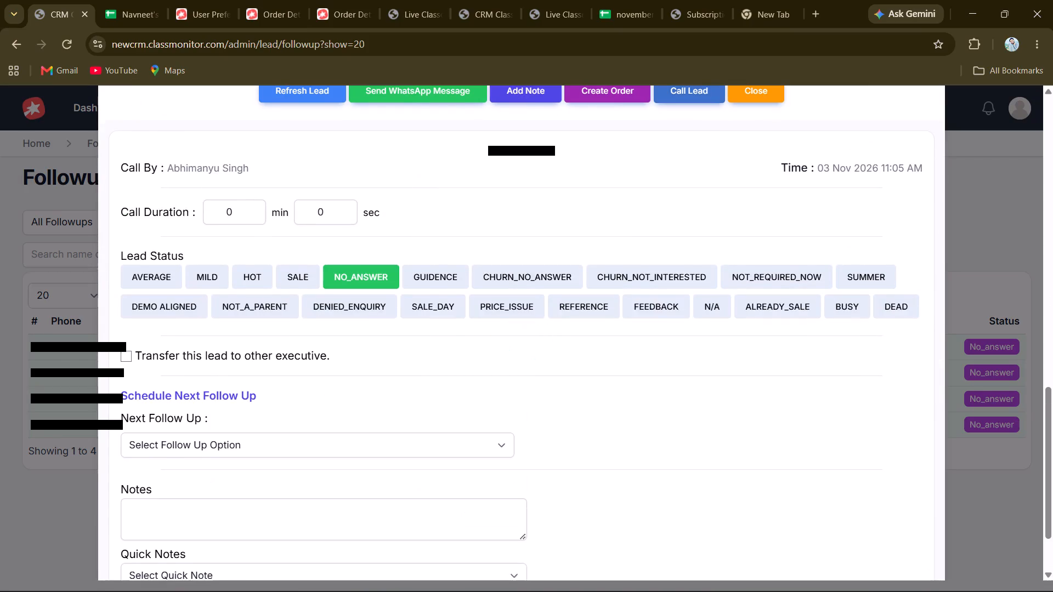
{"action": "left_click", "coordinate": [331, 449]}
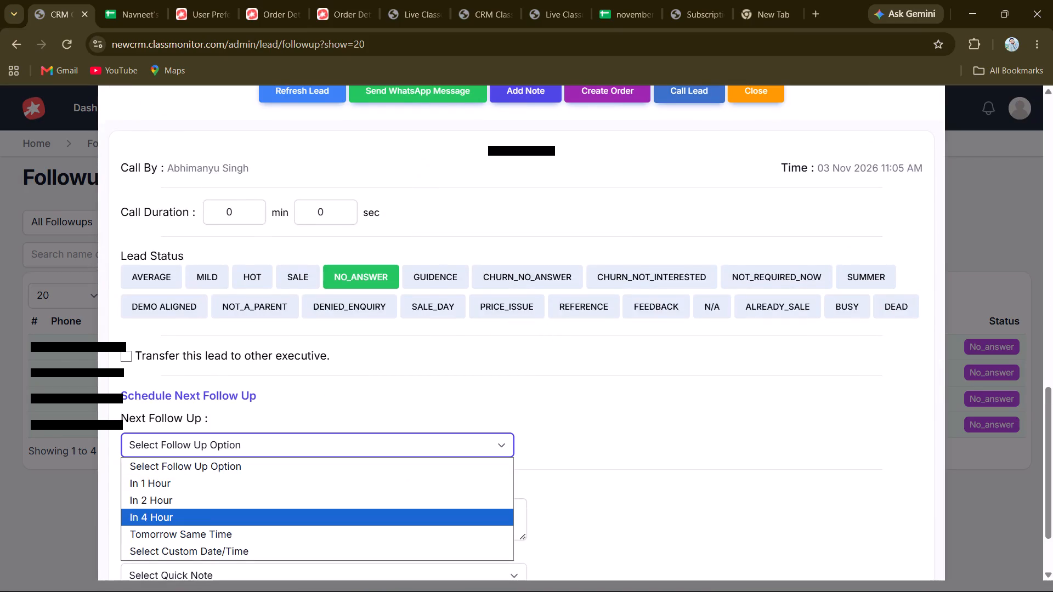
{"action": "left_click", "coordinate": [728, 380]}
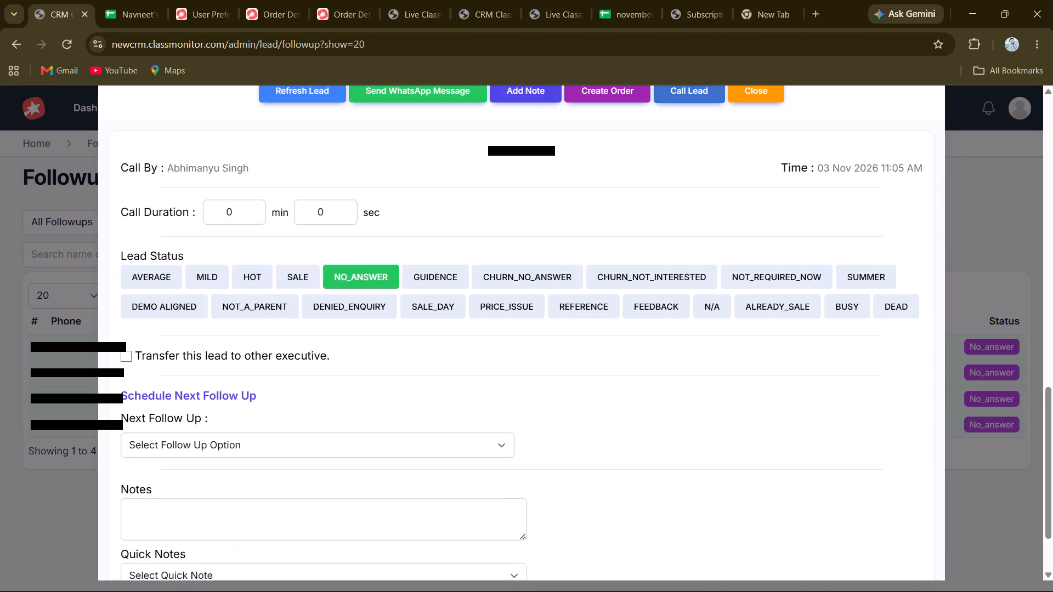
{"action": "left_click", "coordinate": [427, 431]}
{"action": "left_click", "coordinate": [414, 447]}
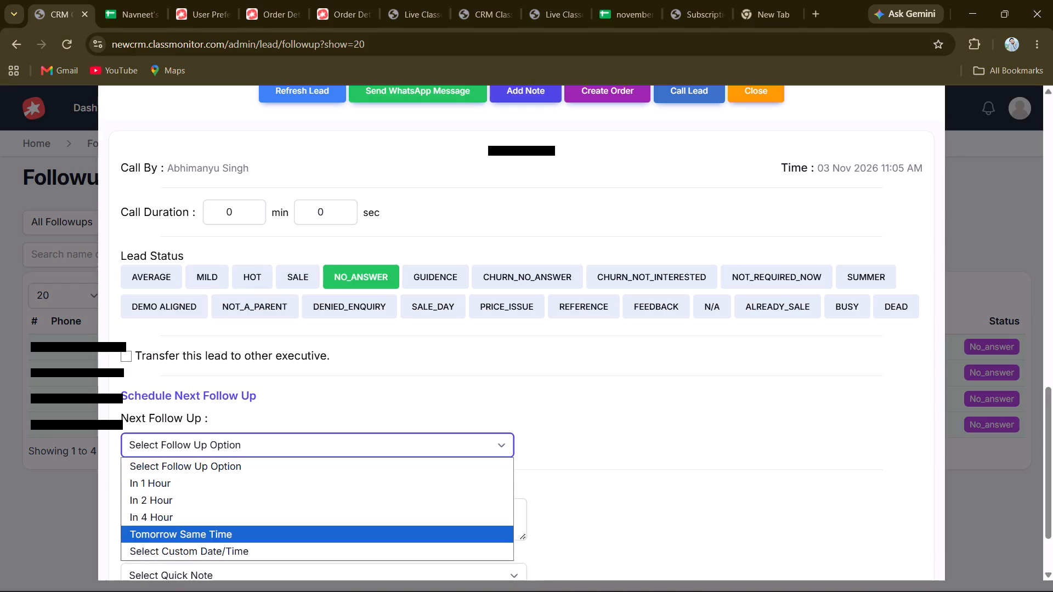
{"action": "left_click", "coordinate": [337, 523]}
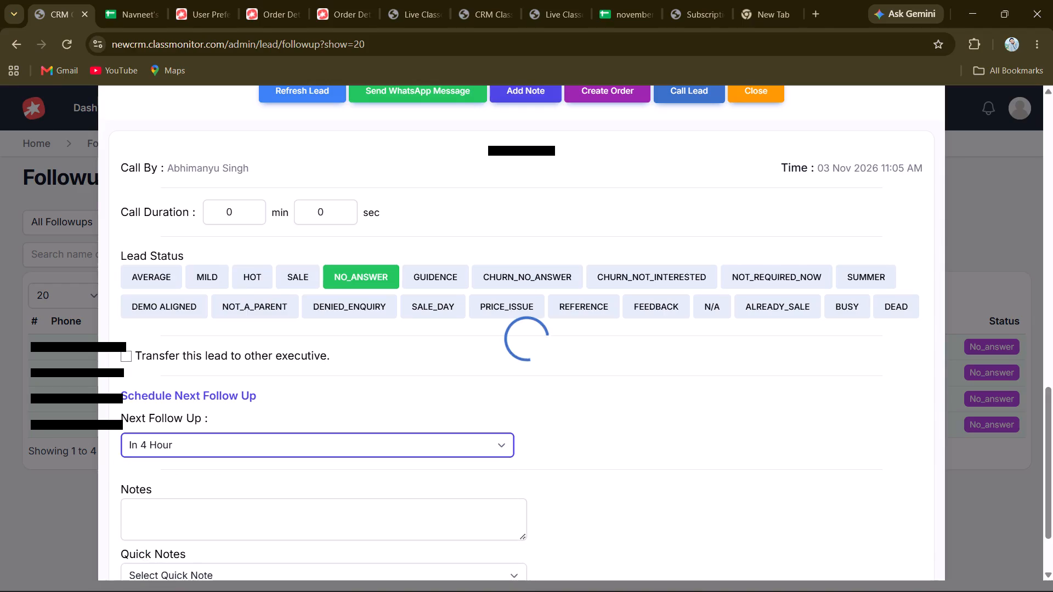
{"action": "left_click", "coordinate": [355, 523]}
{"action": "type", "text": "npc"}
{"action": "scroll", "coordinate": [472, 550], "scroll_direction": "down", "scroll_amount": 3}
{"action": "left_click", "coordinate": [557, 531]}
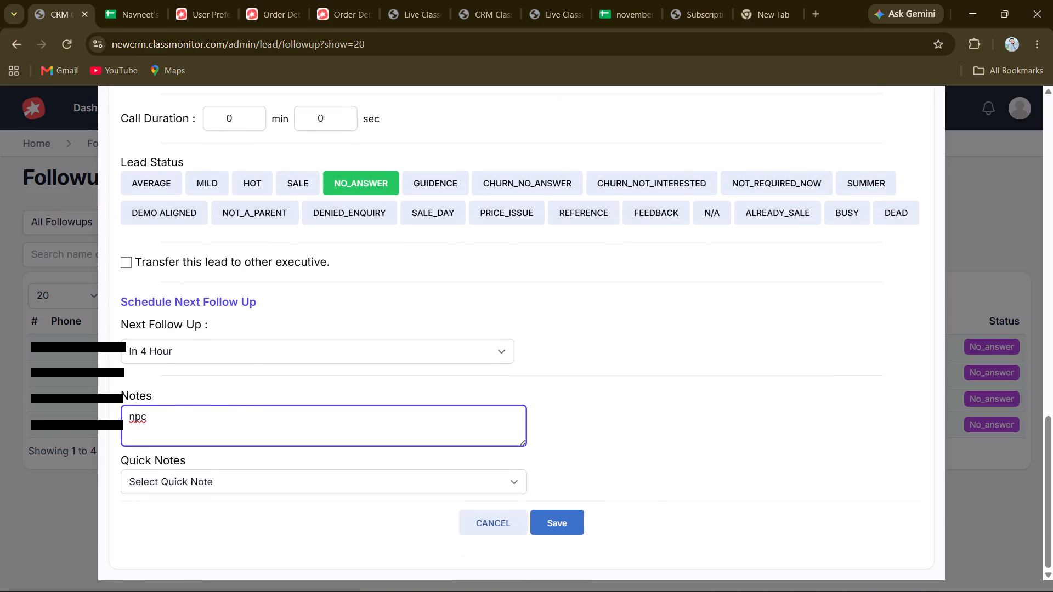
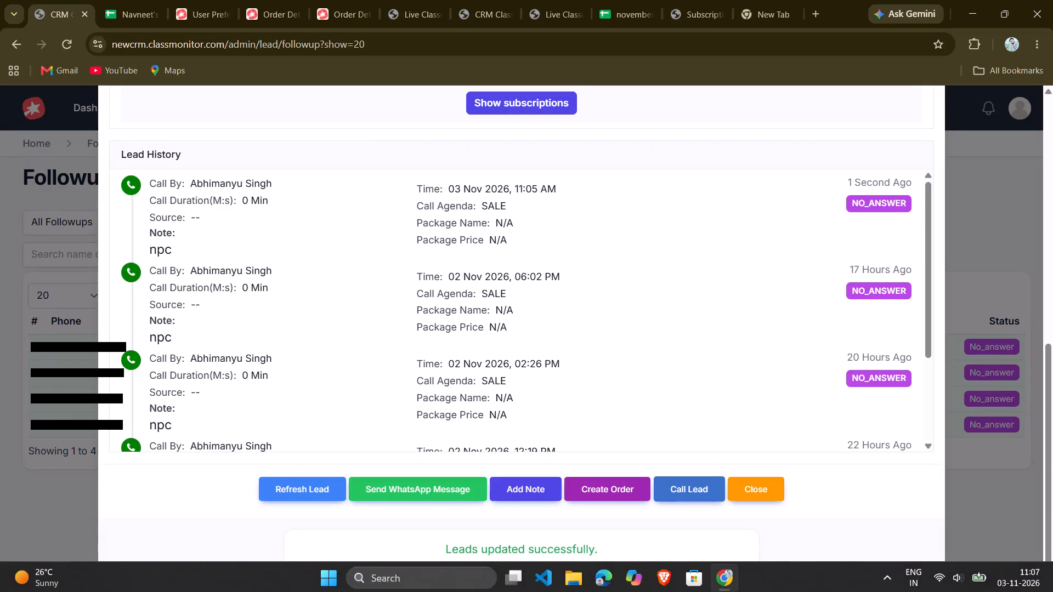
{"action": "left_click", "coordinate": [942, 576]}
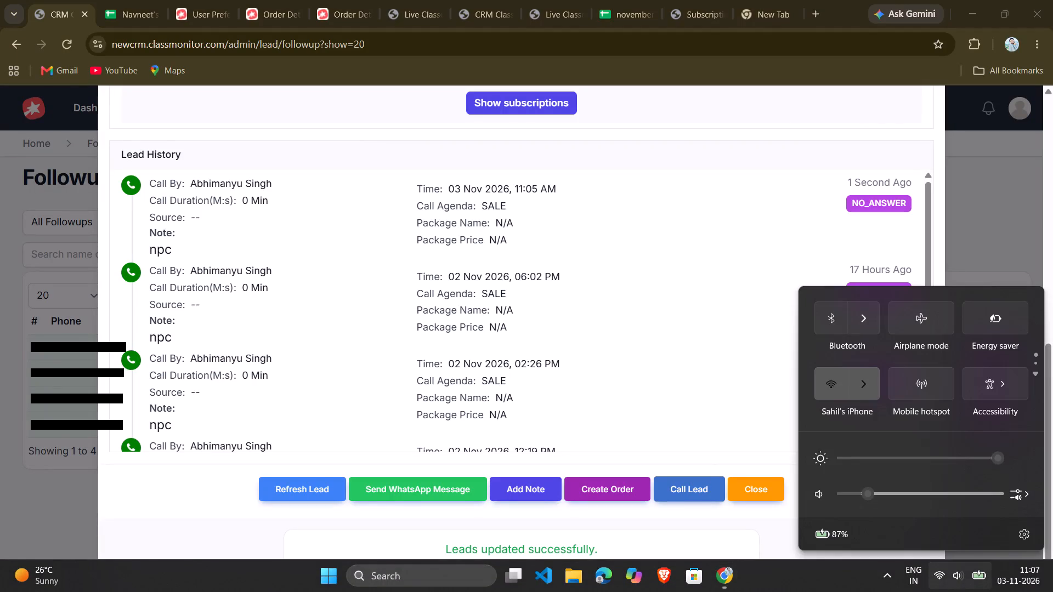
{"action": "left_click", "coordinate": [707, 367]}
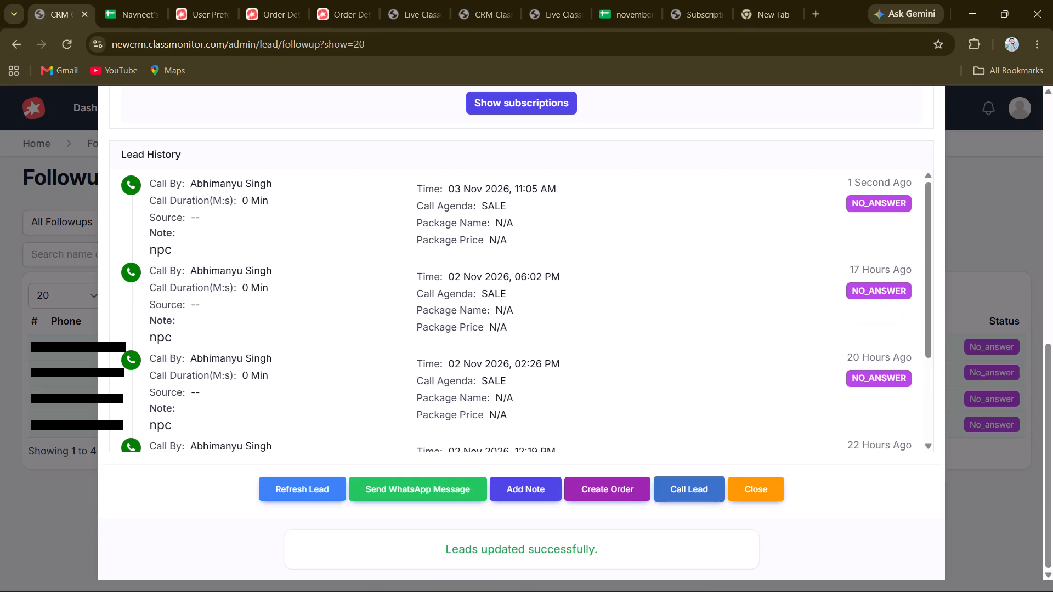
Close the open lead and reload the Followup list for all statuses instead of only no_answer.
{"action": "left_click", "coordinate": [758, 490]}
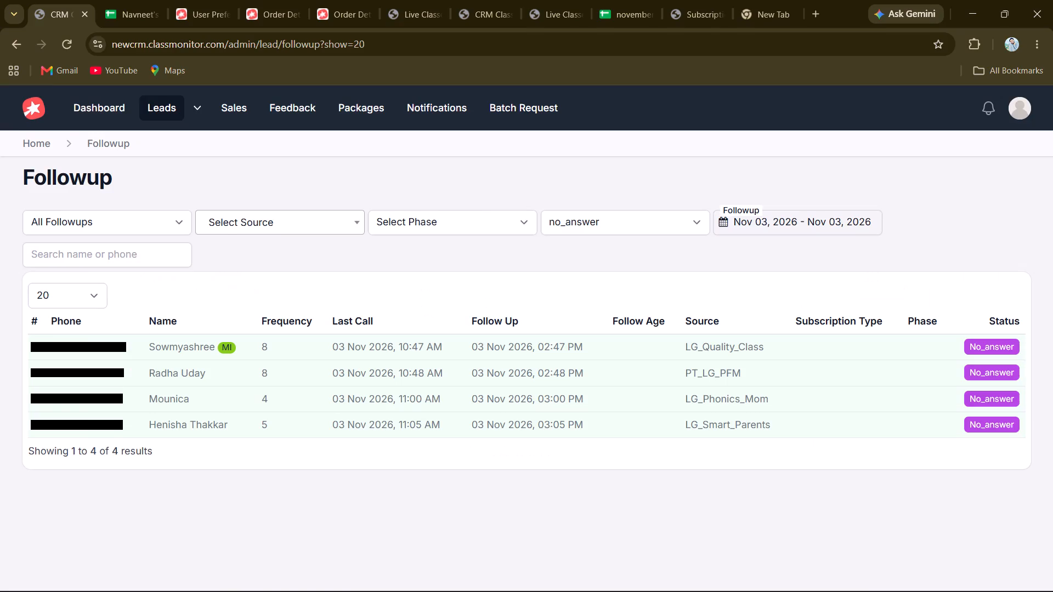
{"action": "left_click", "coordinate": [153, 214]}
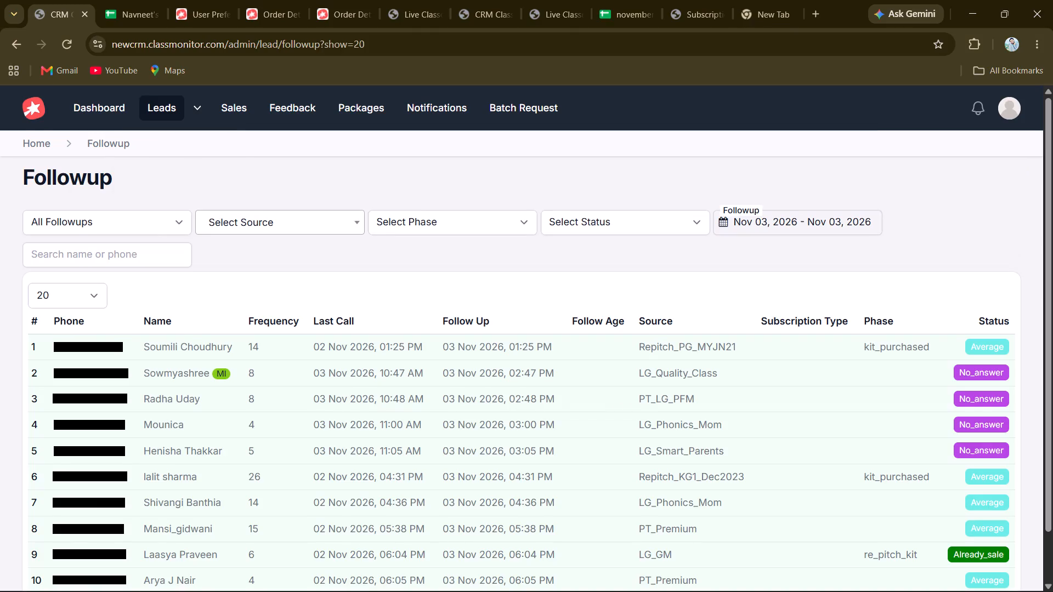
Open the Already_sale lead from source LG_GM in the Followup list and review its lead details and call history.
{"action": "scroll", "coordinate": [392, 349], "scroll_direction": "down", "scroll_amount": 5}
{"action": "left_click", "coordinate": [362, 498]}
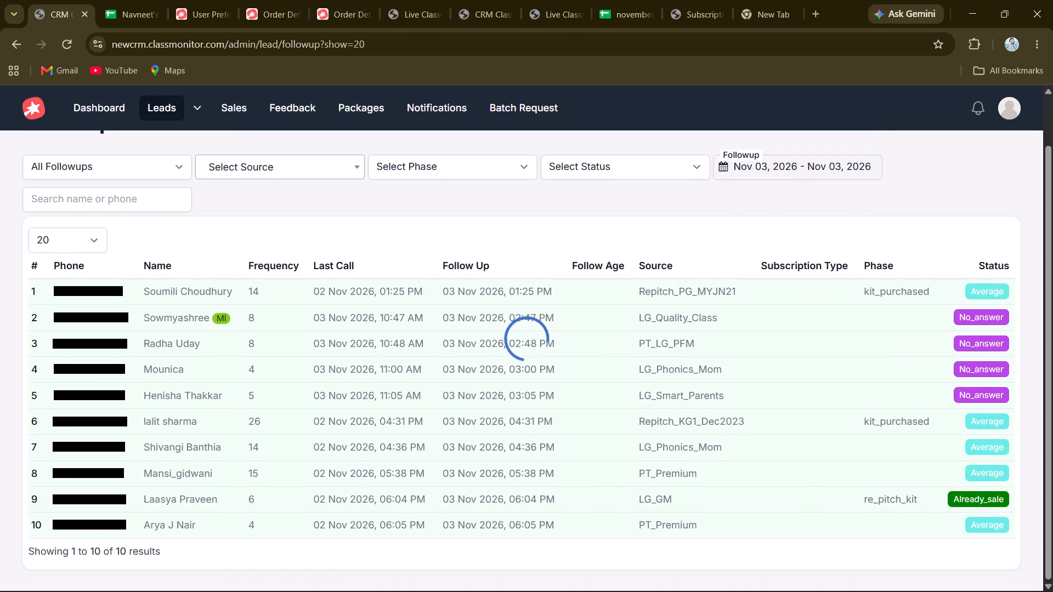
{"action": "scroll", "coordinate": [383, 353], "scroll_direction": "down", "scroll_amount": 7}
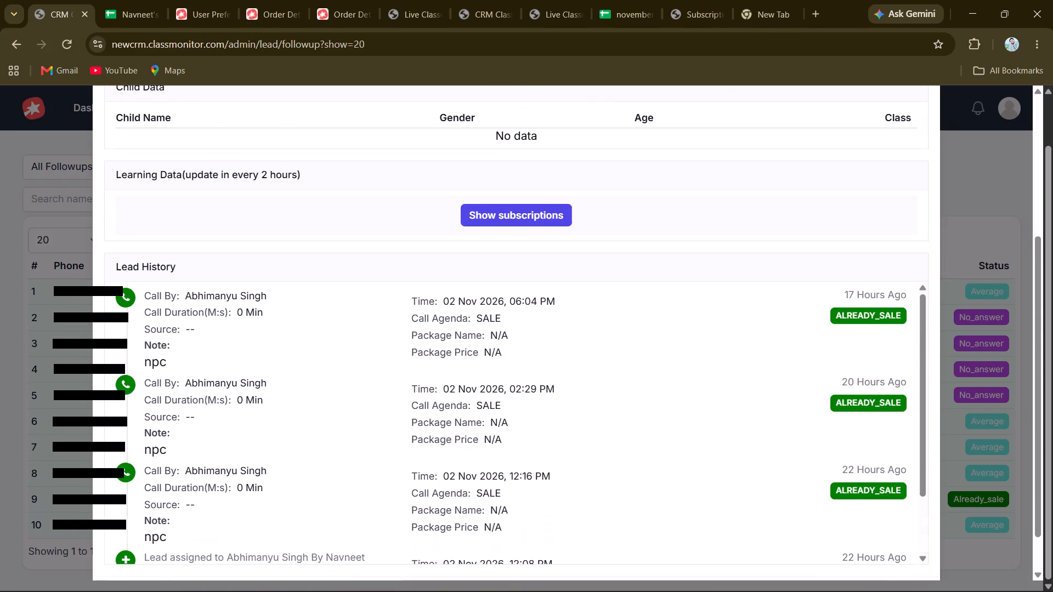
{"action": "scroll", "coordinate": [383, 353], "scroll_direction": "down", "scroll_amount": 11}
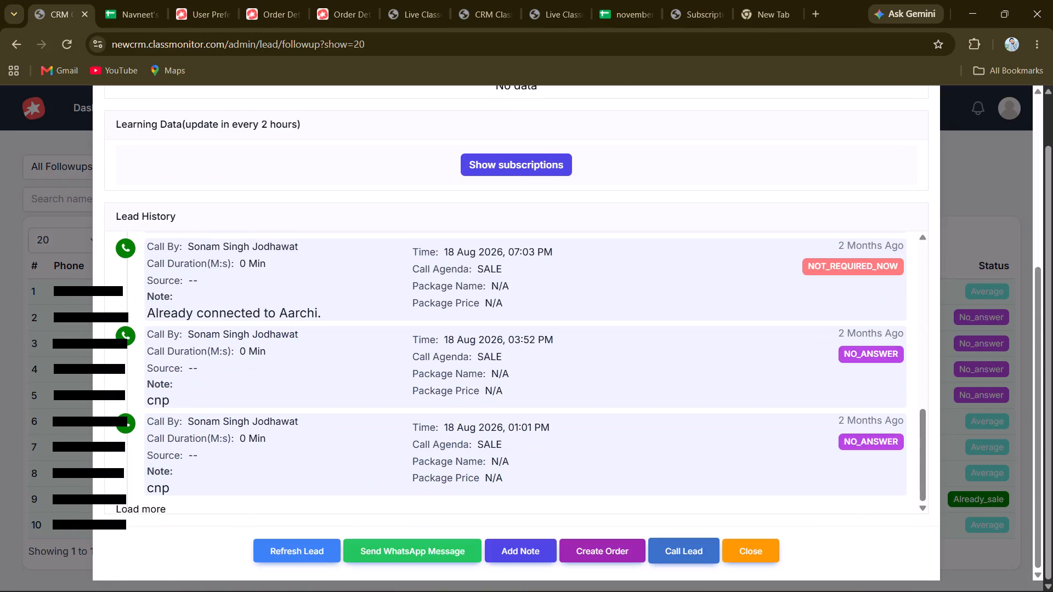
{"action": "scroll", "coordinate": [383, 353], "scroll_direction": "up", "scroll_amount": 17}
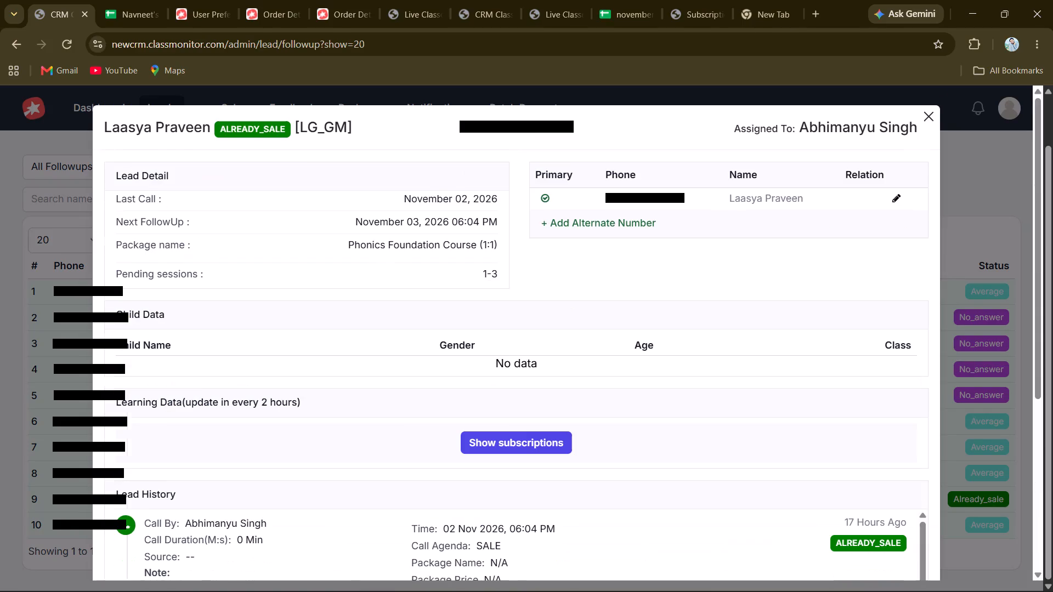
{"action": "scroll", "coordinate": [383, 353], "scroll_direction": "up", "scroll_amount": 2}
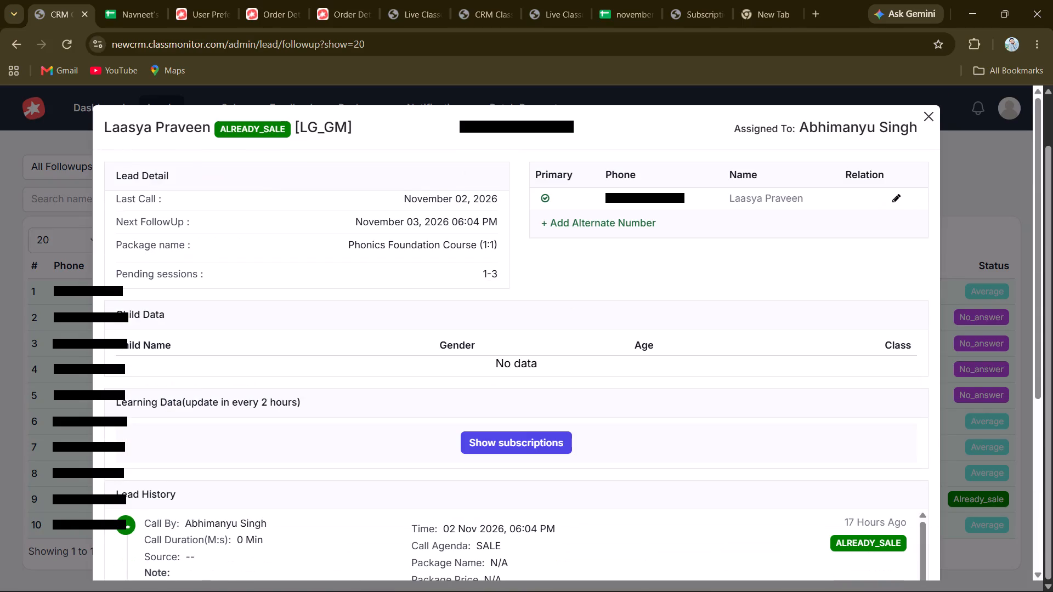
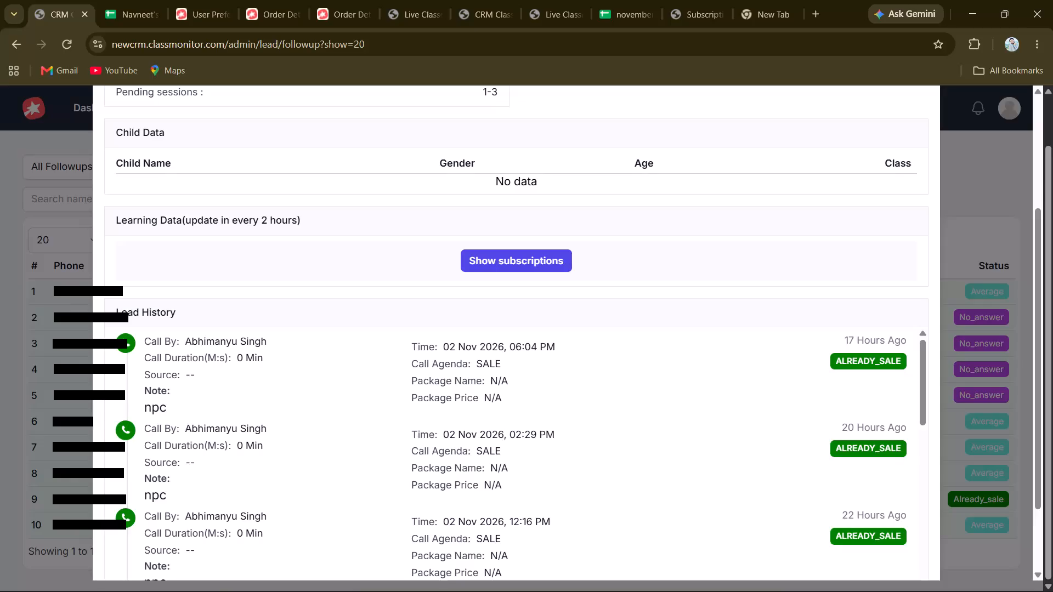
Call the open LG_GM lead, log it as ALREADY_SALE with note "npc" and next follow-up In 4 Hour, save and close the lead.
{"action": "left_click", "coordinate": [692, 555]}
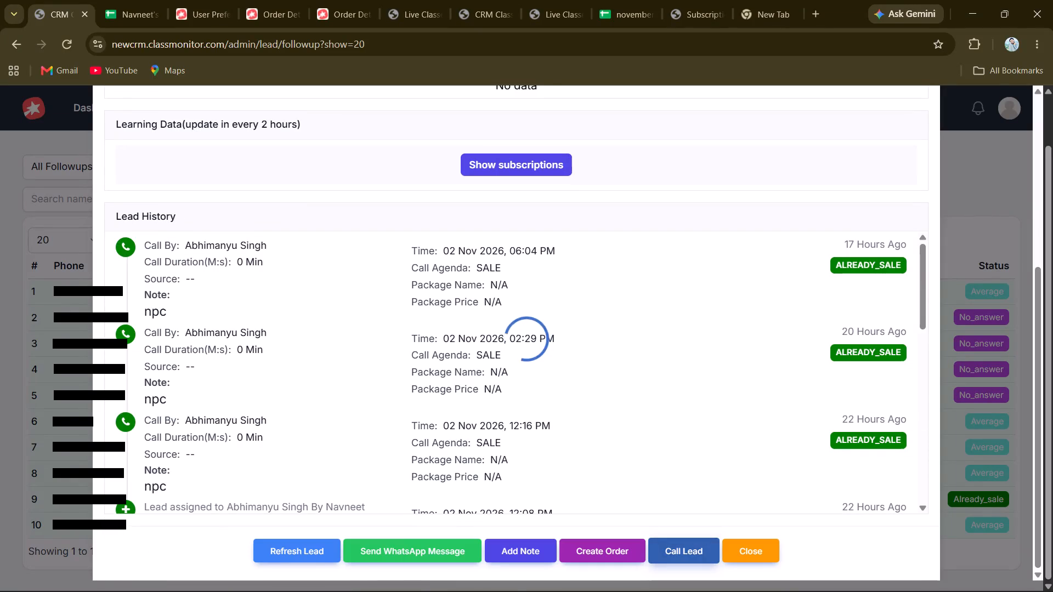
{"action": "scroll", "coordinate": [692, 555], "scroll_direction": "down", "scroll_amount": 6}
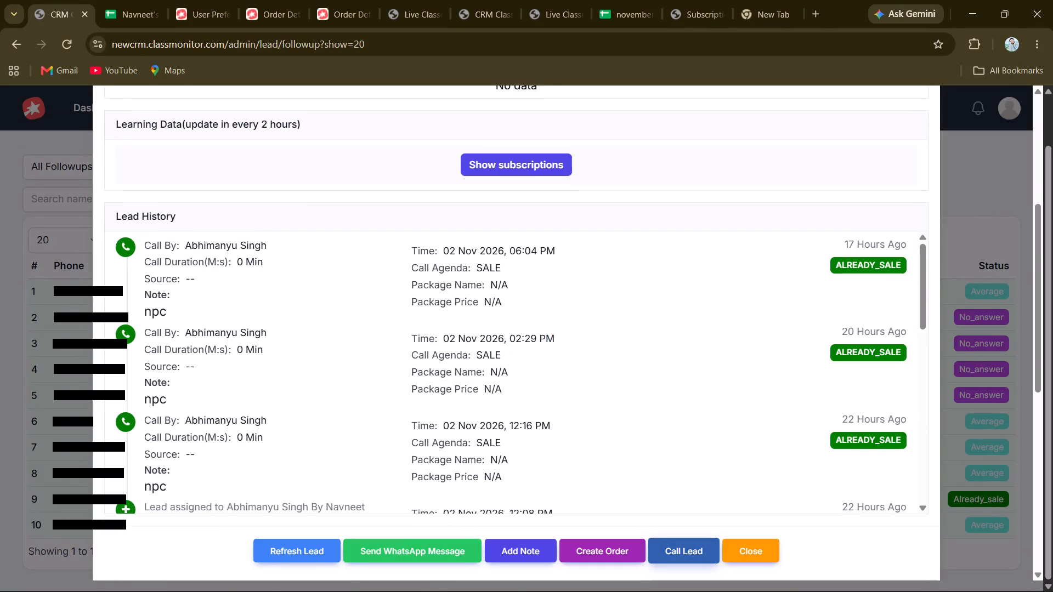
{"action": "scroll", "coordinate": [692, 555], "scroll_direction": "down", "scroll_amount": 7}
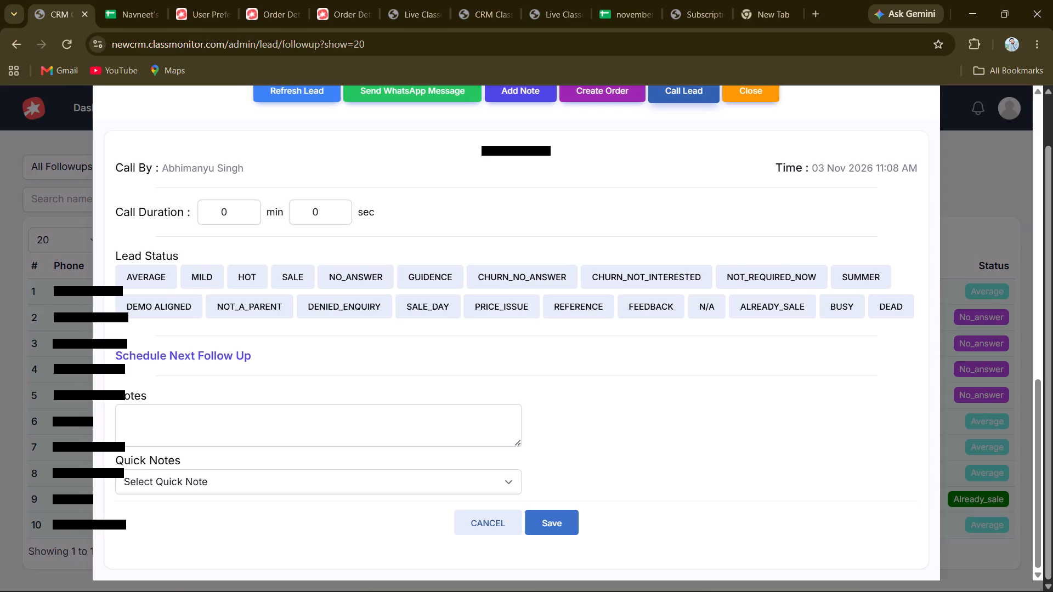
{"action": "left_click", "coordinate": [771, 307]}
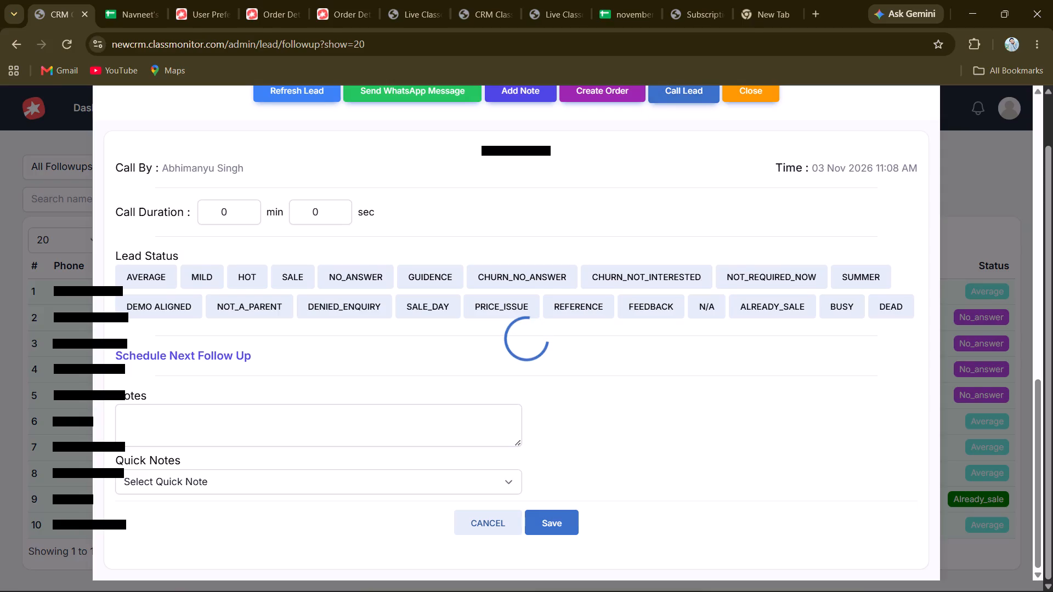
{"action": "left_click", "coordinate": [337, 418]}
{"action": "type", "text": "npc"}
{"action": "key", "text": "space"}
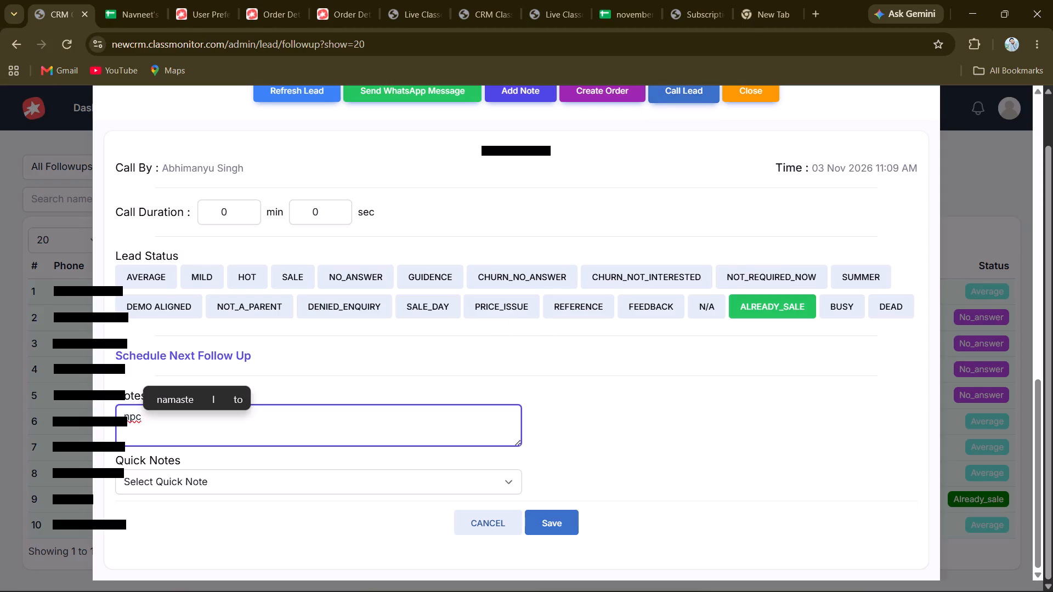
{"action": "left_click", "coordinate": [203, 358]}
{"action": "left_click", "coordinate": [311, 412]}
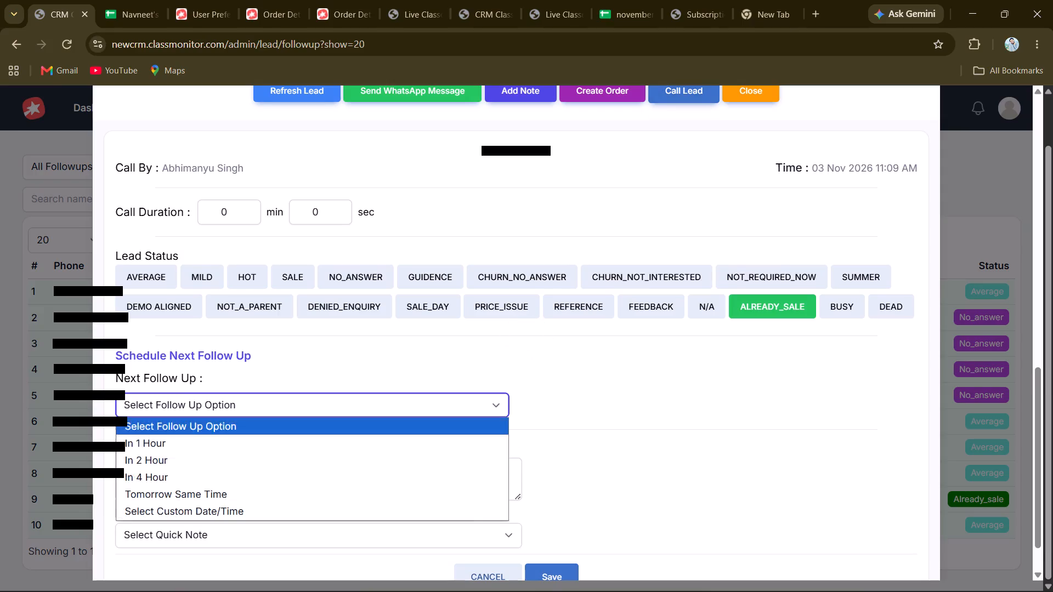
{"action": "left_click", "coordinate": [225, 478]}
{"action": "scroll", "coordinate": [457, 446], "scroll_direction": "down", "scroll_amount": 7}
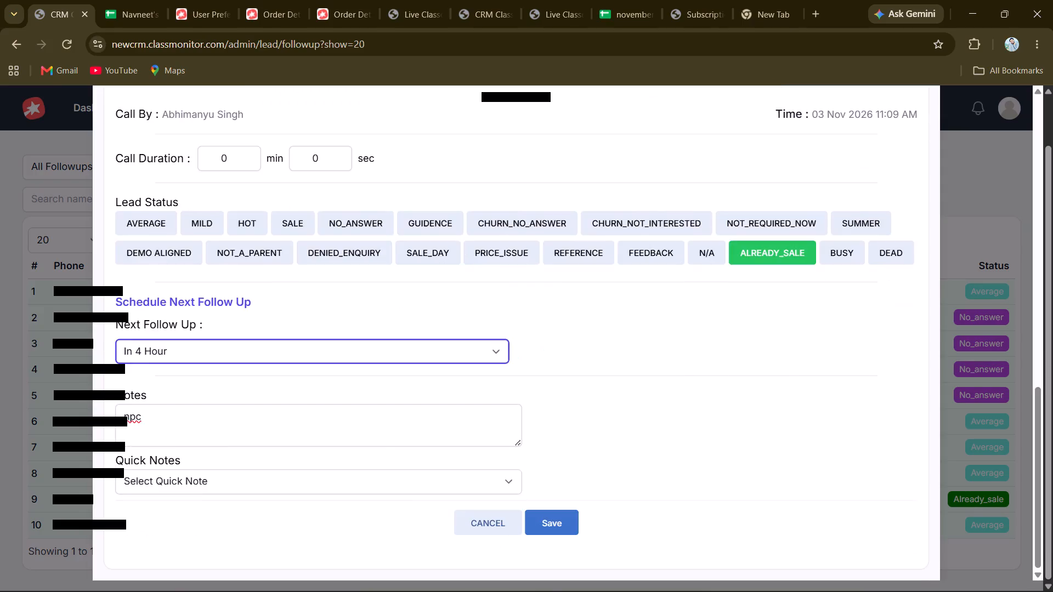
{"action": "left_click", "coordinate": [546, 516]}
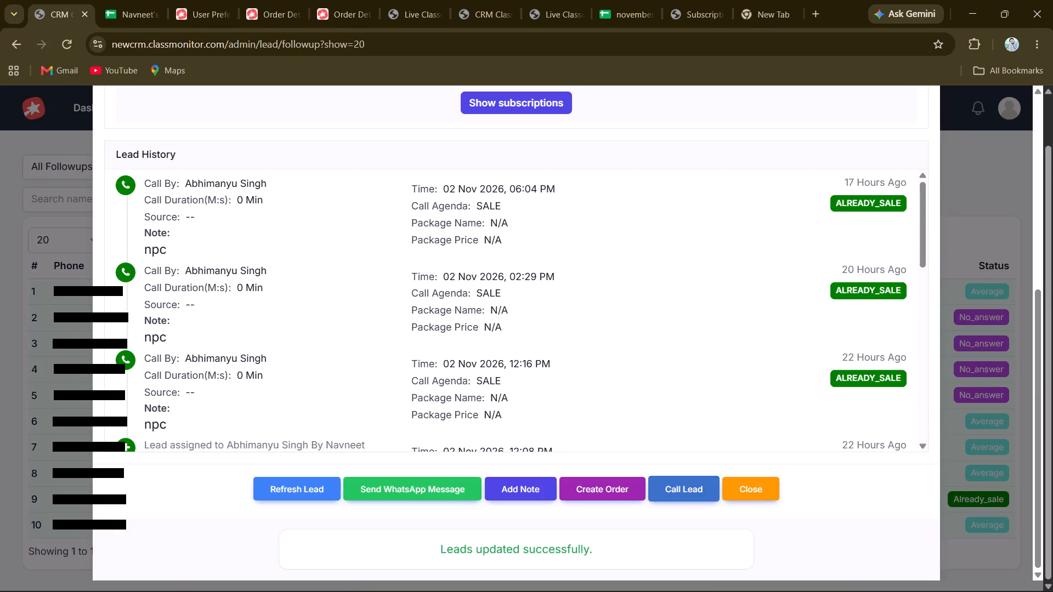
{"action": "left_click", "coordinate": [757, 494]}
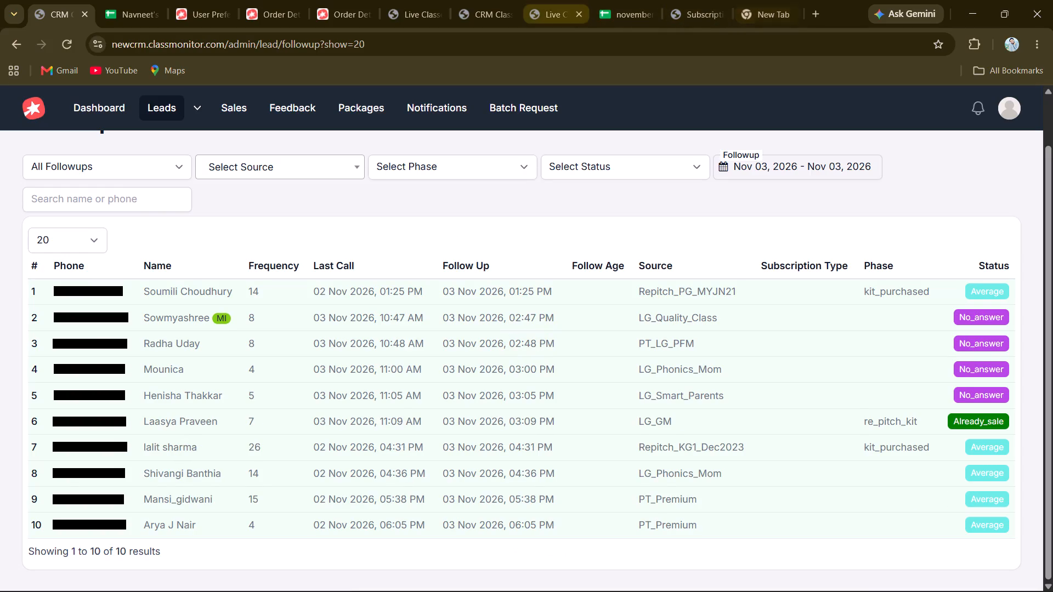
Switch to the other CRM tab and reload the My Leads list to check the newly assigned leads.
{"action": "left_click", "coordinate": [479, 7]}
{"action": "scroll", "coordinate": [474, 277], "scroll_direction": "down", "scroll_amount": 4}
{"action": "scroll", "coordinate": [474, 277], "scroll_direction": "up", "scroll_amount": 8}
{"action": "left_click", "coordinate": [175, 145]}
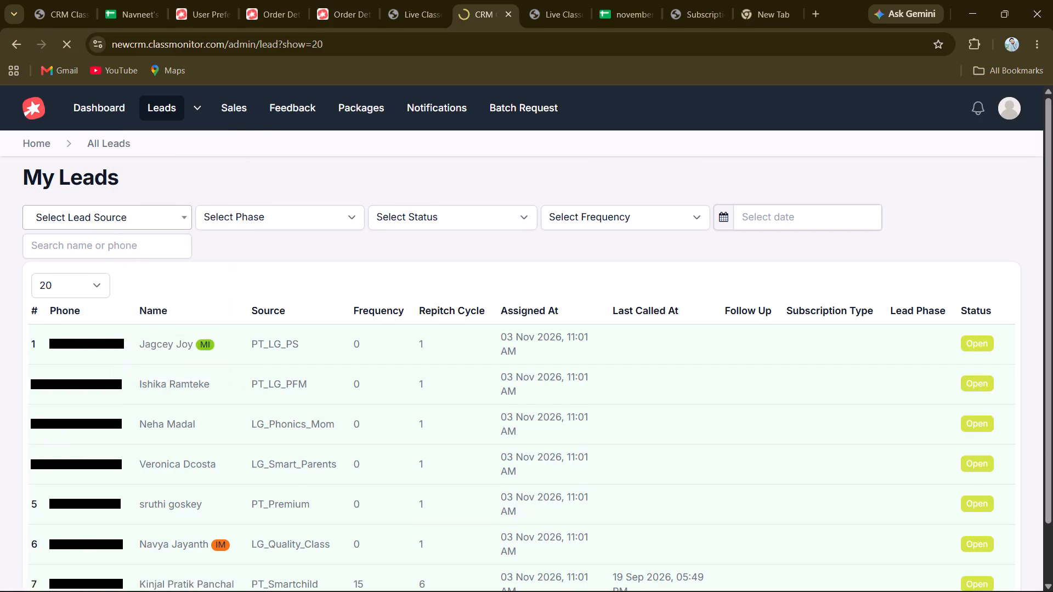
{"action": "scroll", "coordinate": [489, 346], "scroll_direction": "down", "scroll_amount": 4}
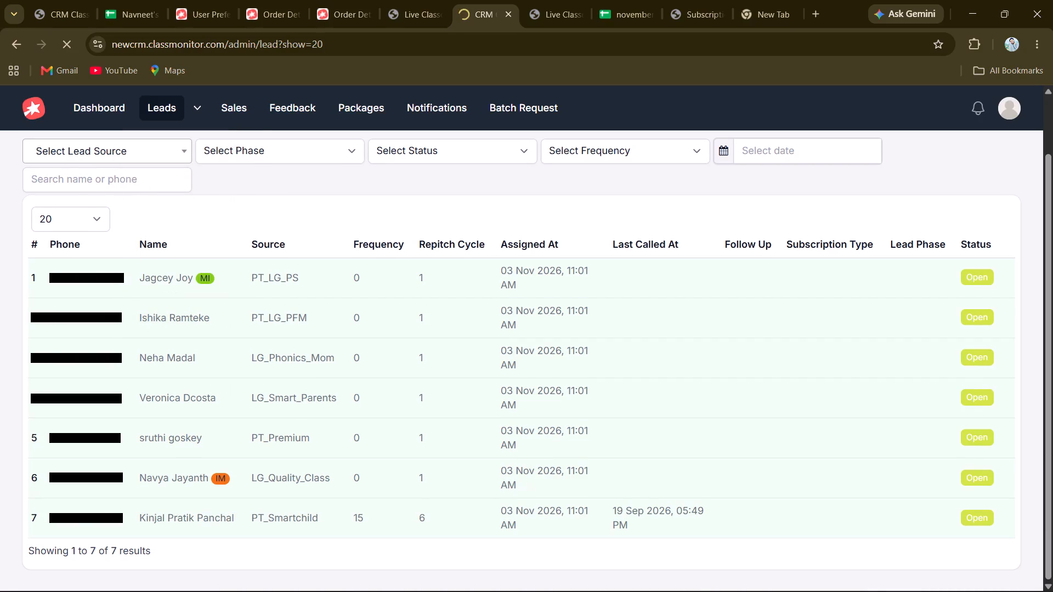
Open the Open-status lead from source PT_Smartchild in My Leads and review its lead details and call history back to the earliest entries.
{"action": "left_click", "coordinate": [290, 520]}
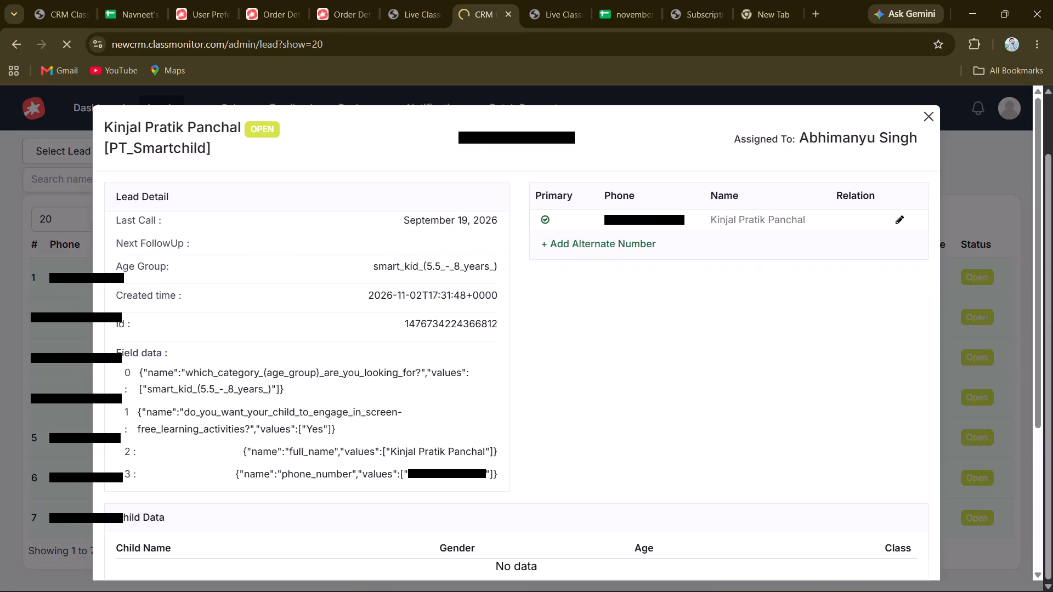
{"action": "scroll", "coordinate": [453, 498], "scroll_direction": "down", "scroll_amount": 7}
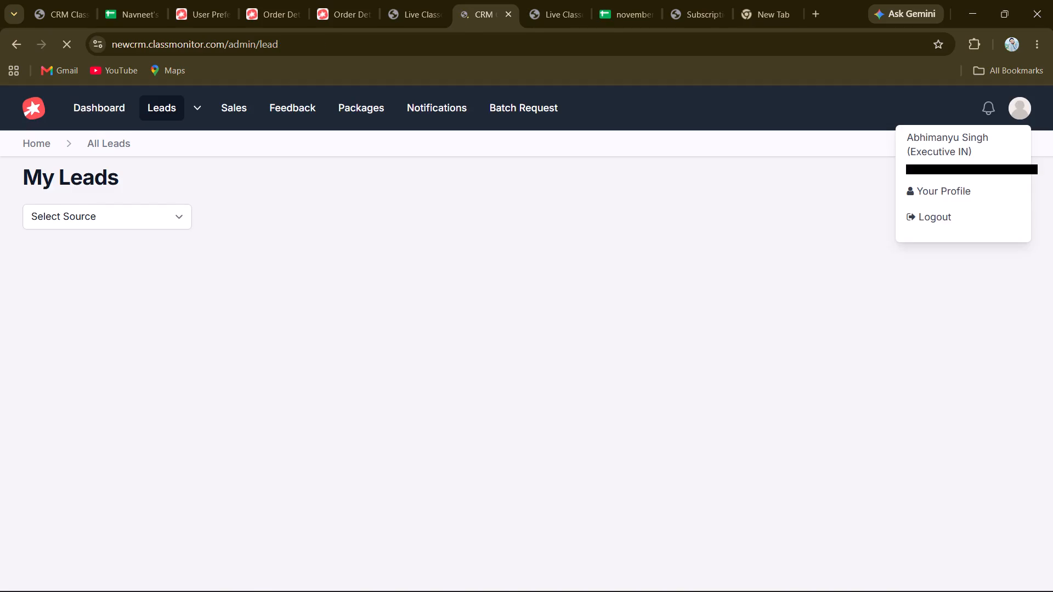
{"action": "scroll", "coordinate": [292, 506], "scroll_direction": "down", "scroll_amount": 7}
{"action": "left_click", "coordinate": [271, 509]}
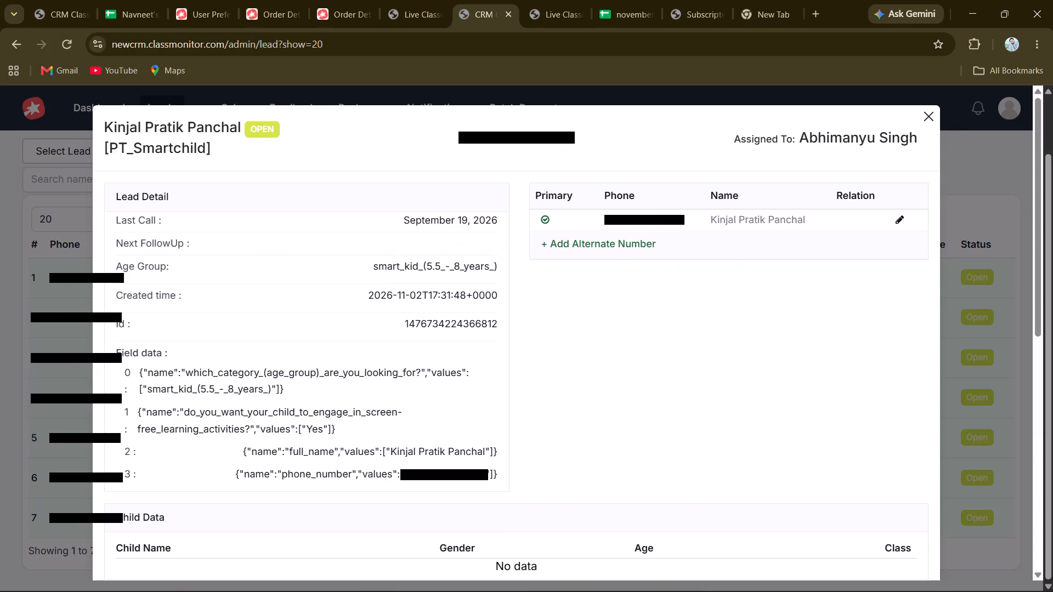
{"action": "scroll", "coordinate": [414, 457], "scroll_direction": "down", "scroll_amount": 7}
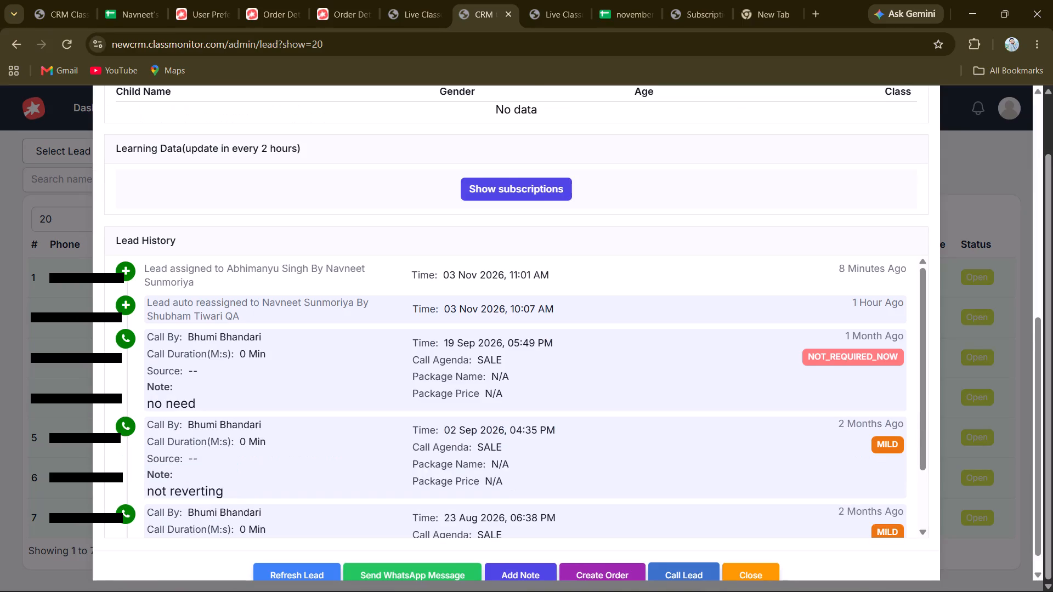
{"action": "scroll", "coordinate": [414, 457], "scroll_direction": "down", "scroll_amount": 3}
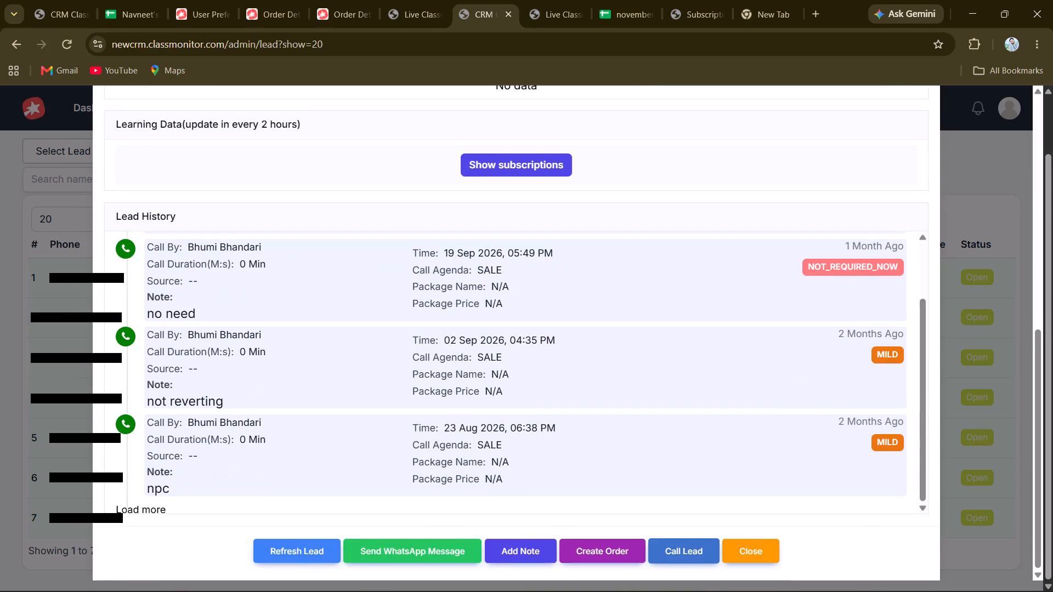
{"action": "scroll", "coordinate": [508, 445], "scroll_direction": "down", "scroll_amount": 6}
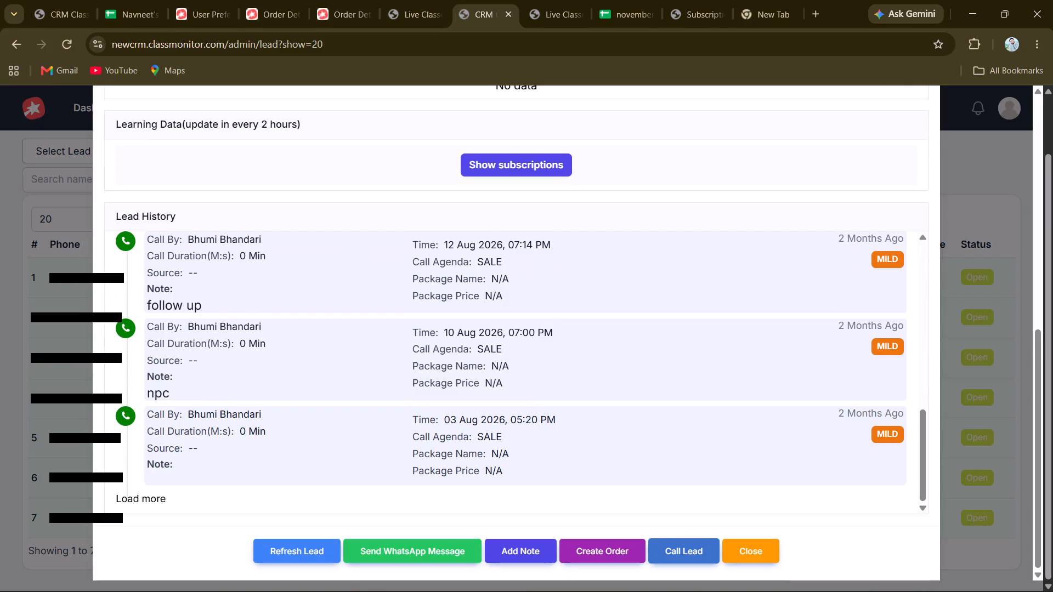
{"action": "scroll", "coordinate": [508, 445], "scroll_direction": "down", "scroll_amount": 6}
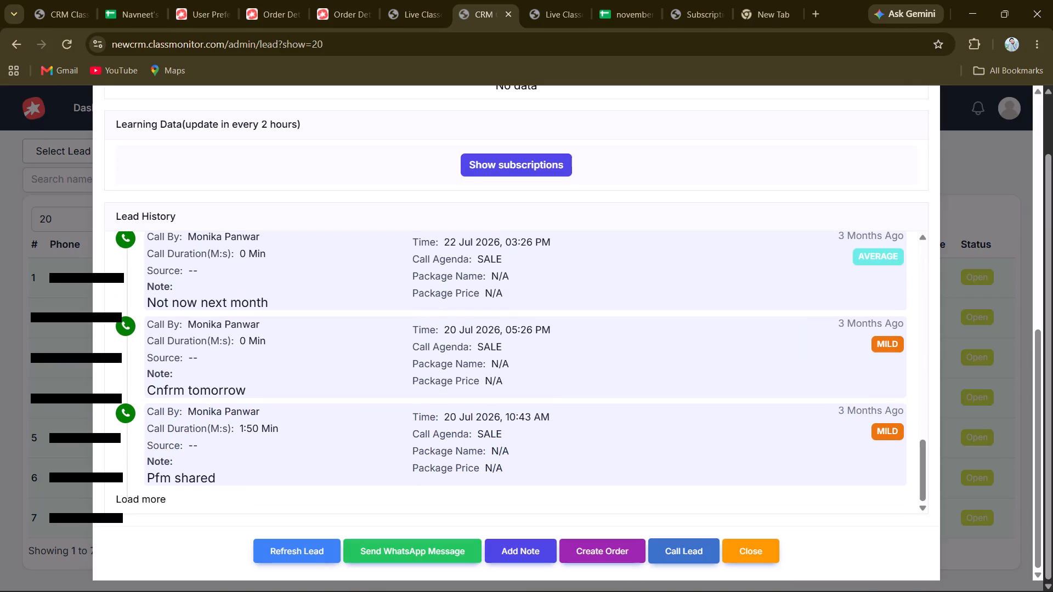
{"action": "scroll", "coordinate": [508, 445], "scroll_direction": "down", "scroll_amount": 5}
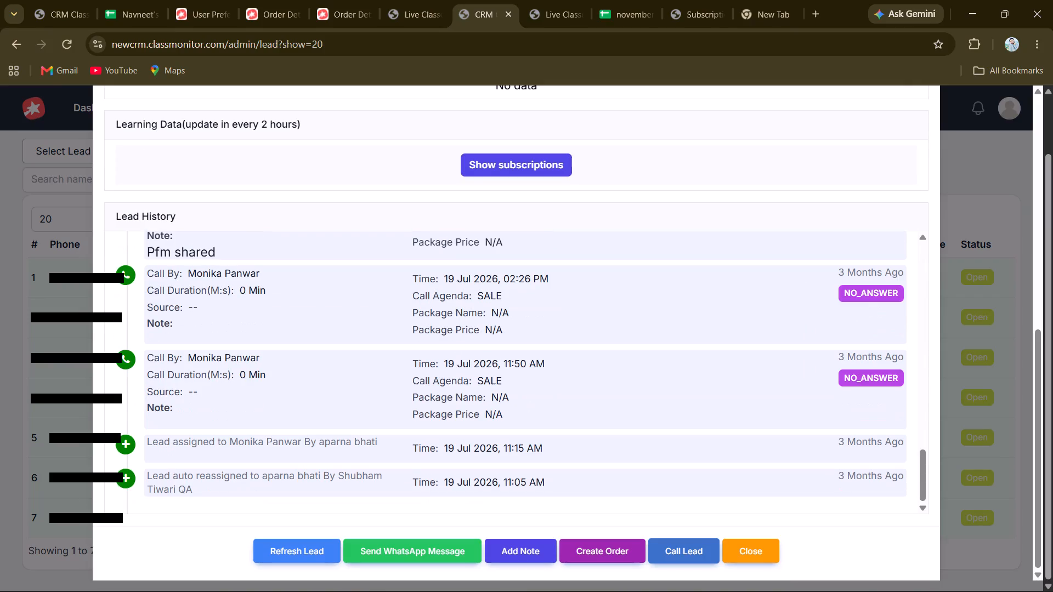
{"action": "scroll", "coordinate": [508, 445], "scroll_direction": "up", "scroll_amount": 11}
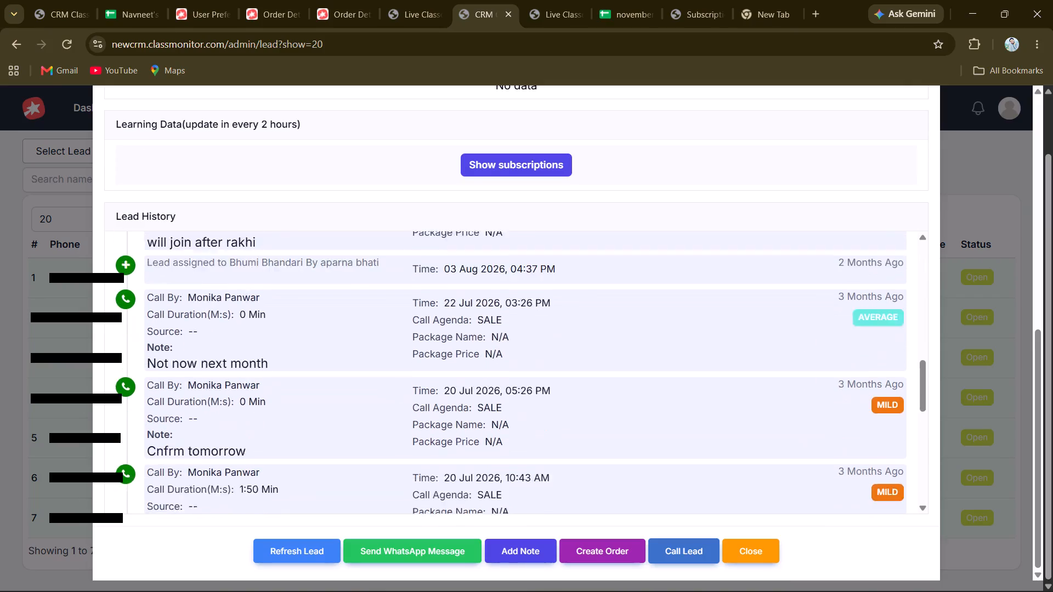
{"action": "scroll", "coordinate": [508, 445], "scroll_direction": "up", "scroll_amount": 8}
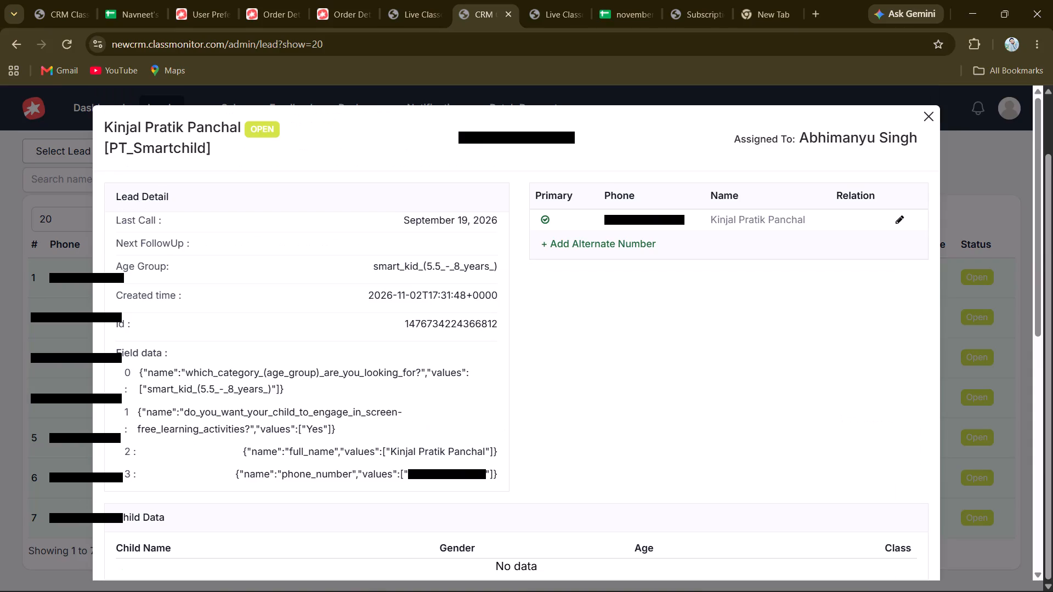
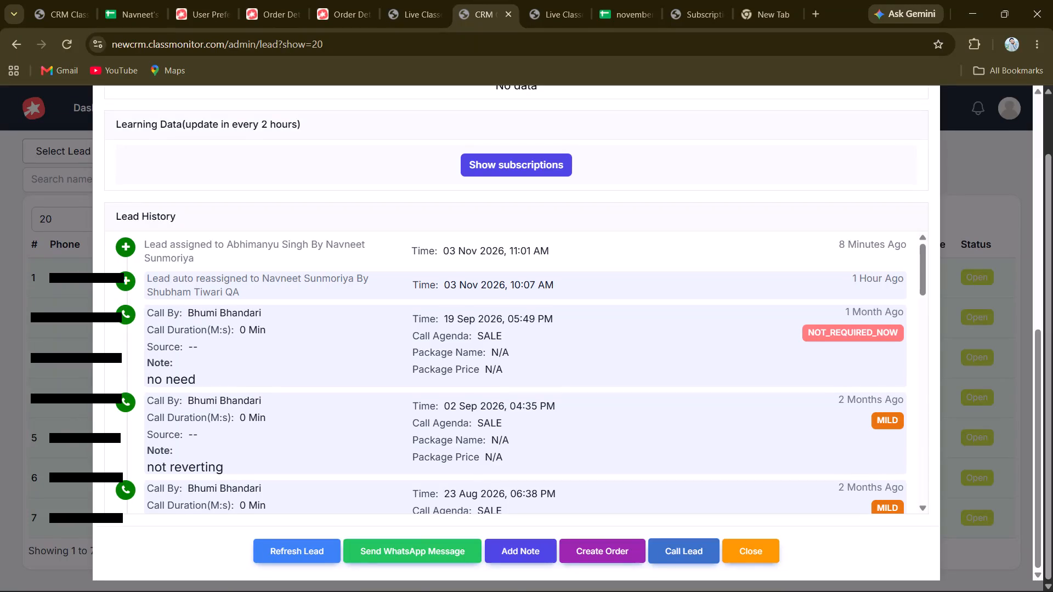
Call the open PT_Smartchild lead and log the call as AVERAGE with a duration of 2 min 52 sec.
{"action": "left_click", "coordinate": [678, 555]}
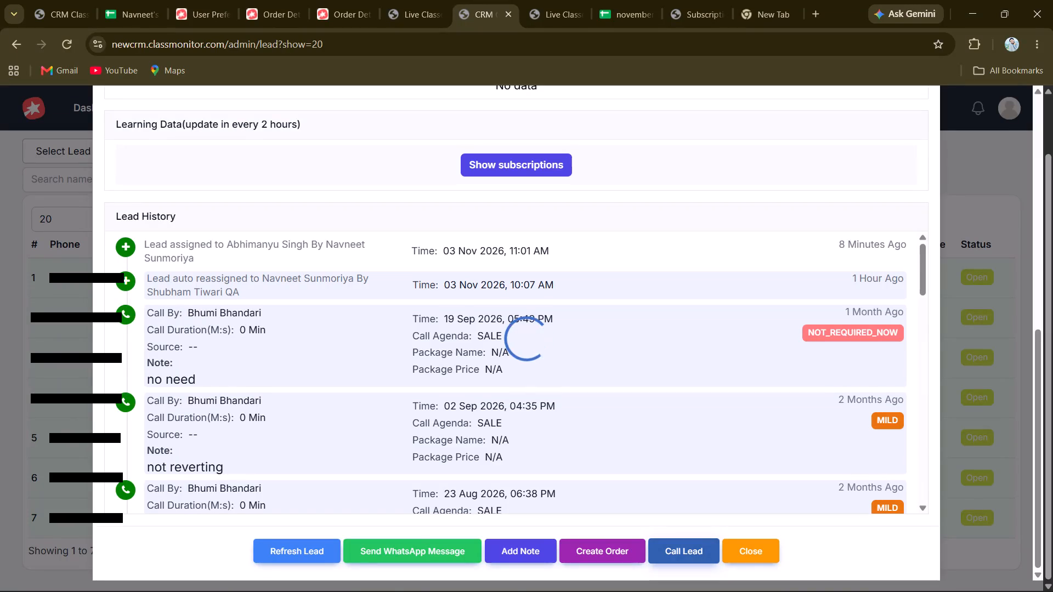
{"action": "scroll", "coordinate": [678, 555], "scroll_direction": "down", "scroll_amount": 10}
{"action": "left_click", "coordinate": [154, 281]}
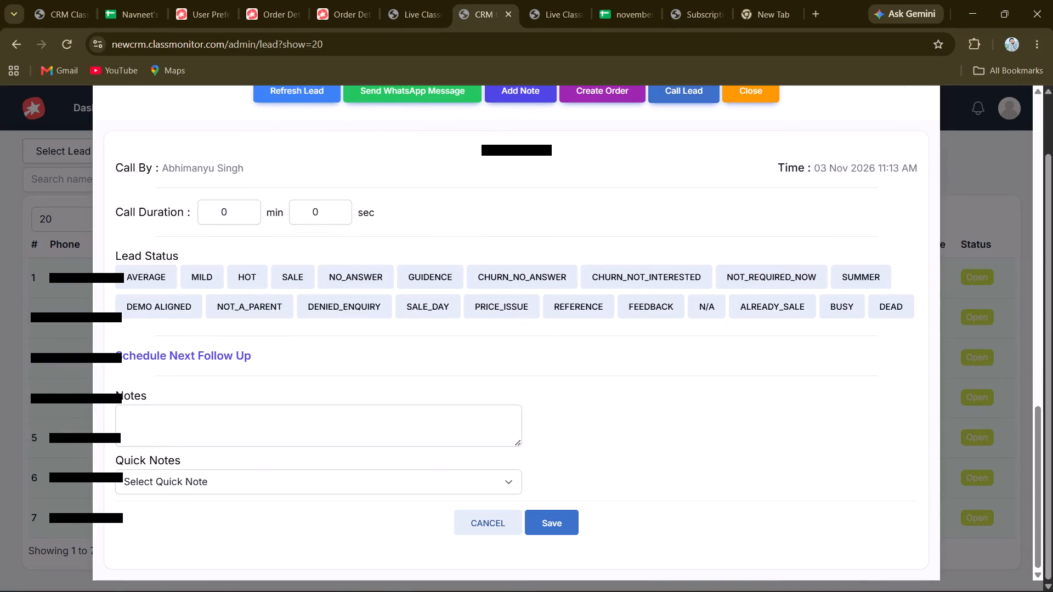
{"action": "left_click", "coordinate": [233, 211]}
{"action": "key", "text": "2"}
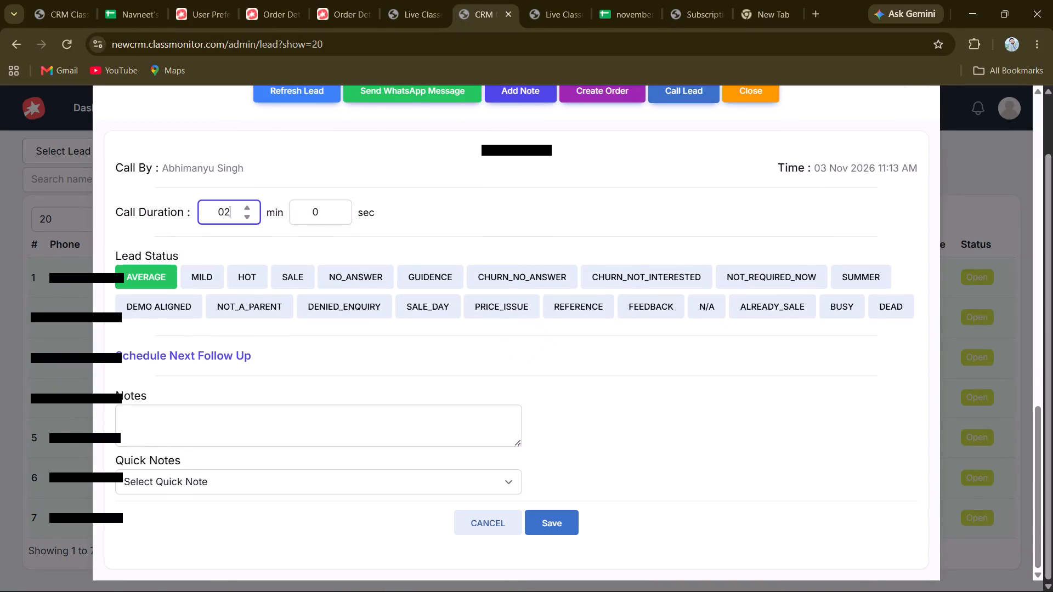
{"action": "left_click", "coordinate": [322, 216]}
{"action": "key", "text": "BackSpace"}
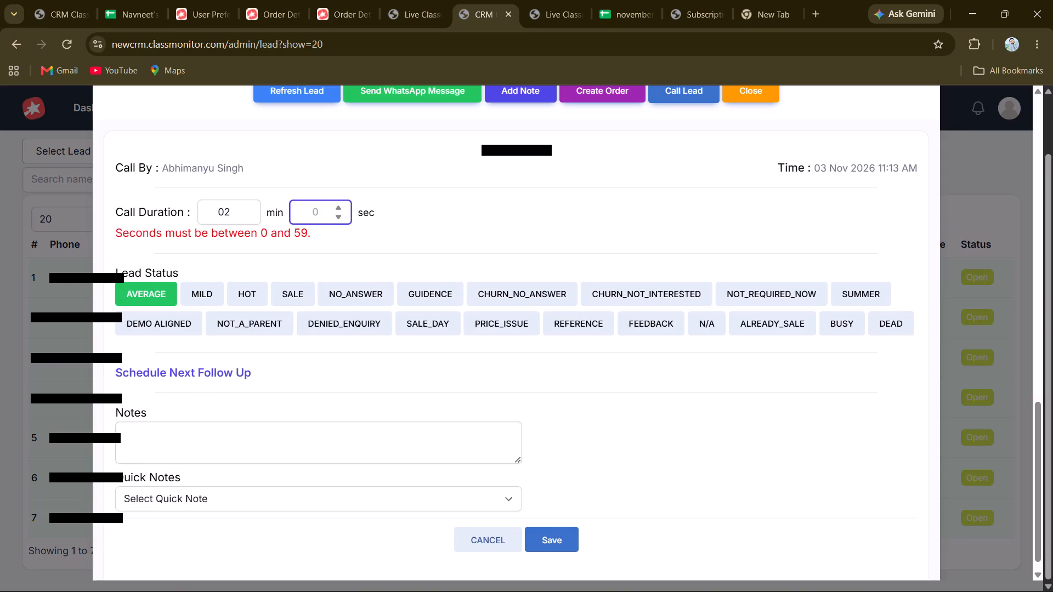
{"action": "type", "text": "52"}
Add the note "all kits detail shared", schedule the next follow-up In 4 Hour, and save the call log.
{"action": "left_click", "coordinate": [273, 418]}
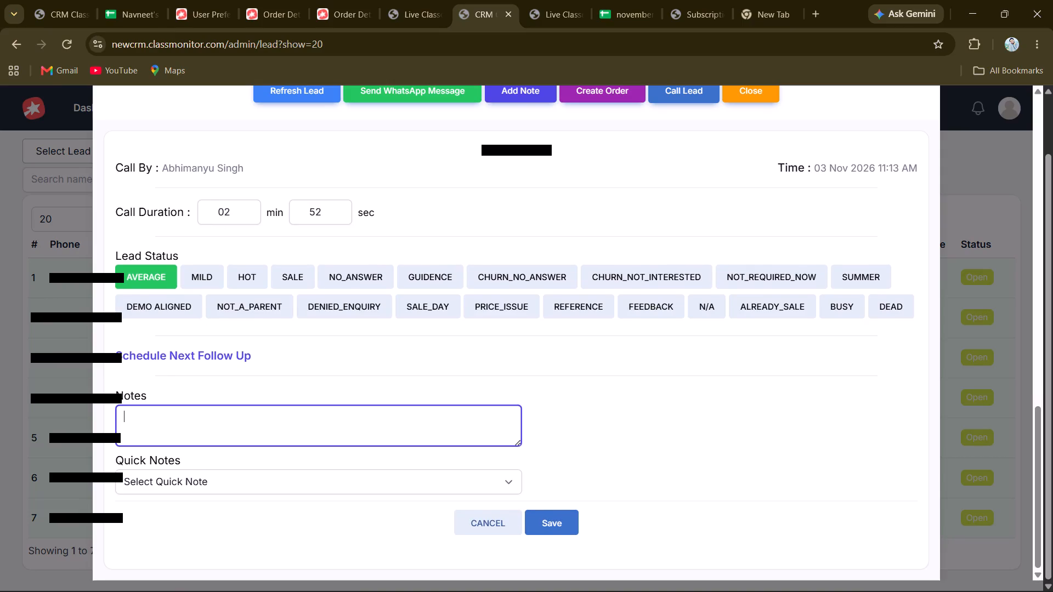
{"action": "type", "text": "all kits detail shared"}
{"action": "key", "text": "space"}
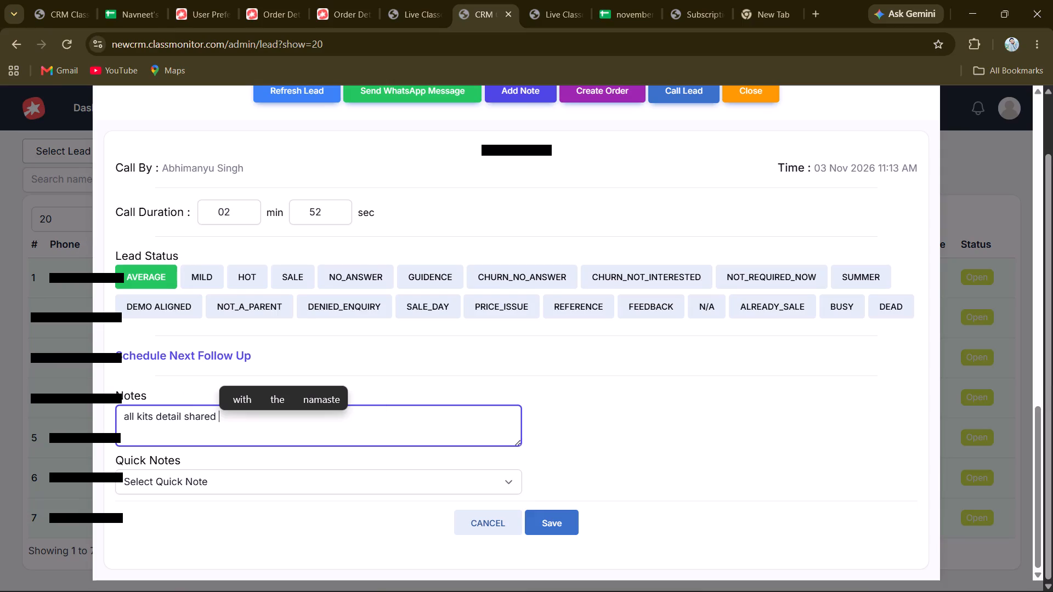
{"action": "left_click", "coordinate": [214, 356]}
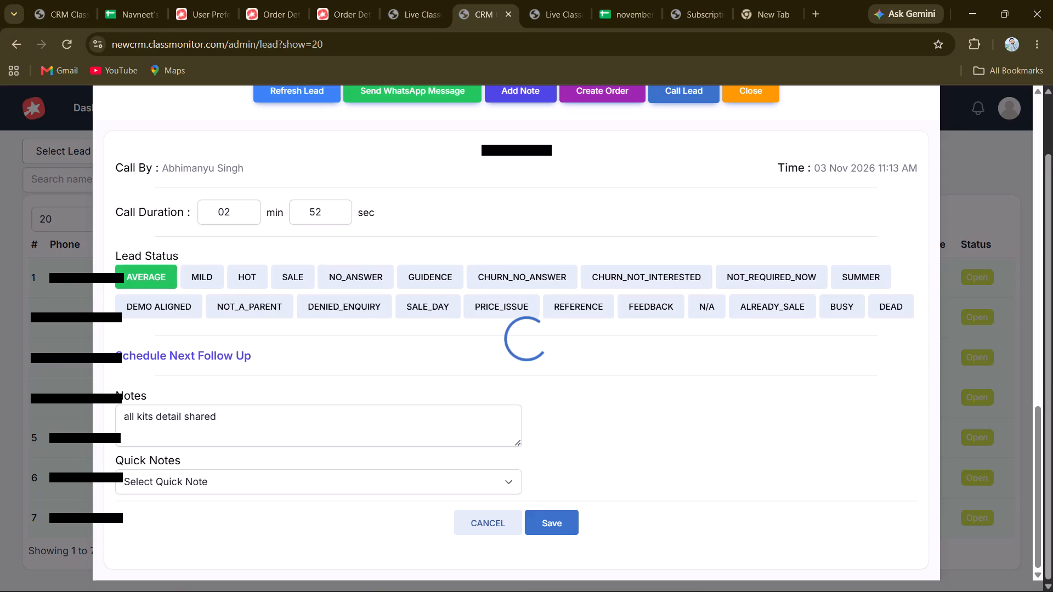
{"action": "left_click", "coordinate": [350, 409]}
{"action": "left_click", "coordinate": [276, 475]}
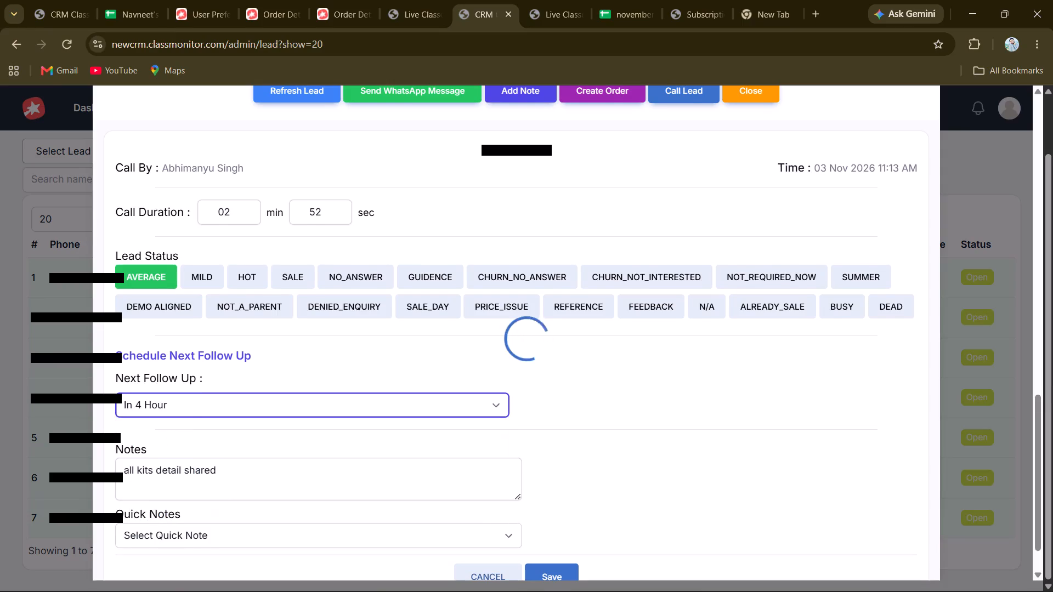
{"action": "scroll", "coordinate": [463, 482], "scroll_direction": "down", "scroll_amount": 3}
{"action": "left_click", "coordinate": [569, 513]}
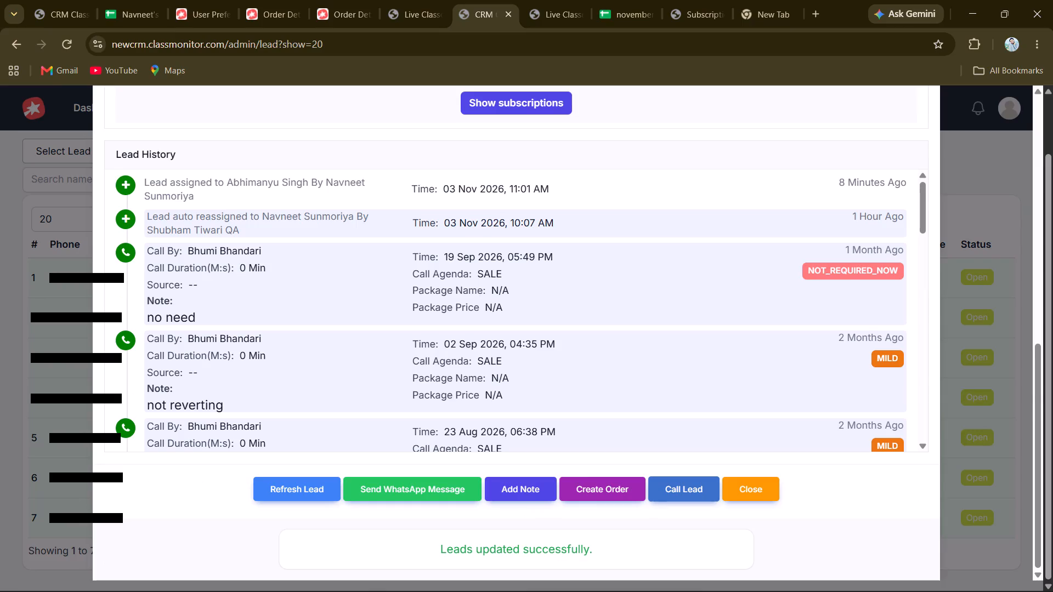
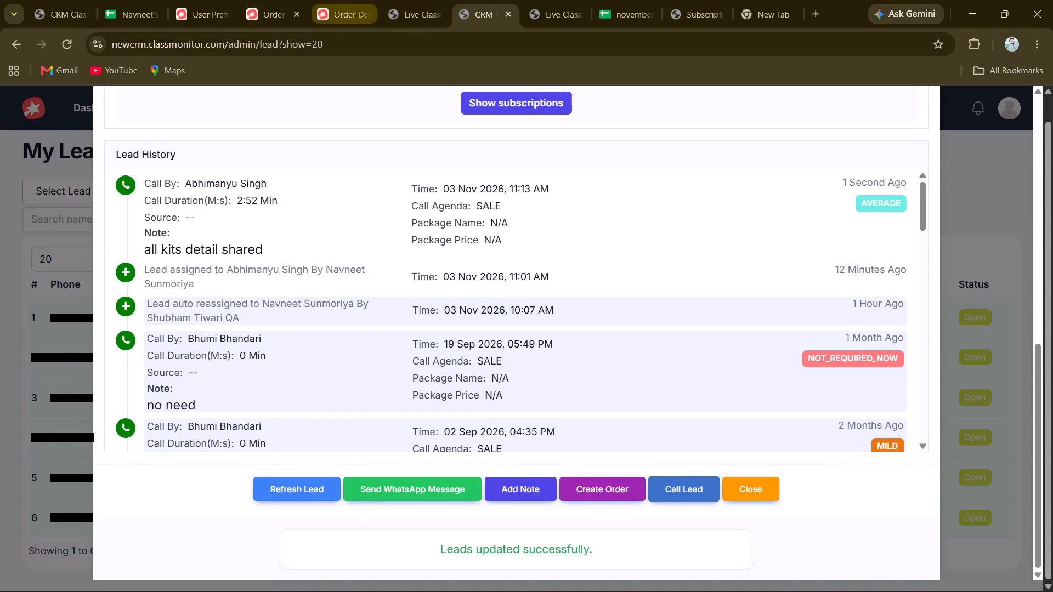
Return to the CRM page showing the followup list and open the Call History of the leads.
{"action": "left_click", "coordinate": [70, 9]}
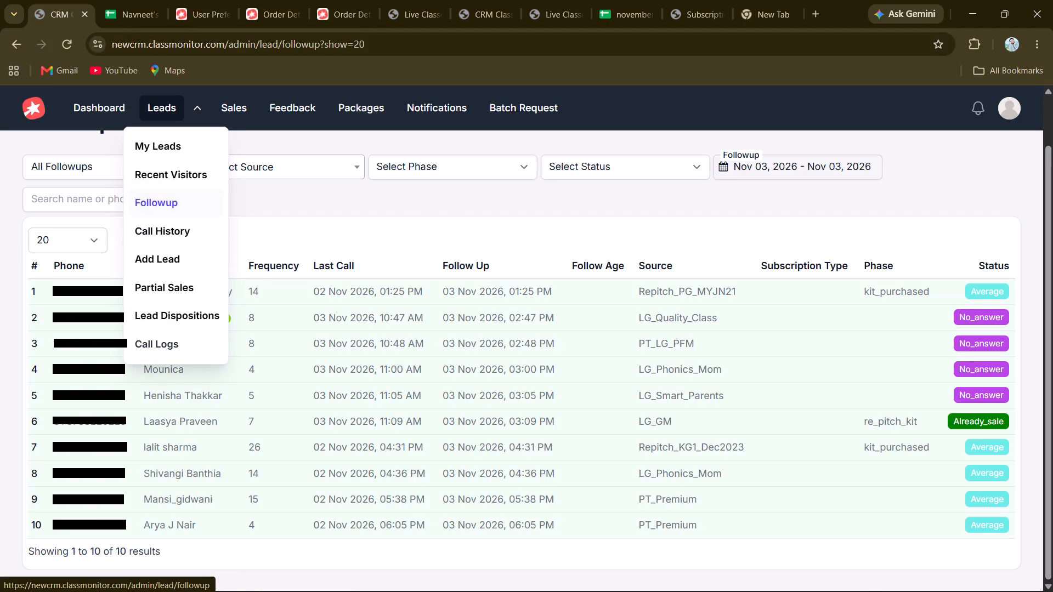
{"action": "left_click", "coordinate": [188, 231]}
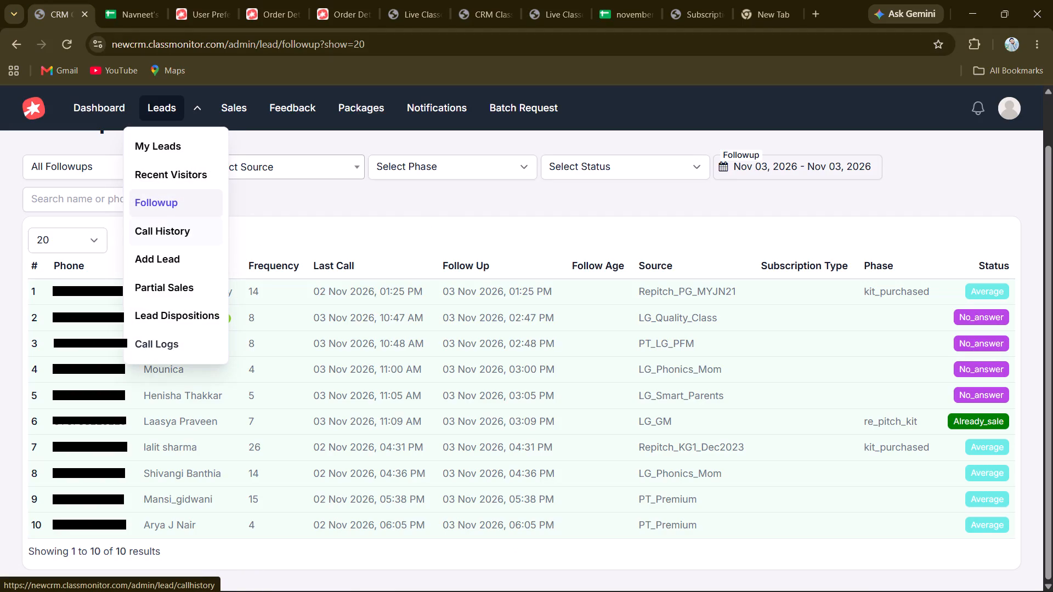
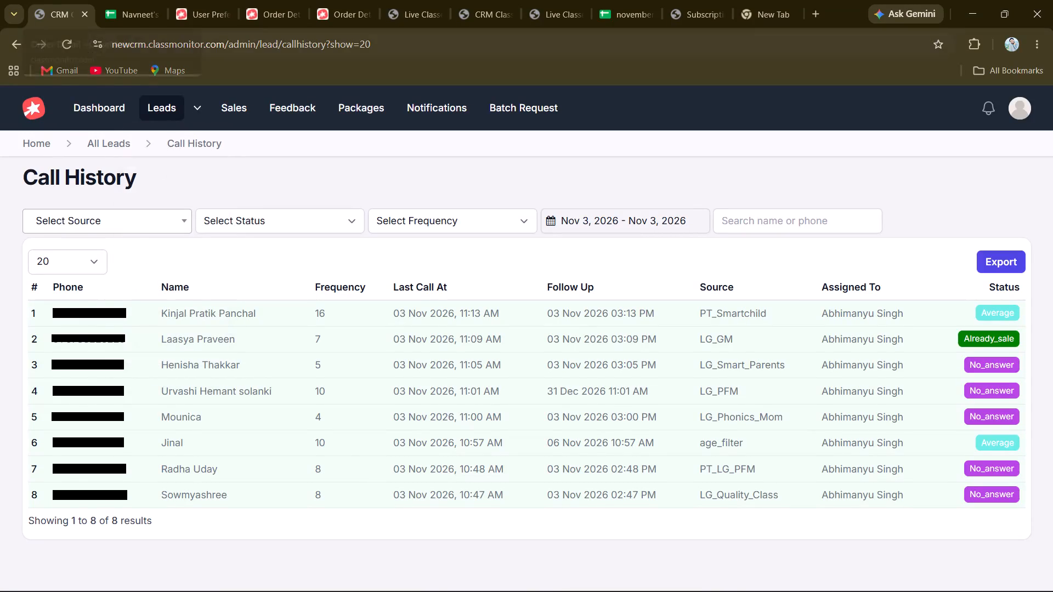
Return to the CRM page showing My Leads and close the details of the lead just updated.
{"action": "left_click", "coordinate": [699, 0]}
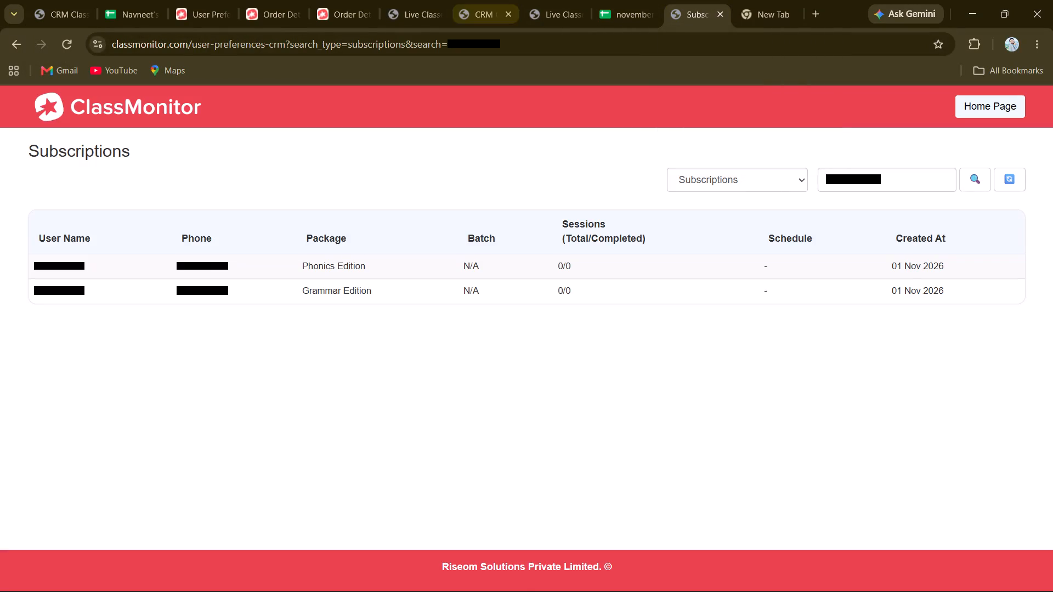
{"action": "left_click", "coordinate": [466, 2]}
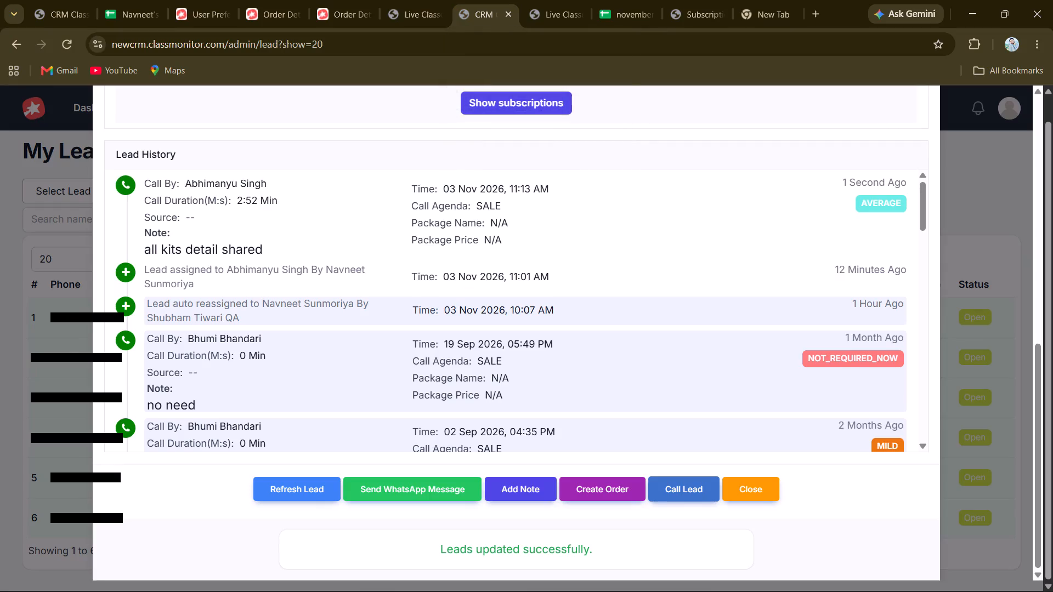
{"action": "left_click", "coordinate": [750, 484]}
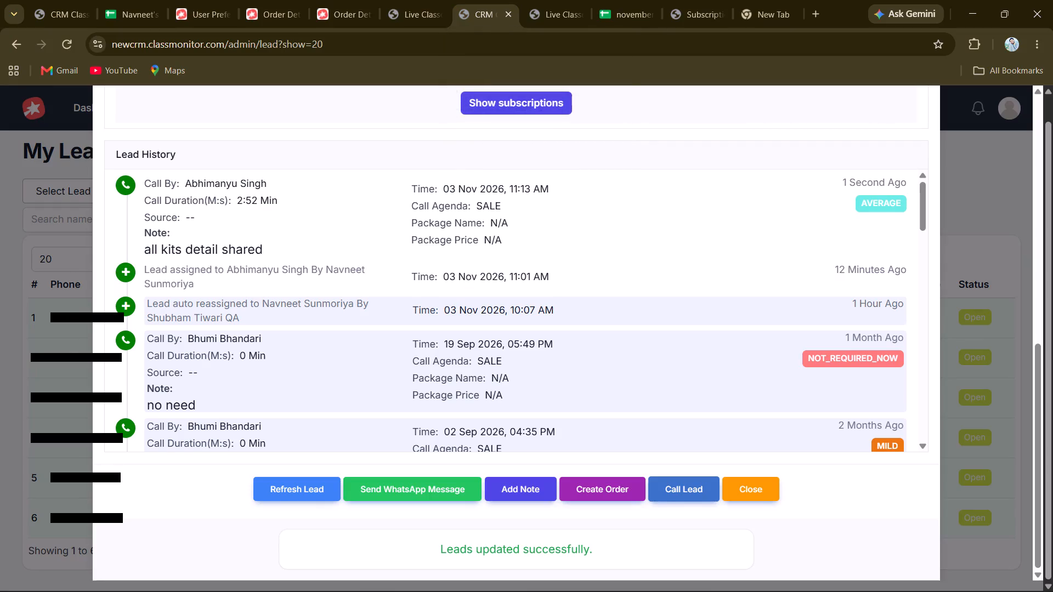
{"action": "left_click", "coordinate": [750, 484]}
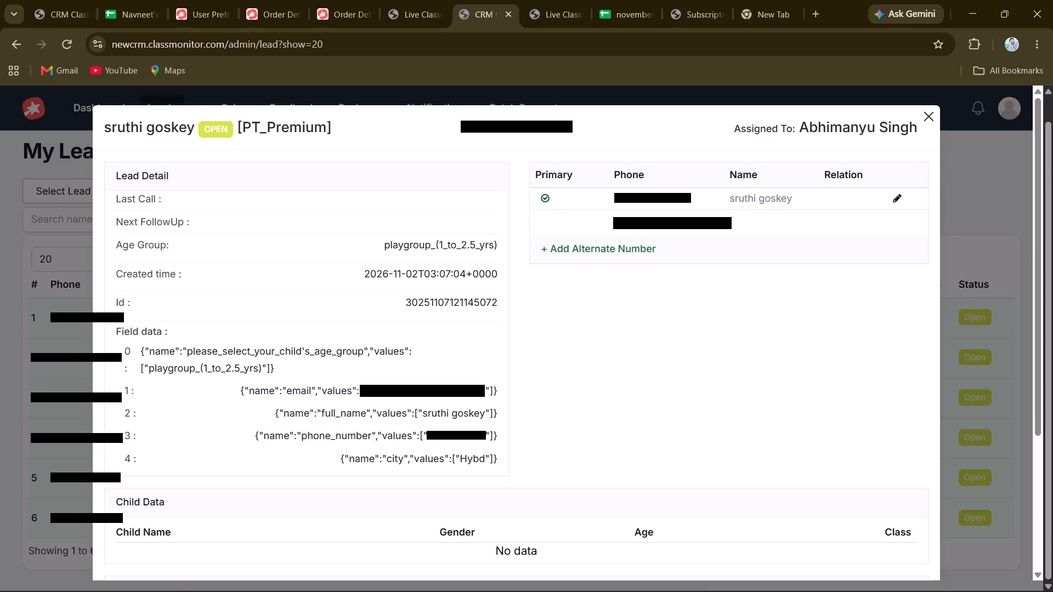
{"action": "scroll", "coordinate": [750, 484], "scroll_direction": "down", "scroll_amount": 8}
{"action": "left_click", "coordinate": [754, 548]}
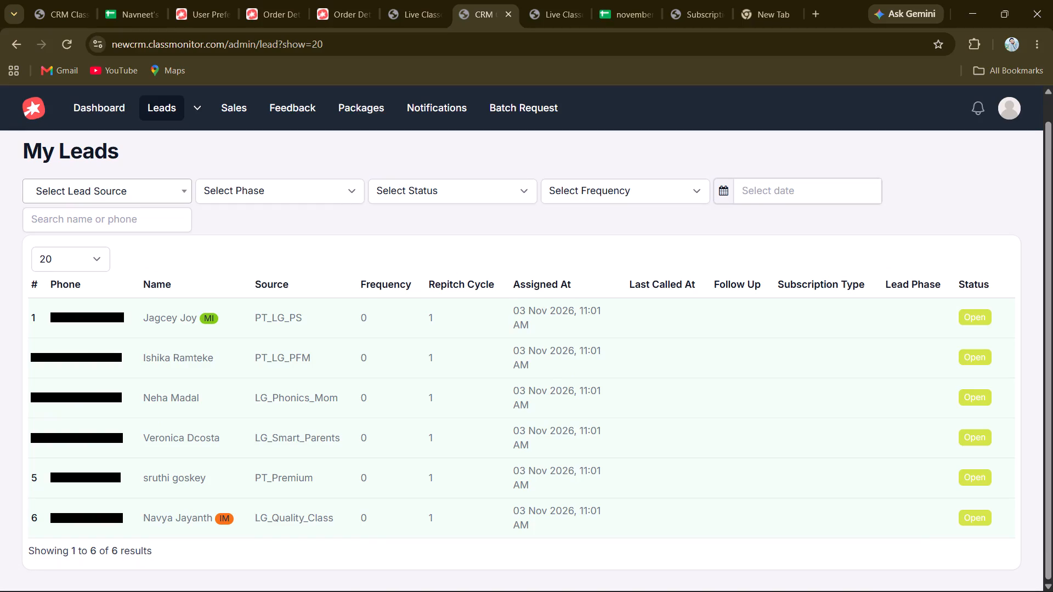
Open the newly assigned LG_Quality_Class lead from My Leads and review its details and lead history.
{"action": "left_click", "coordinate": [279, 517]}
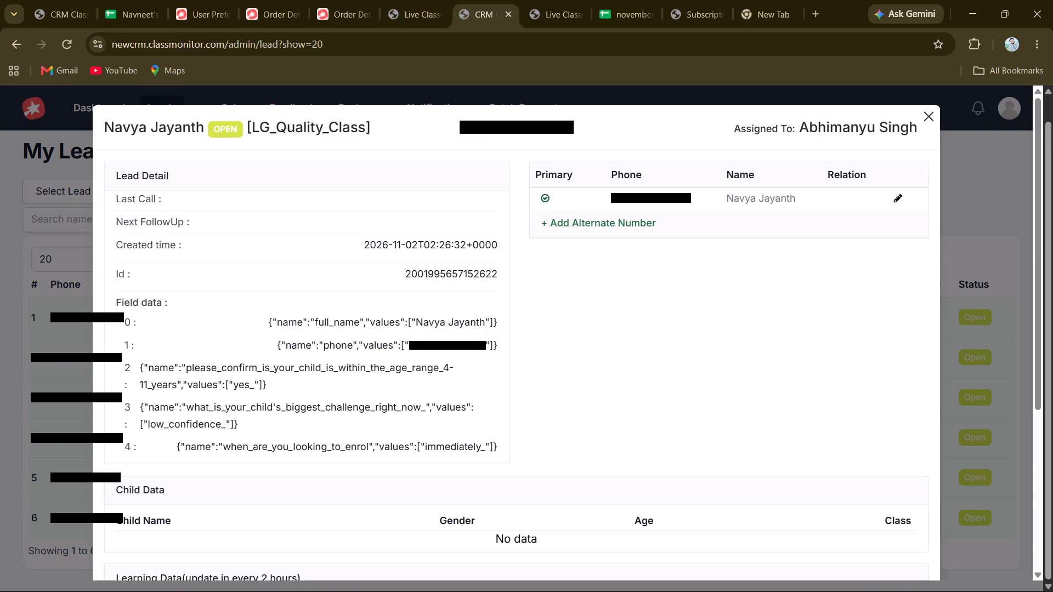
{"action": "scroll", "coordinate": [279, 517], "scroll_direction": "down", "scroll_amount": 7}
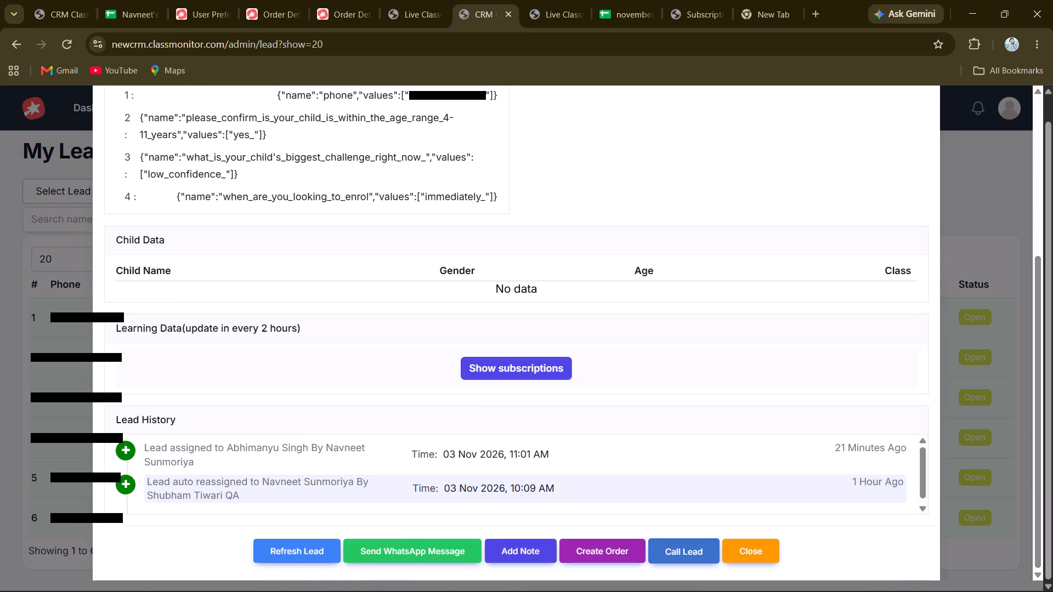
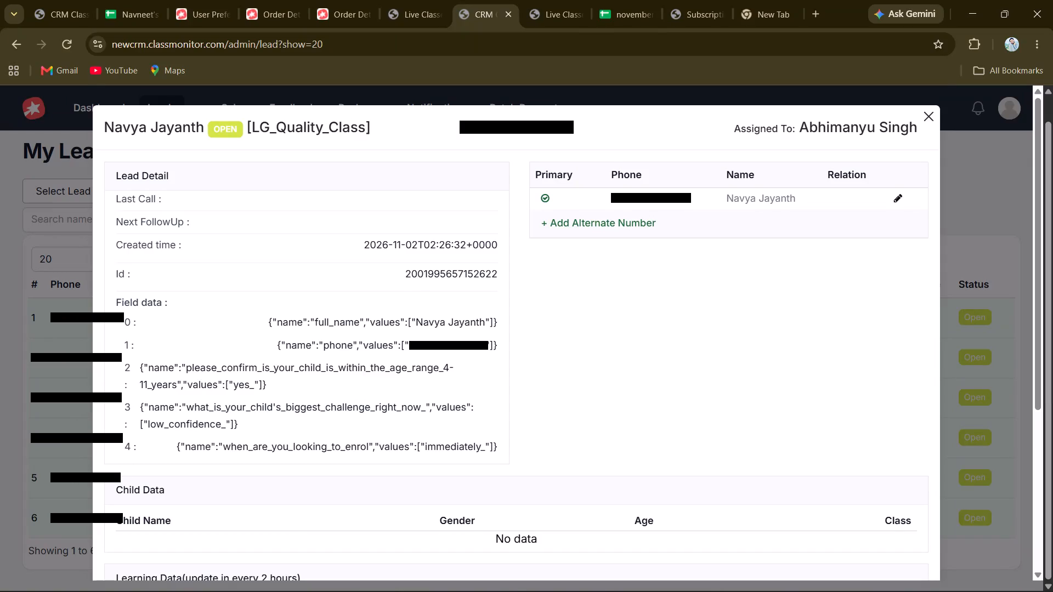
Review the open LG_Quality_Class lead's details, enrolment form answers, child data and lead history.
{"action": "scroll", "coordinate": [279, 517], "scroll_direction": "down", "scroll_amount": 3}
{"action": "scroll", "coordinate": [279, 517], "scroll_direction": "up", "scroll_amount": 4}
{"action": "scroll", "coordinate": [279, 517], "scroll_direction": "down", "scroll_amount": 4}
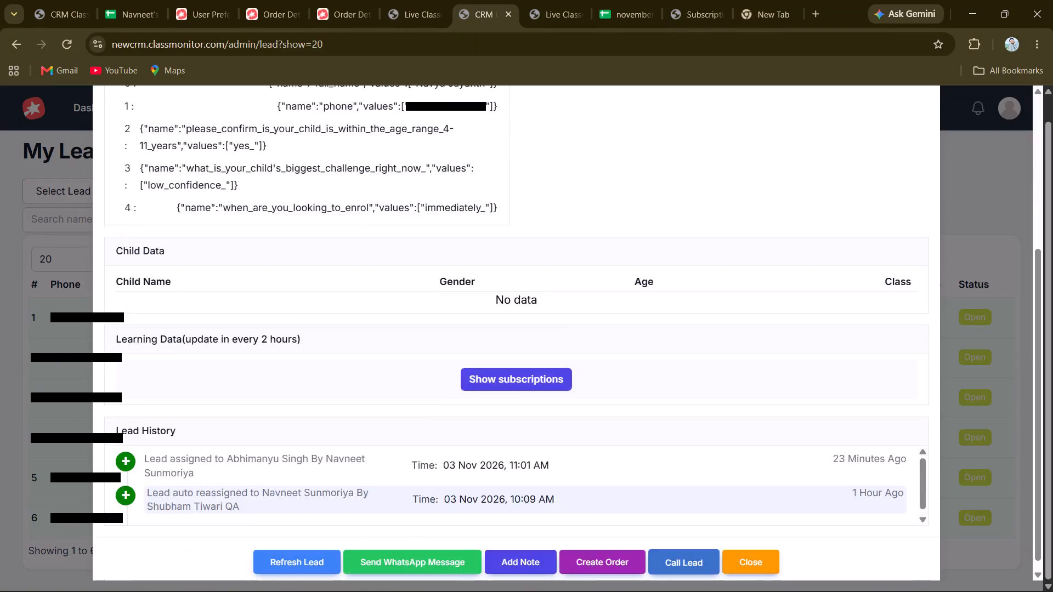
{"action": "scroll", "coordinate": [279, 517], "scroll_direction": "up", "scroll_amount": 4}
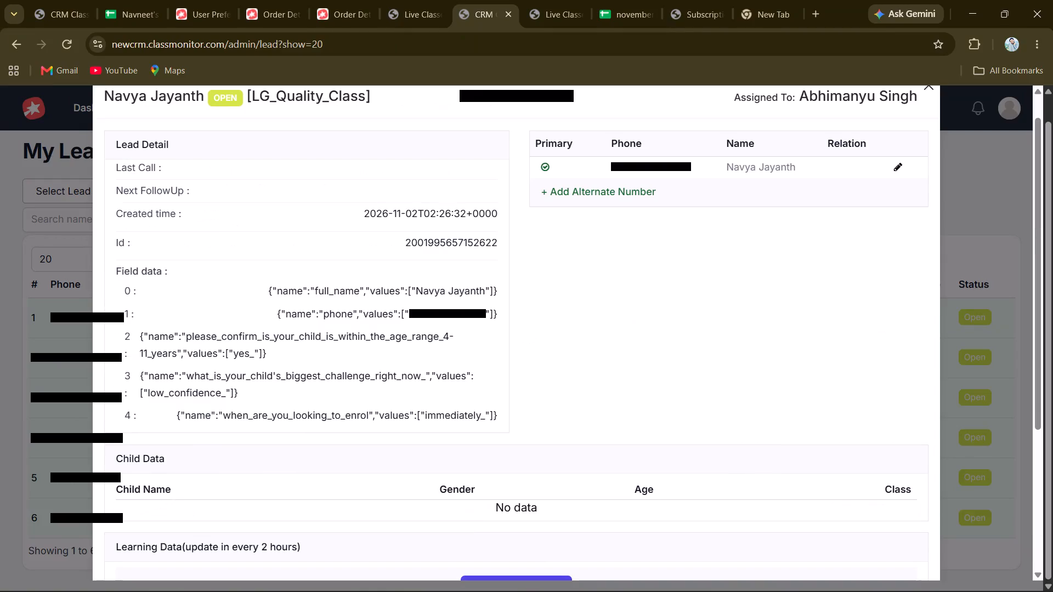
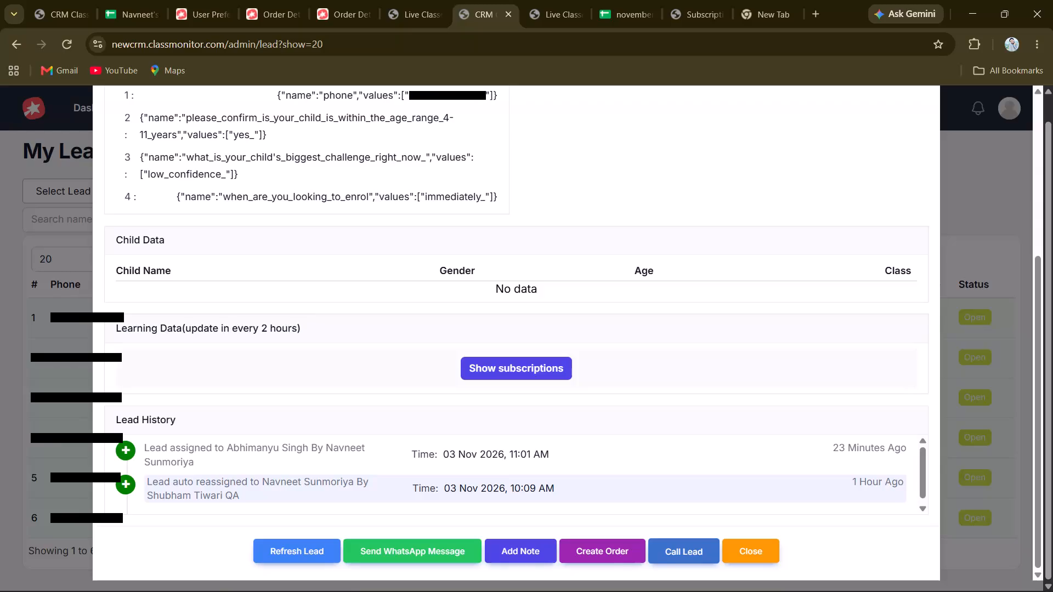
Start a call log for the open LG_Quality_Class lead.
{"action": "left_click", "coordinate": [670, 542]}
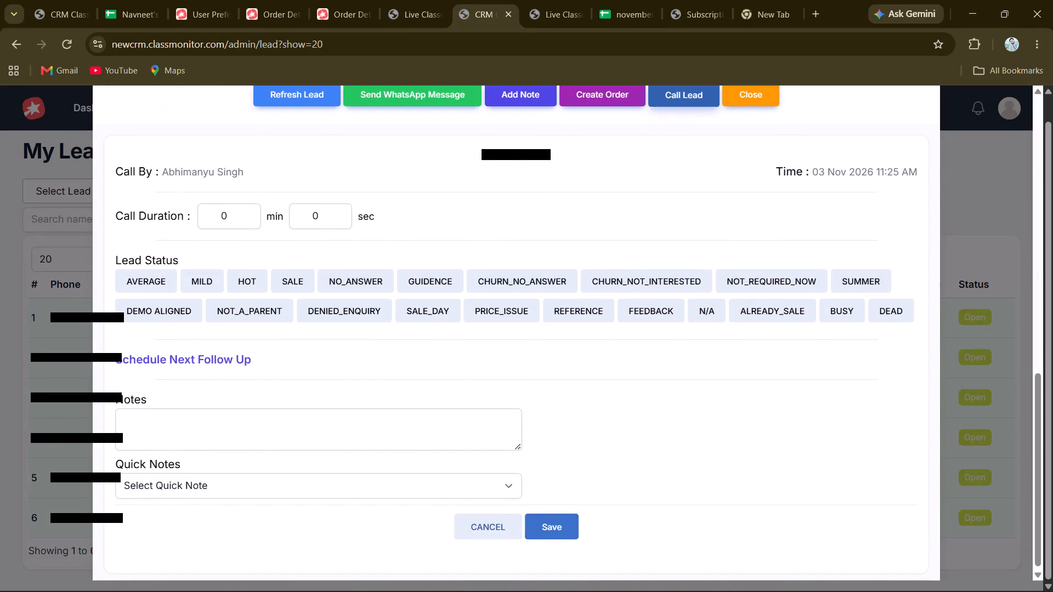
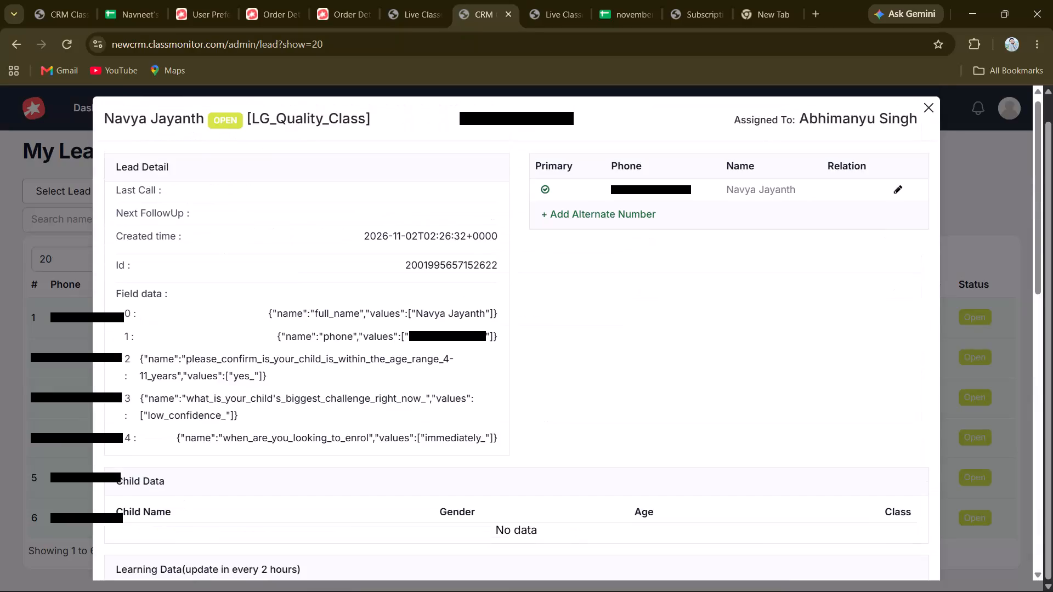
Review the LG_Quality_Class lead's details, enquiry form answers and lead history alongside the blank call log form.
{"action": "scroll", "coordinate": [614, 362], "scroll_direction": "down", "scroll_amount": 12}
{"action": "scroll", "coordinate": [270, 272], "scroll_direction": "up", "scroll_amount": 11}
{"action": "scroll", "coordinate": [270, 272], "scroll_direction": "down", "scroll_amount": 12}
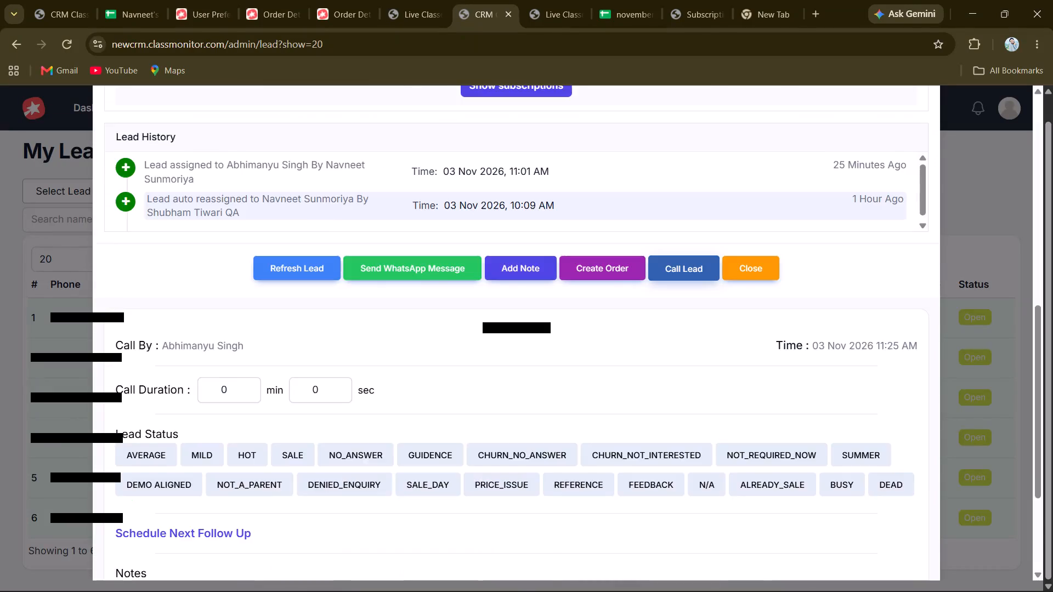
{"action": "scroll", "coordinate": [593, 295], "scroll_direction": "up", "scroll_amount": 10}
{"action": "scroll", "coordinate": [593, 295], "scroll_direction": "down", "scroll_amount": 11}
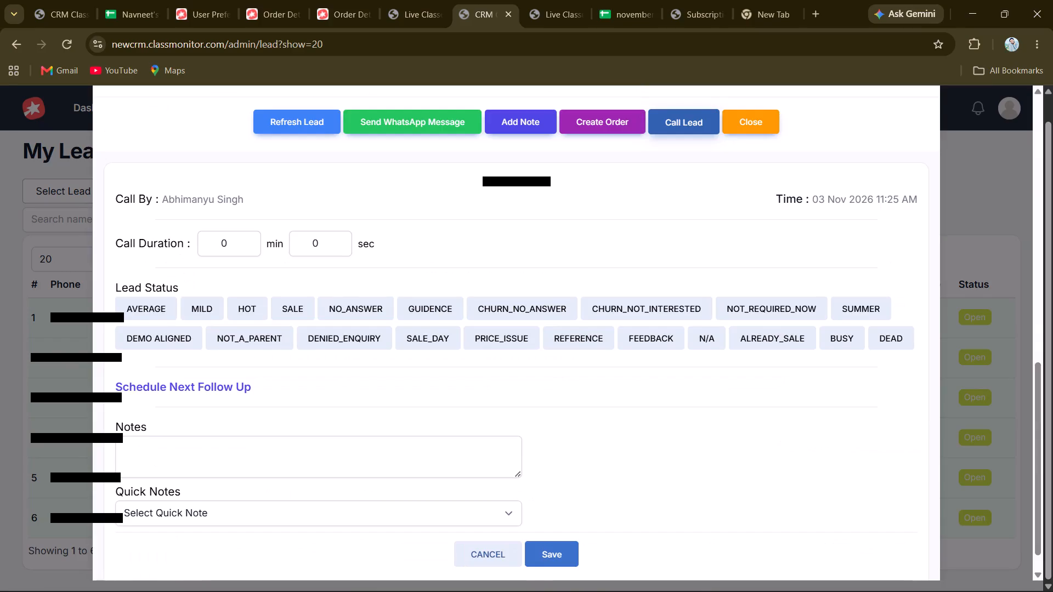
{"action": "scroll", "coordinate": [593, 295], "scroll_direction": "up", "scroll_amount": 8}
{"action": "scroll", "coordinate": [593, 295], "scroll_direction": "down", "scroll_amount": 11}
{"action": "scroll", "coordinate": [501, 274], "scroll_direction": "up", "scroll_amount": 8}
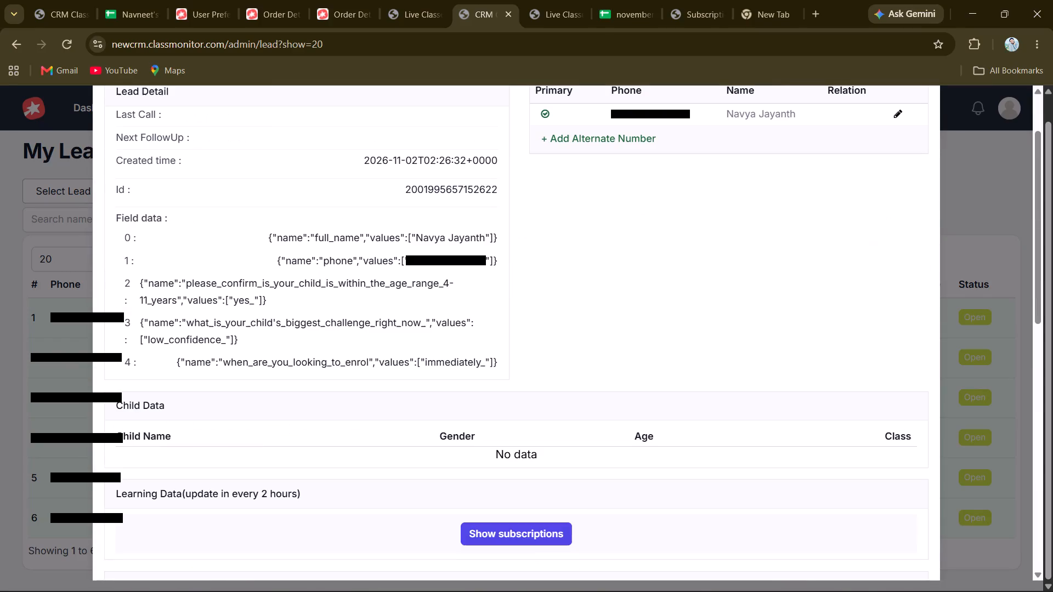
{"action": "scroll", "coordinate": [501, 274], "scroll_direction": "down", "scroll_amount": 6}
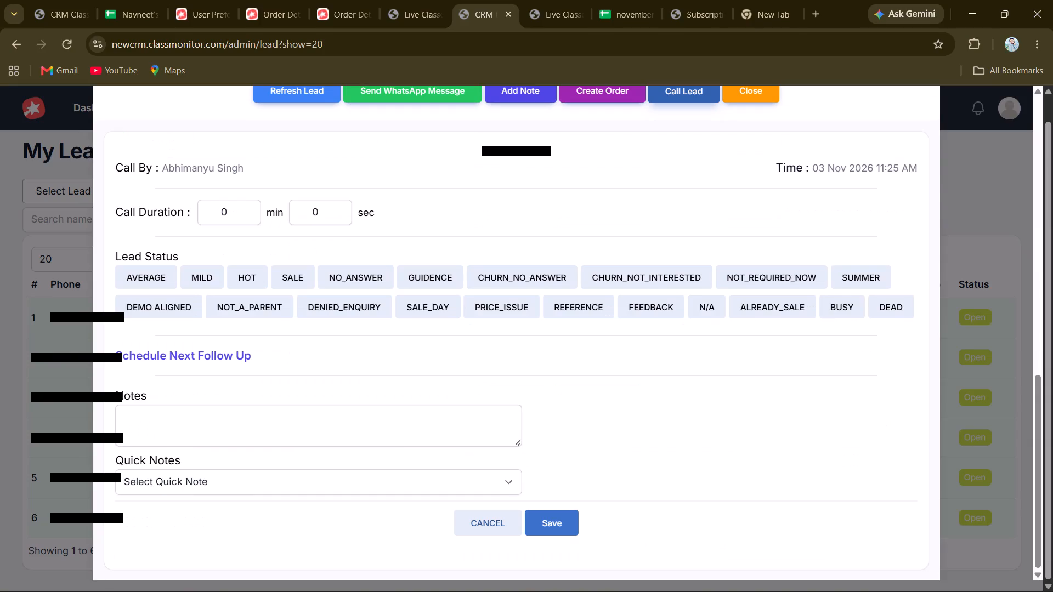
{"action": "scroll", "coordinate": [492, 193], "scroll_direction": "up", "scroll_amount": 9}
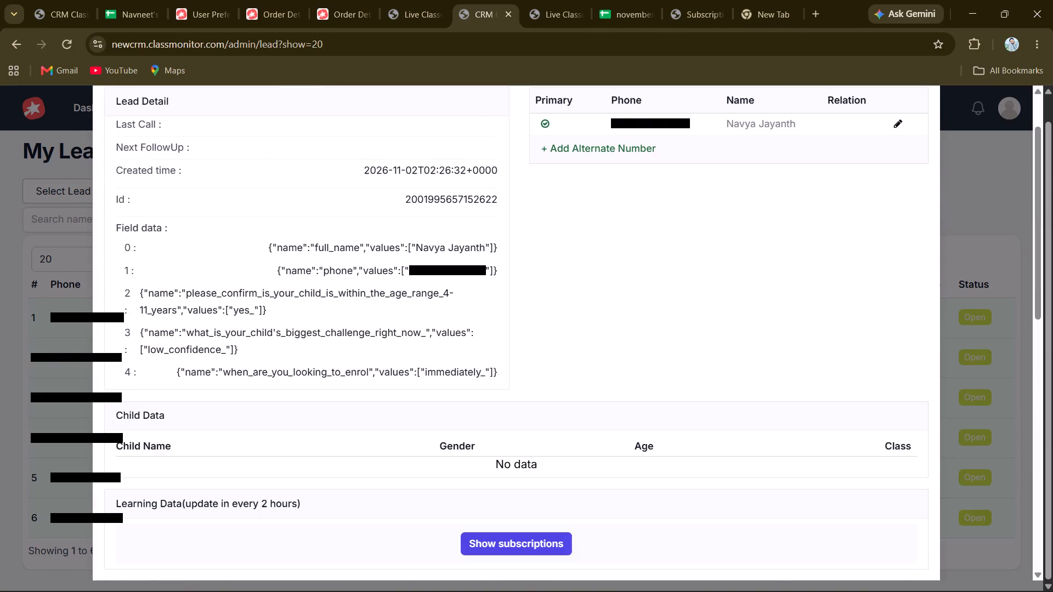
{"action": "scroll", "coordinate": [492, 193], "scroll_direction": "down", "scroll_amount": 10}
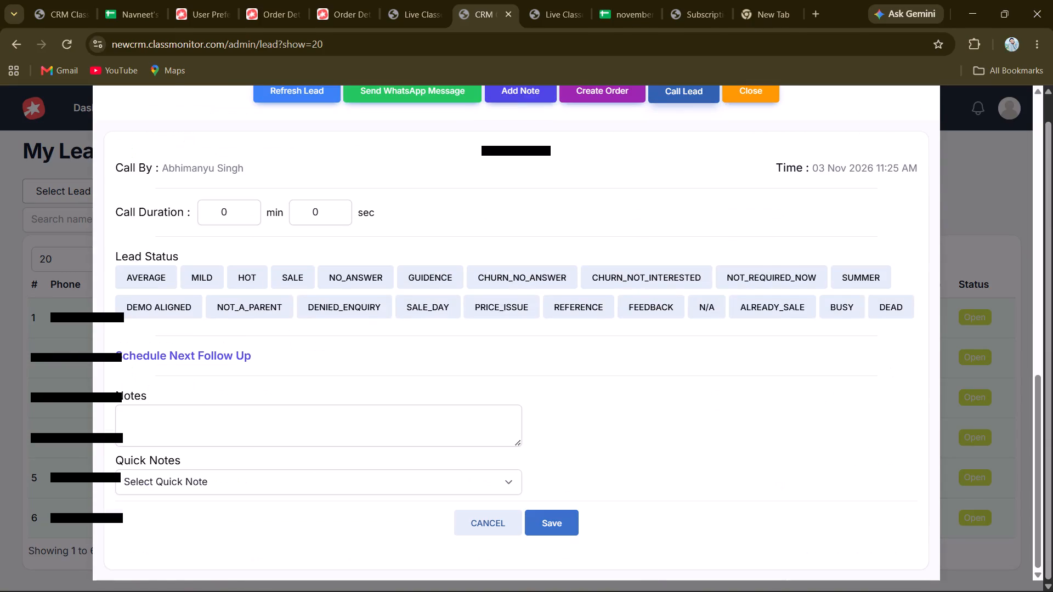
Save the call log with status NOT_REQUIRED_NOW, duration 1 min 57 sec and note "she looking for tution", and close the lead.
{"action": "left_click", "coordinate": [779, 275]}
{"action": "left_click", "coordinate": [321, 219]}
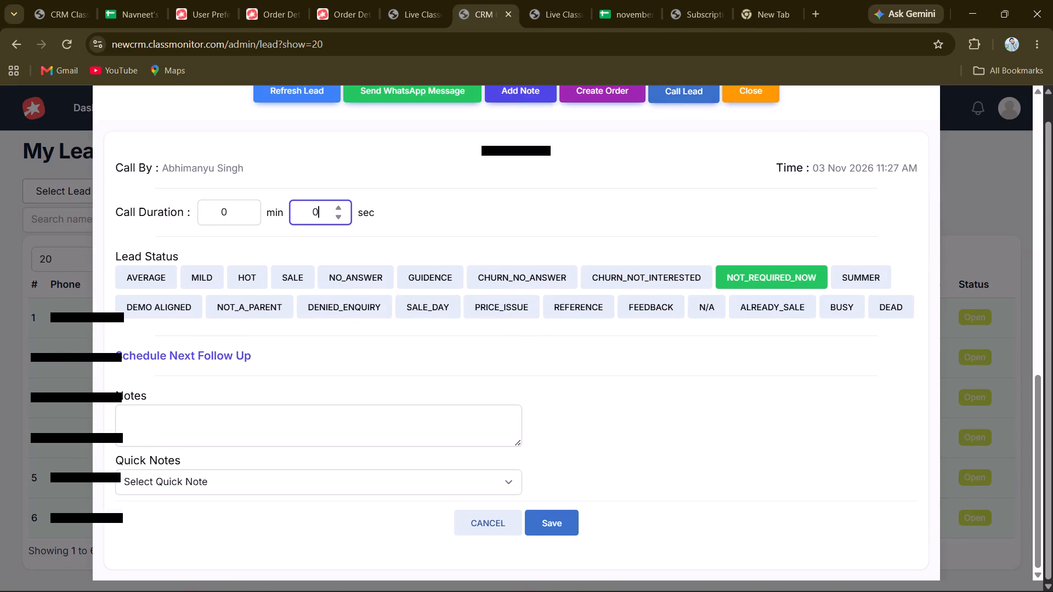
{"action": "key", "text": "BackSpace"}
{"action": "type", "text": "57"}
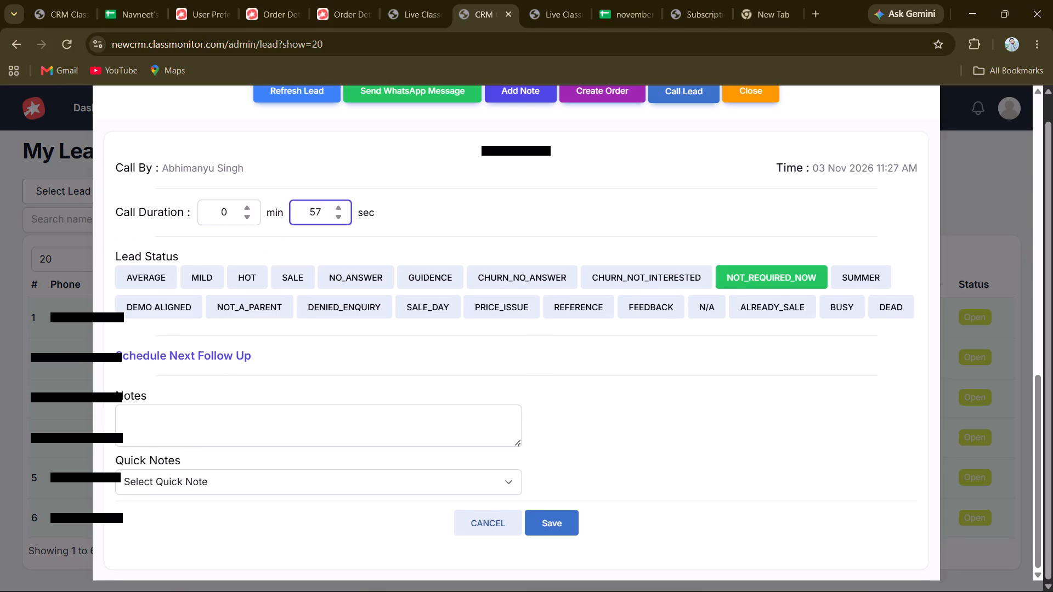
{"action": "left_click", "coordinate": [236, 216]}
{"action": "key", "text": "1"}
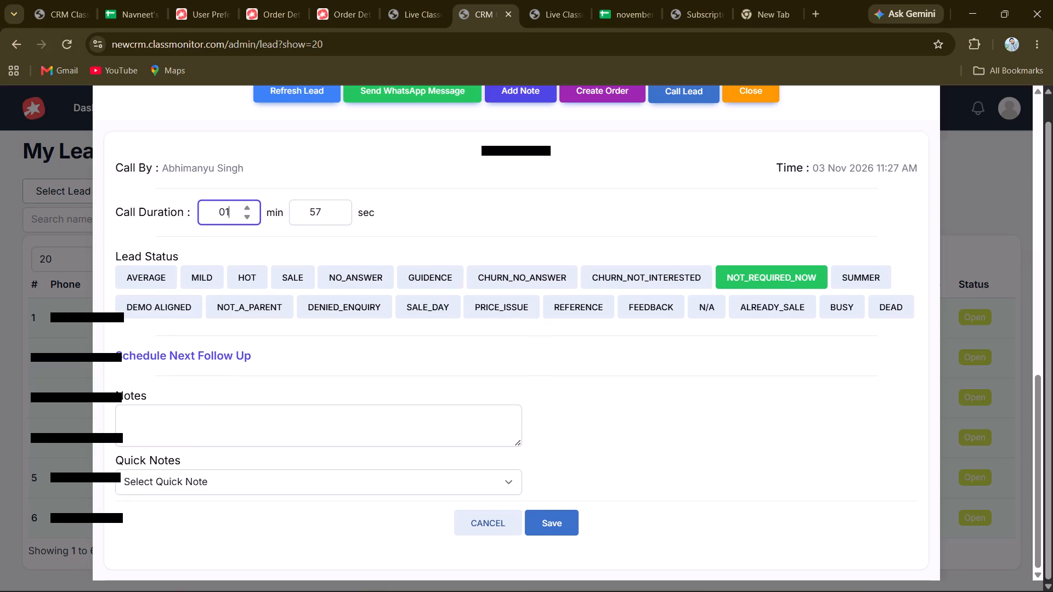
{"action": "left_click", "coordinate": [219, 419]}
{"action": "type", "text": "she looking for tution"}
{"action": "key", "text": "space"}
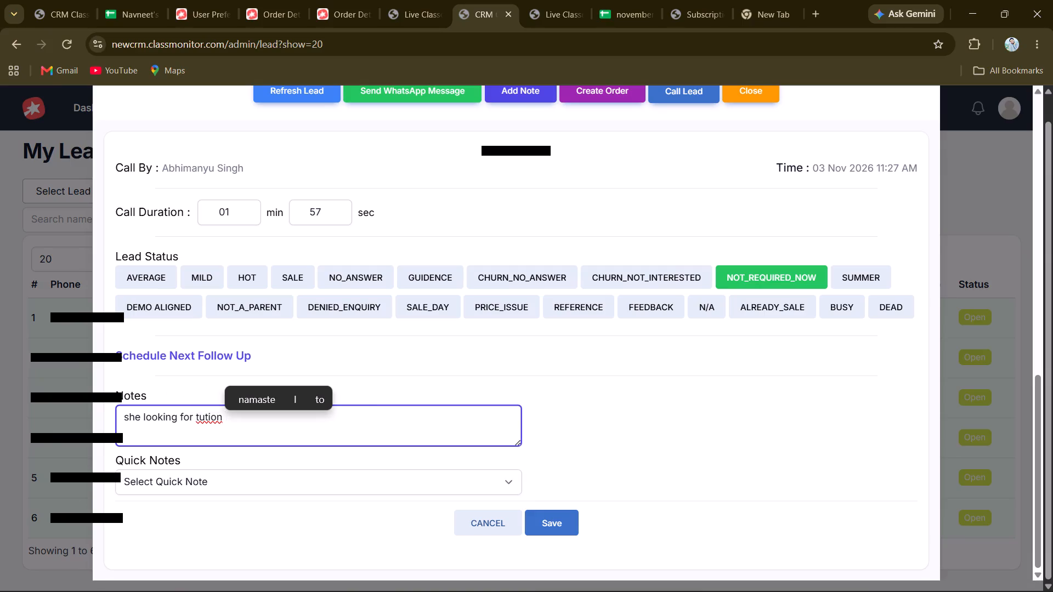
{"action": "left_click", "coordinate": [557, 515]}
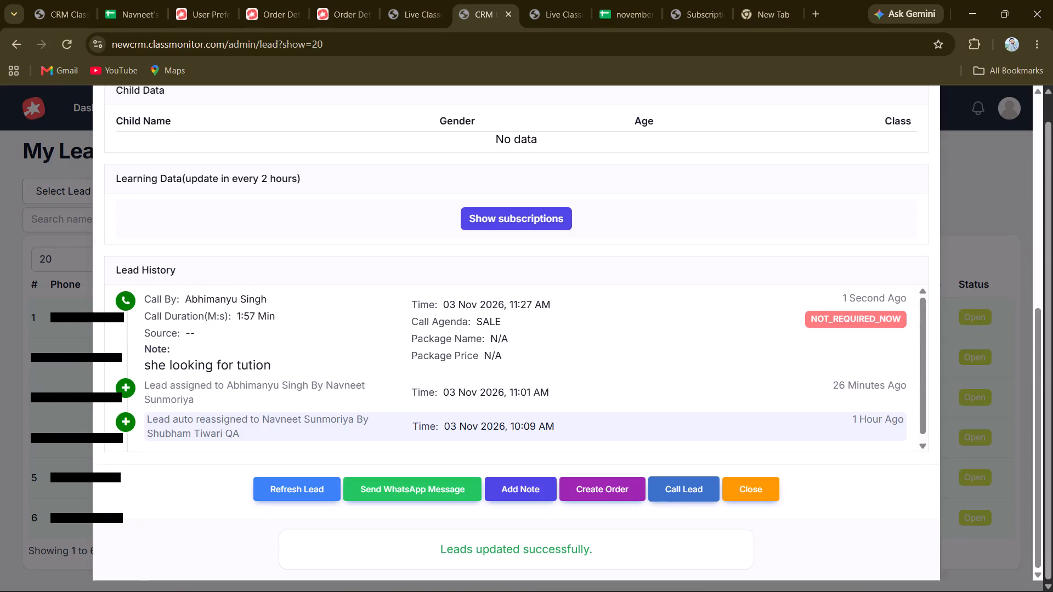
{"action": "scroll", "coordinate": [672, 312], "scroll_direction": "up", "scroll_amount": 10}
{"action": "scroll", "coordinate": [672, 312], "scroll_direction": "down", "scroll_amount": 9}
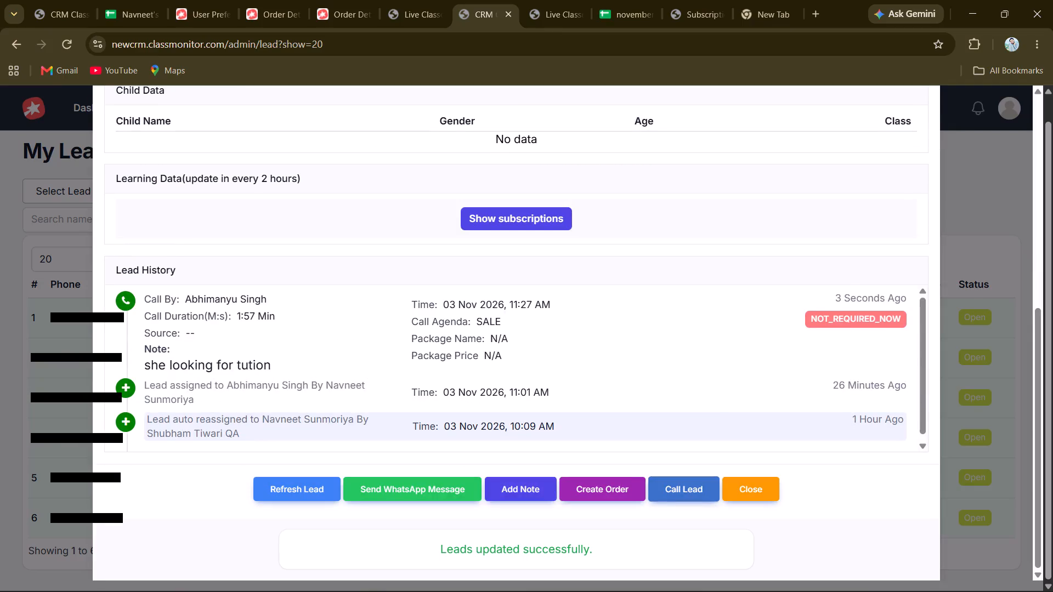
{"action": "left_click", "coordinate": [740, 491]}
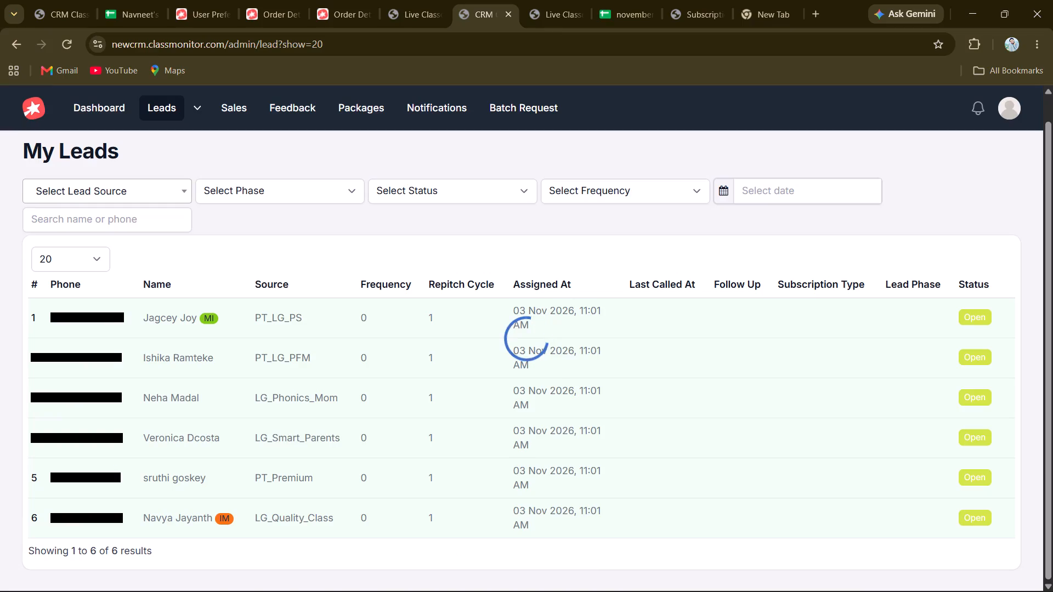
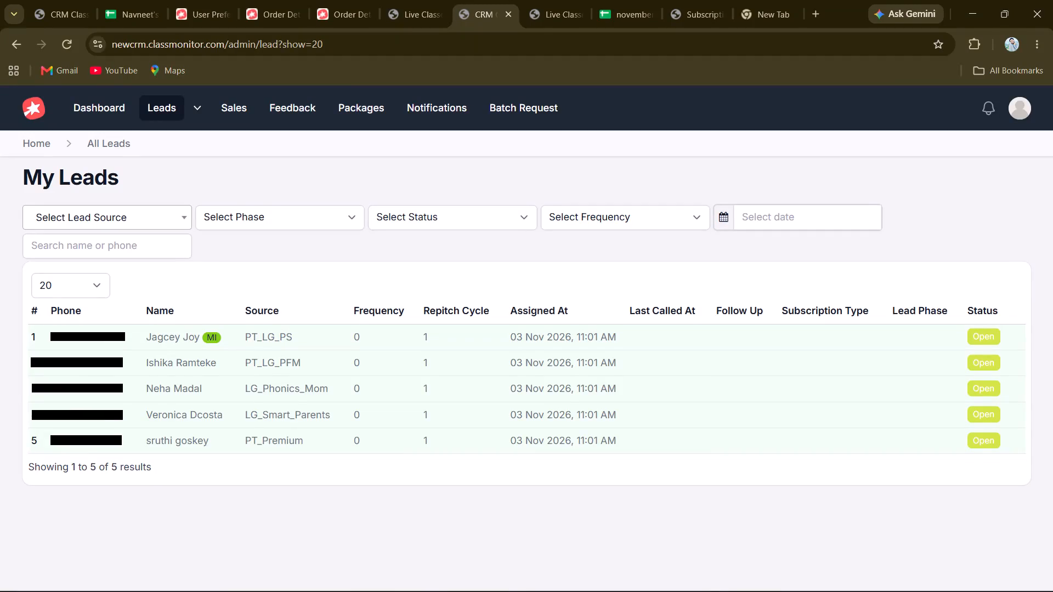
Open the newly assigned PT_LG_PS lead and review its lead details, enquiry form answers and child data.
{"action": "left_click", "coordinate": [299, 344]}
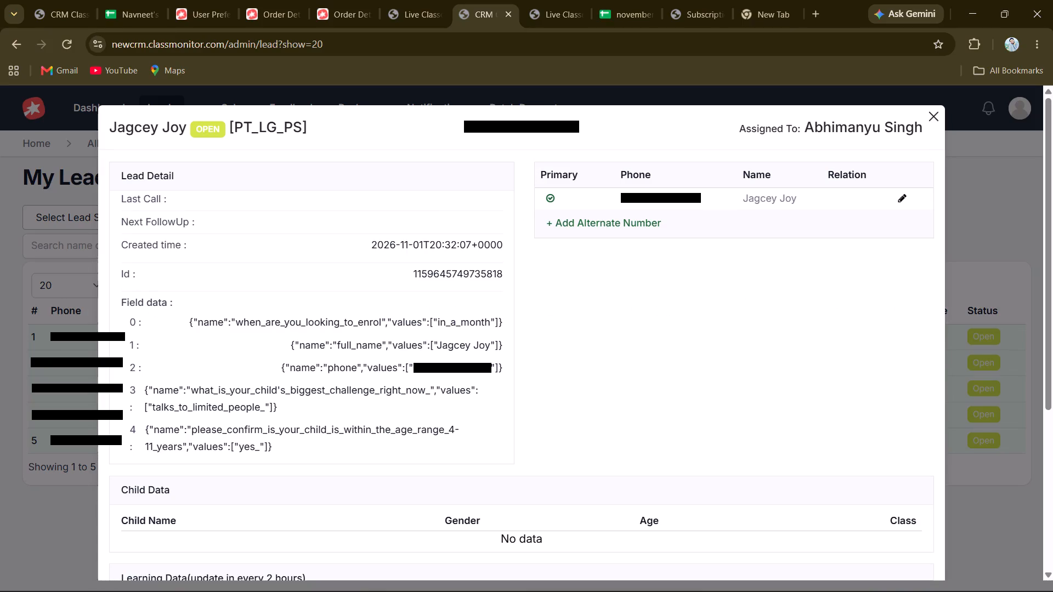
{"action": "scroll", "coordinate": [299, 344], "scroll_direction": "down", "scroll_amount": 7}
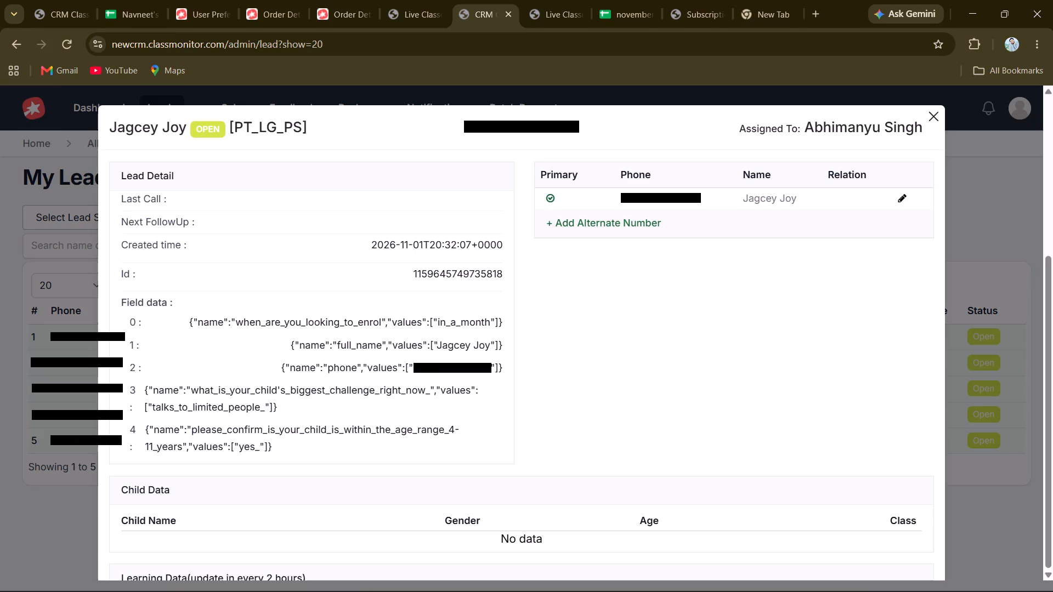
{"action": "scroll", "coordinate": [433, 375], "scroll_direction": "down", "scroll_amount": 5}
{"action": "scroll", "coordinate": [433, 375], "scroll_direction": "up", "scroll_amount": 7}
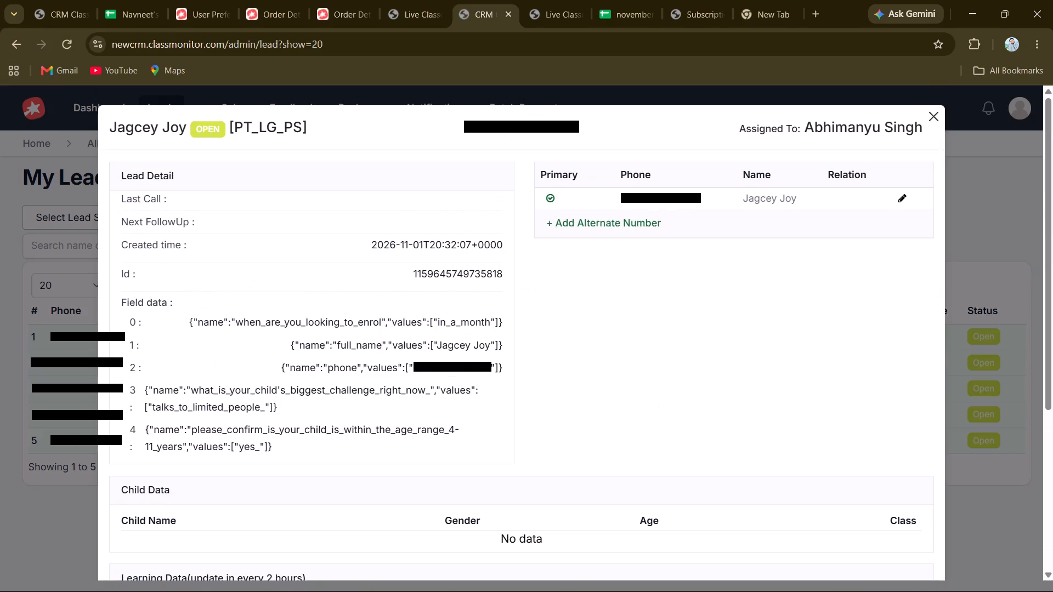
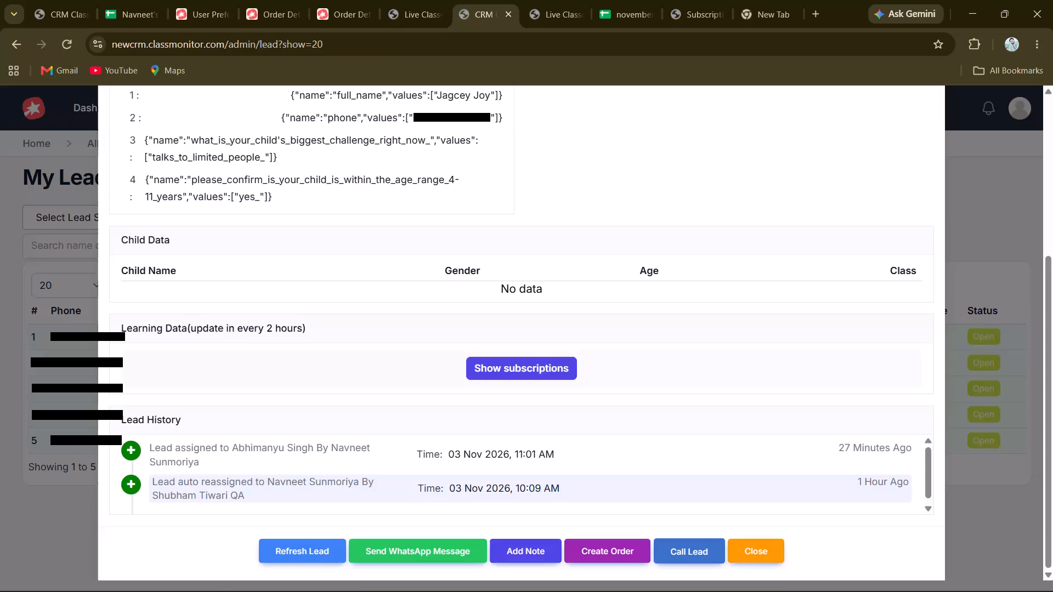
Switch to the CRM tab showing Call History and load the My Leads list there.
{"action": "left_click", "coordinate": [47, 0]}
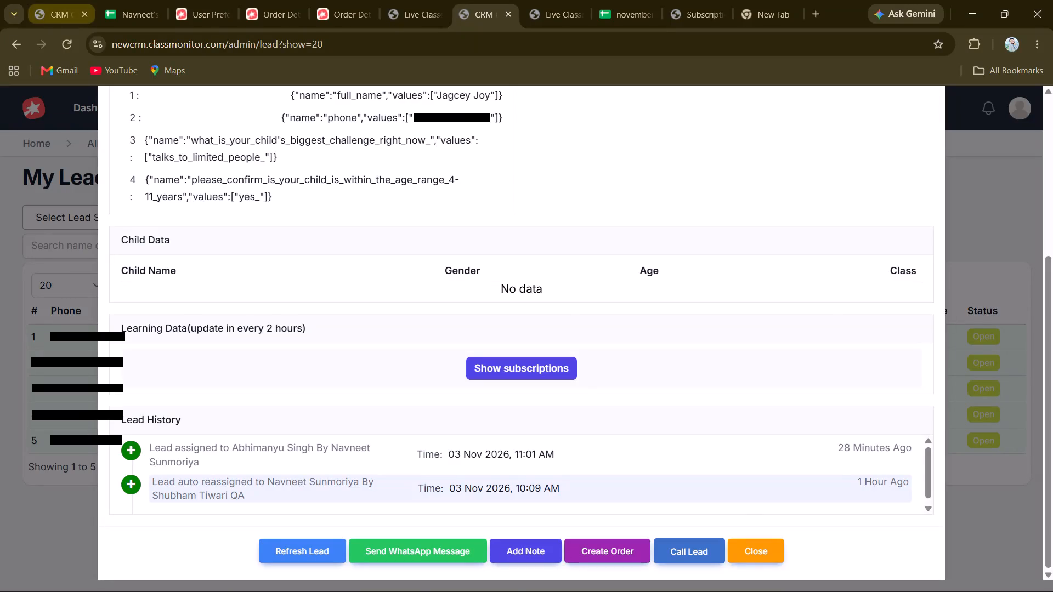
{"action": "left_click", "coordinate": [170, 141]}
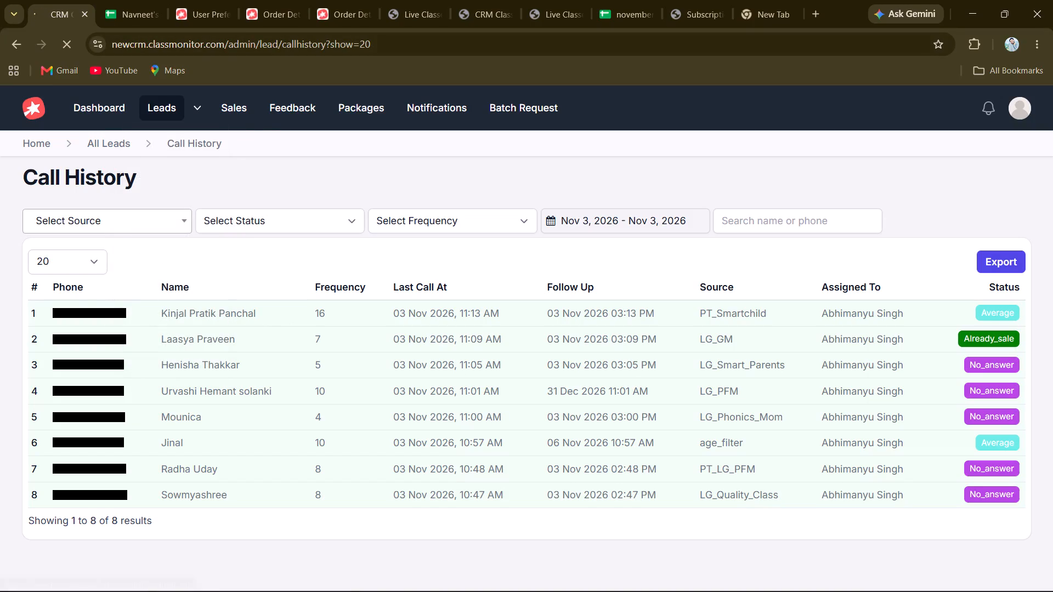
Log a call on the open PT_LG_PS lead with status NO_ANSWER, follow-up In 4 Hour and note "npc".
{"action": "left_click", "coordinate": [699, 1]}
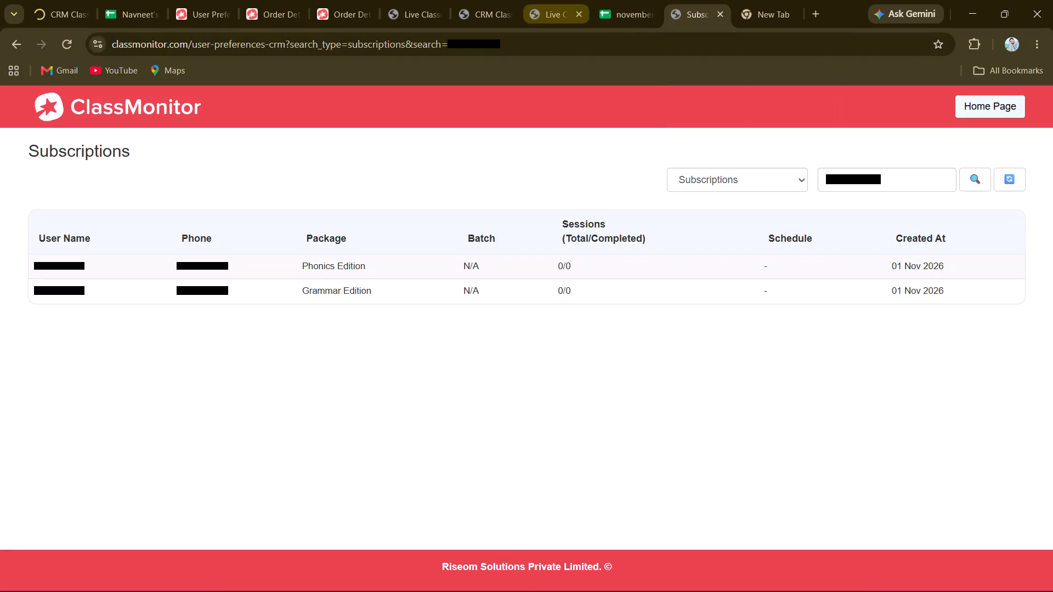
{"action": "left_click", "coordinate": [542, 1]}
{"action": "left_click", "coordinate": [484, 5]}
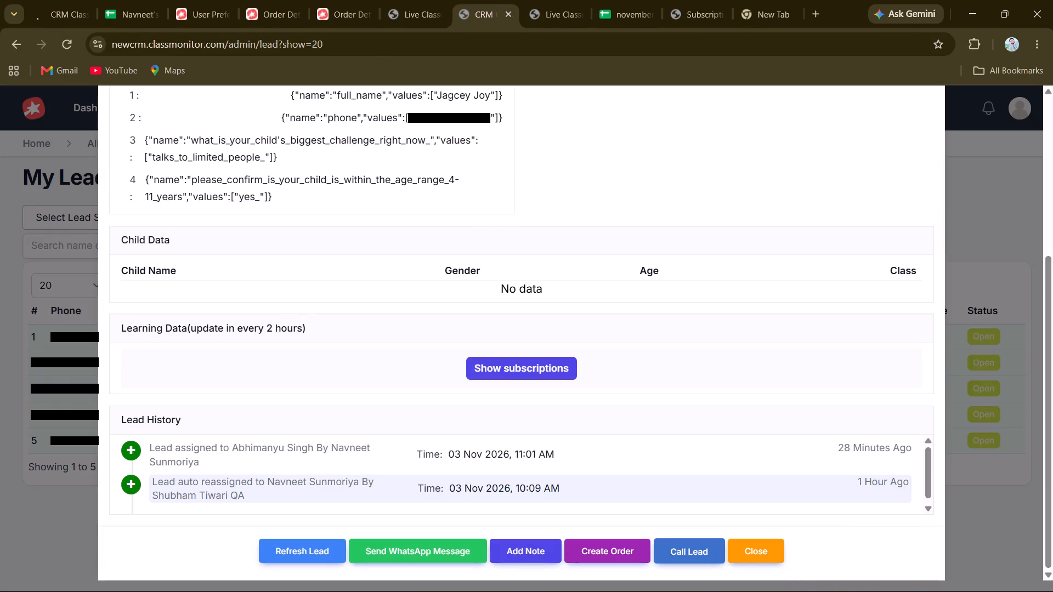
{"action": "left_click", "coordinate": [683, 540]}
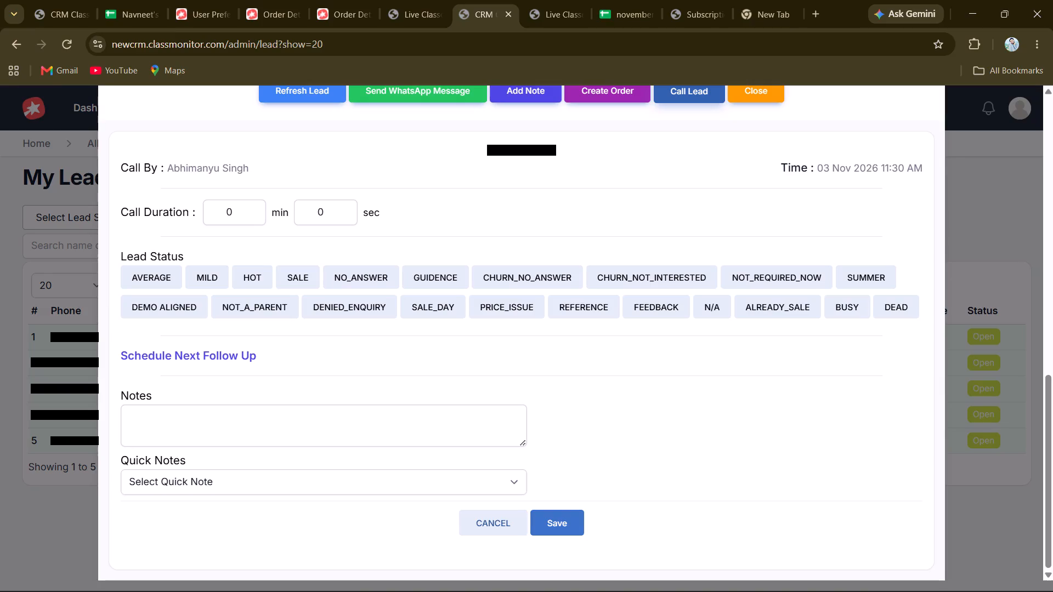
{"action": "left_click", "coordinate": [351, 283]}
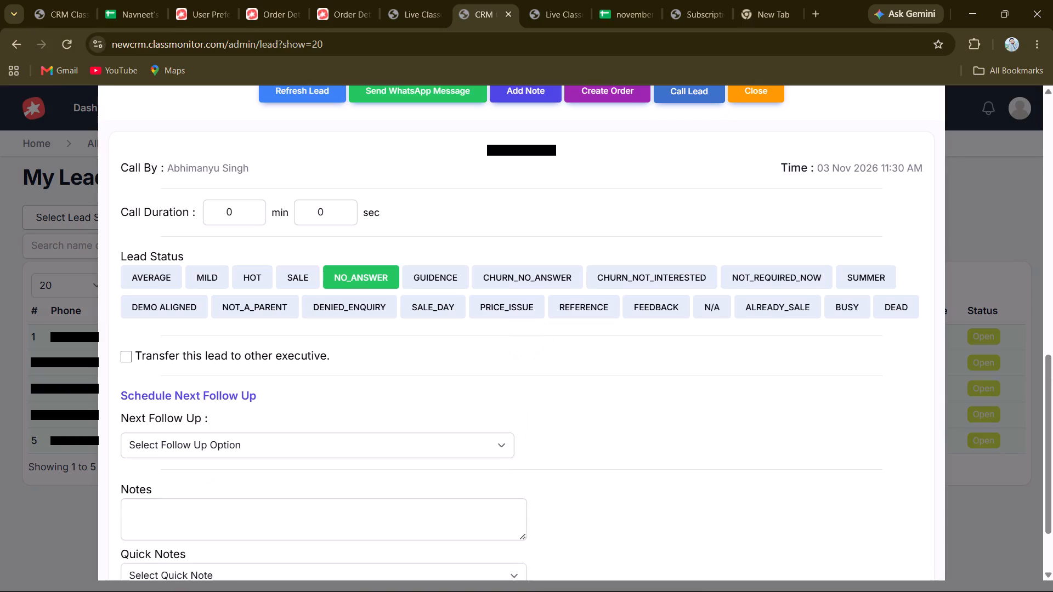
{"action": "left_click", "coordinate": [166, 451]}
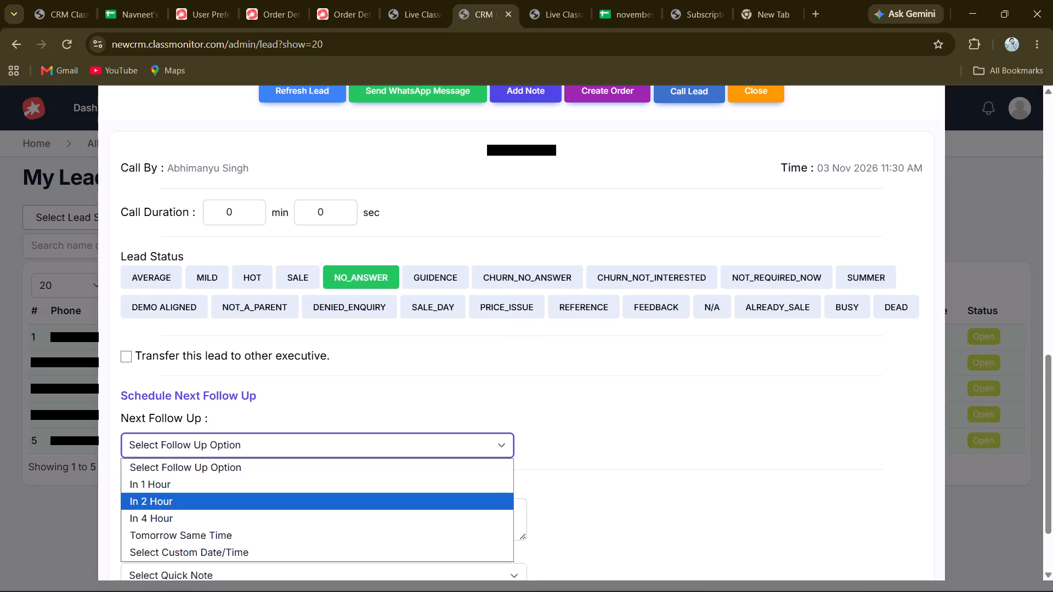
{"action": "left_click", "coordinate": [148, 516]}
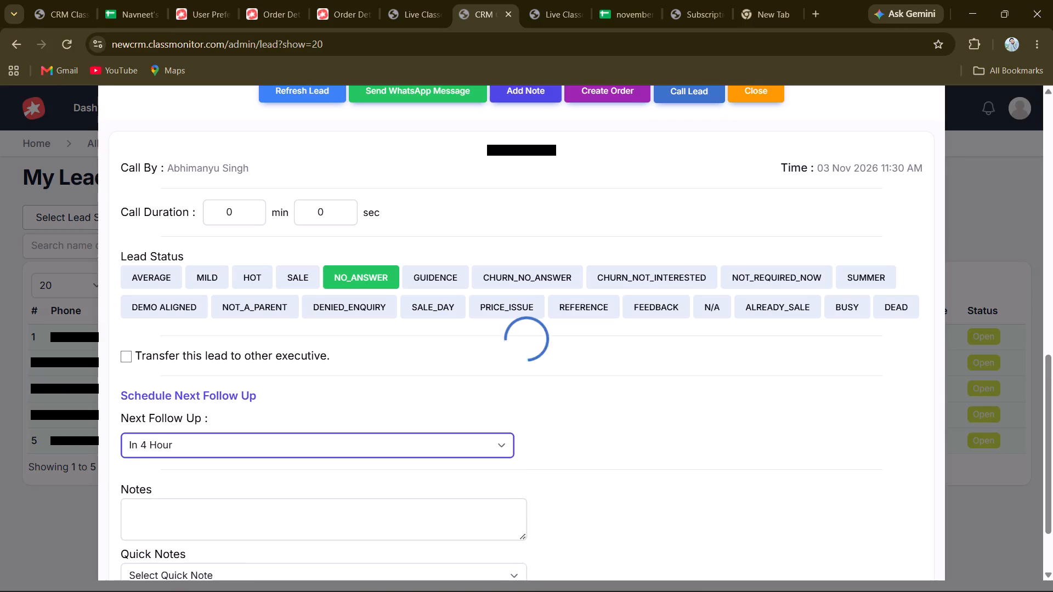
{"action": "left_click", "coordinate": [224, 507]}
{"action": "type", "text": "npc"}
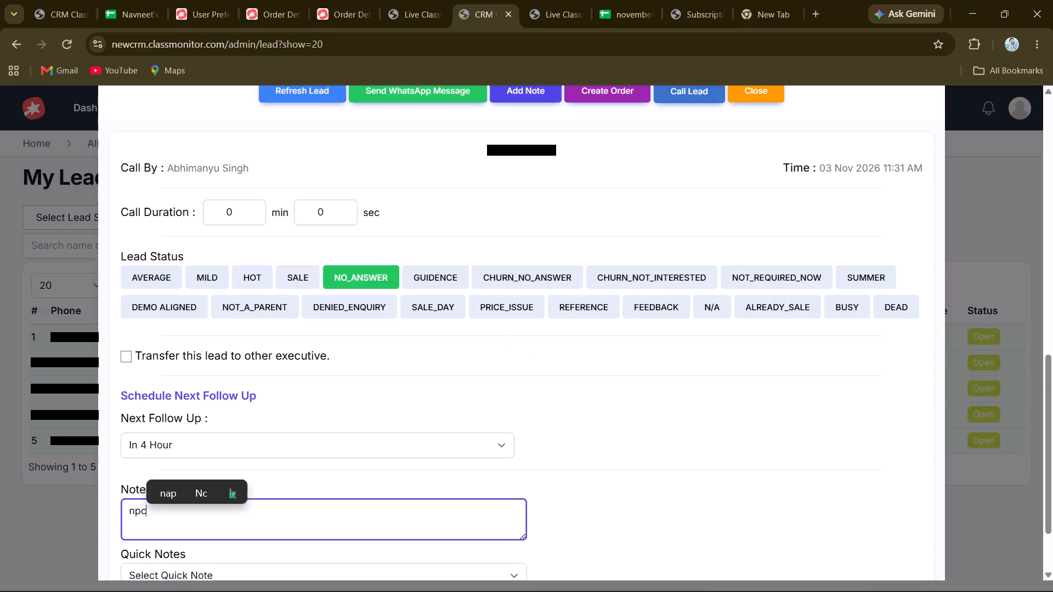
{"action": "scroll", "coordinate": [421, 527], "scroll_direction": "down", "scroll_amount": 6}
{"action": "left_click", "coordinate": [562, 522]}
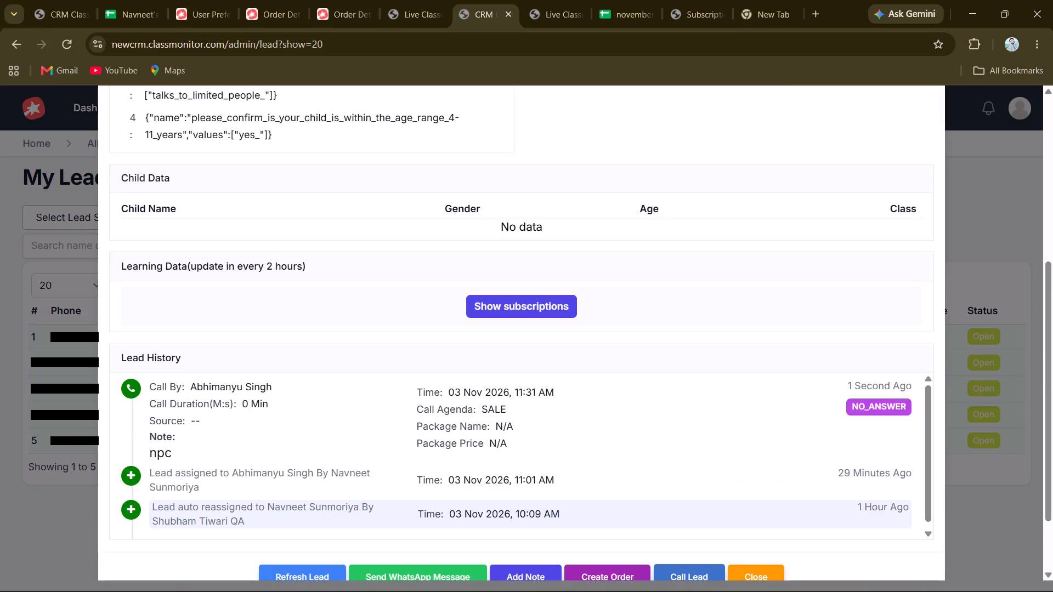
Look through the assigned leads in the other CRM tab's My Leads list.
{"action": "left_click", "coordinate": [29, 0]}
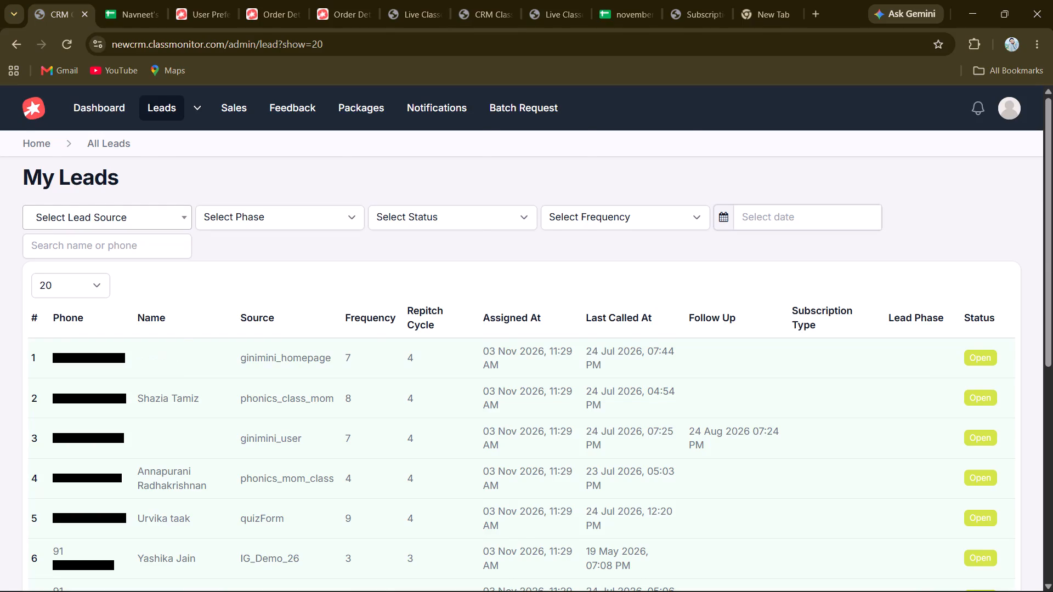
{"action": "scroll", "coordinate": [326, 343], "scroll_direction": "down", "scroll_amount": 10}
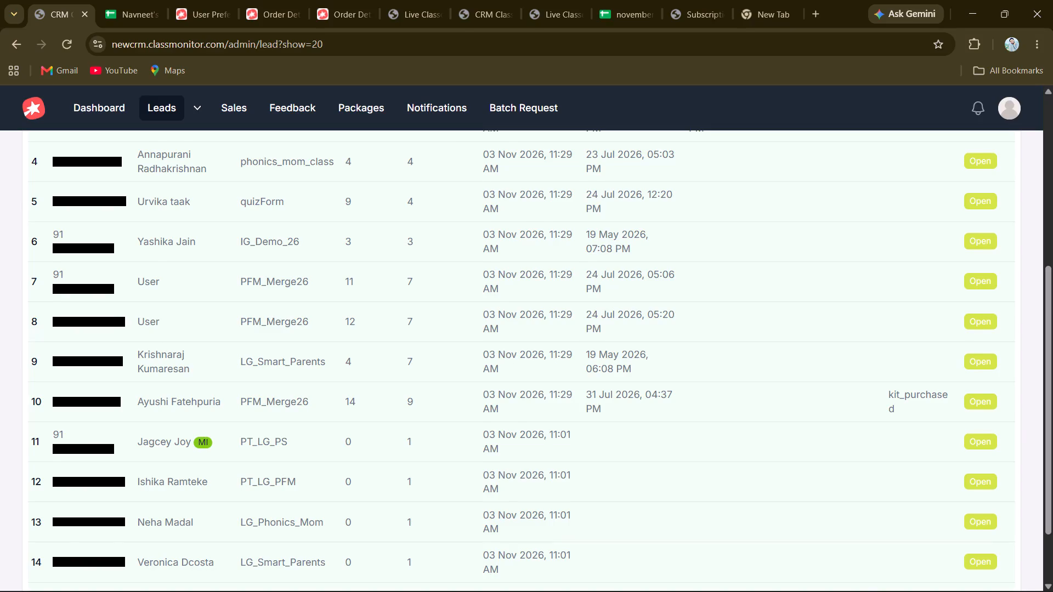
Return to the logged PT_LG_PS lead and close its details.
{"action": "left_click", "coordinate": [471, 17]}
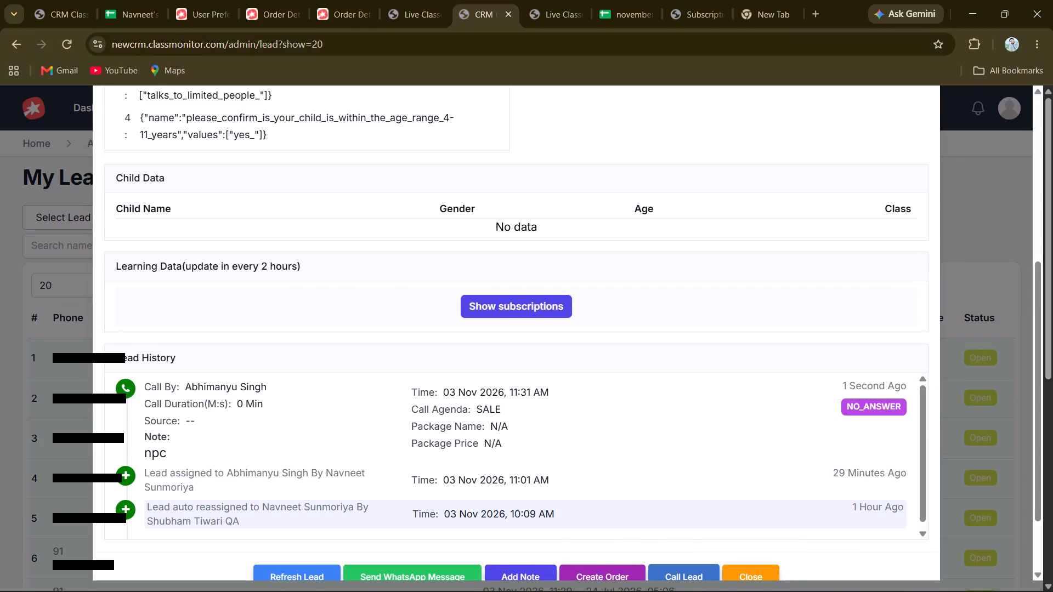
{"action": "scroll", "coordinate": [348, 329], "scroll_direction": "down", "scroll_amount": 9}
{"action": "left_click", "coordinate": [742, 494]}
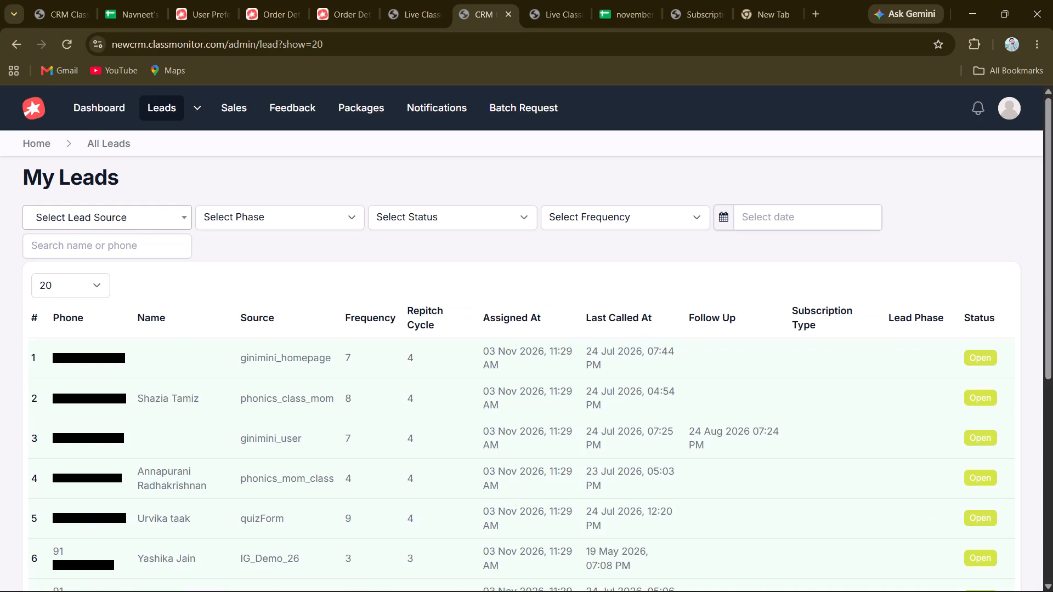
Open the newly assigned PT_LG_PFM lead with zero call frequency and review its lead details and child data.
{"action": "scroll", "coordinate": [461, 496], "scroll_direction": "down", "scroll_amount": 7}
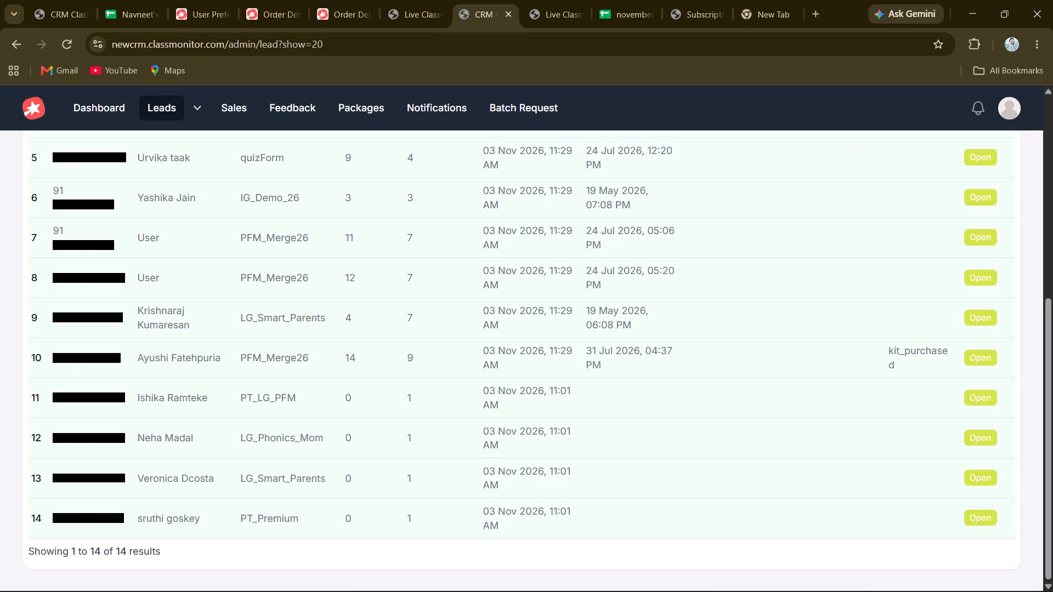
{"action": "left_click", "coordinate": [272, 401]}
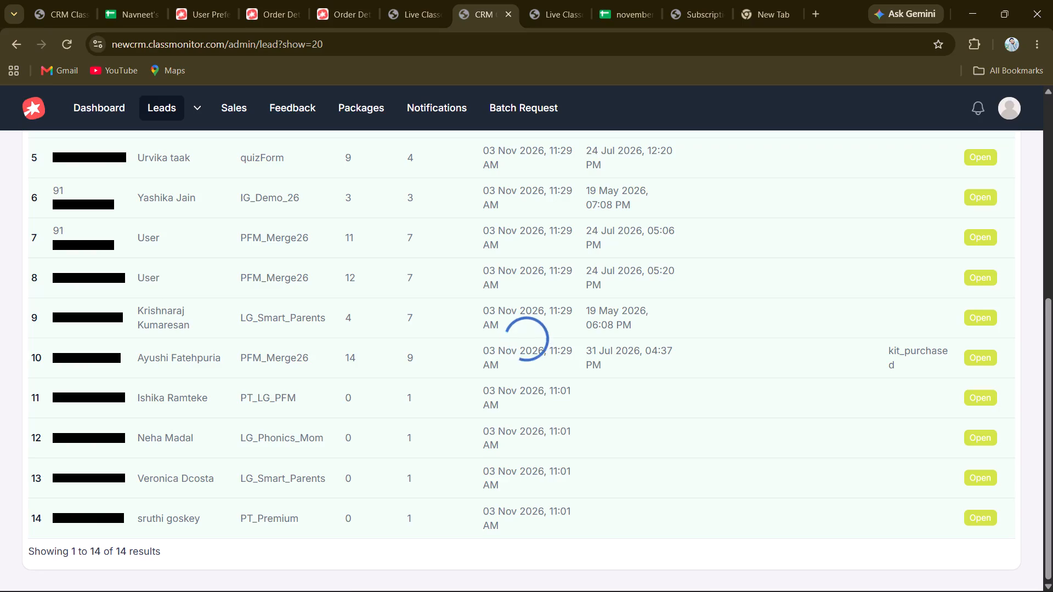
{"action": "scroll", "coordinate": [272, 401], "scroll_direction": "down", "scroll_amount": 6}
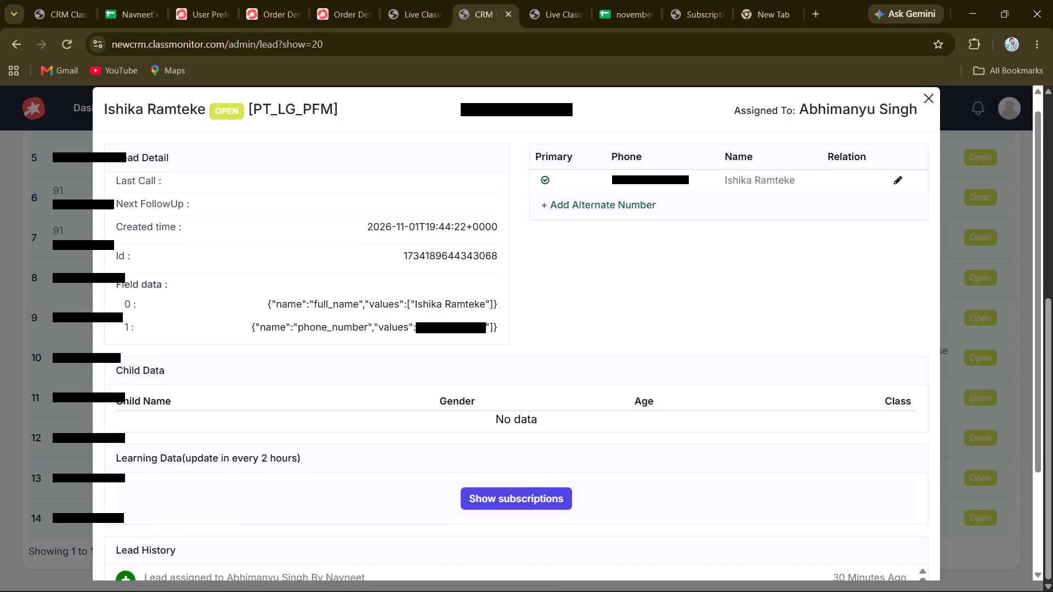
{"action": "scroll", "coordinate": [400, 424], "scroll_direction": "up", "scroll_amount": 7}
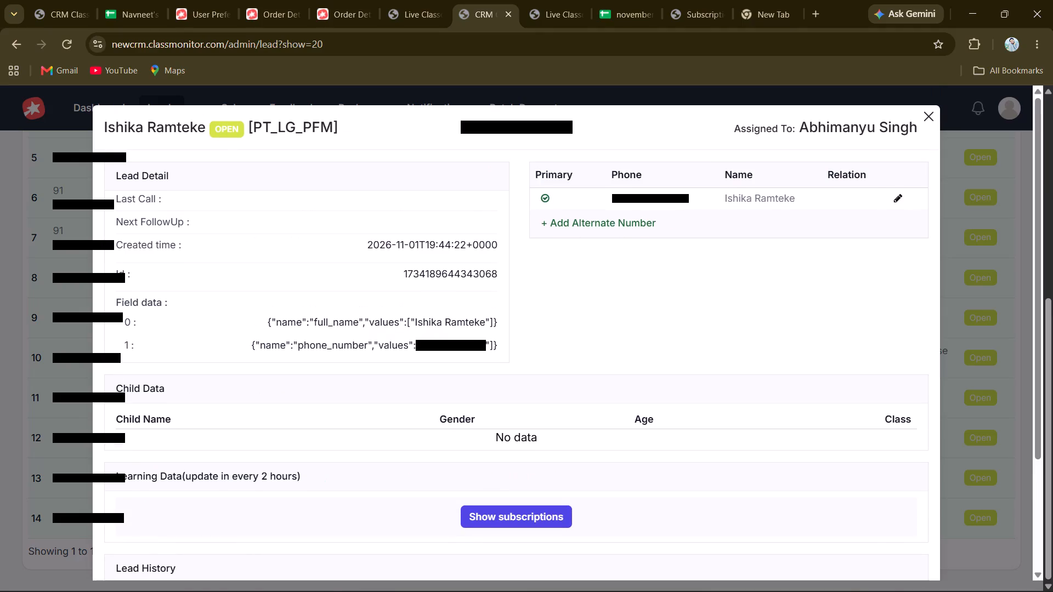
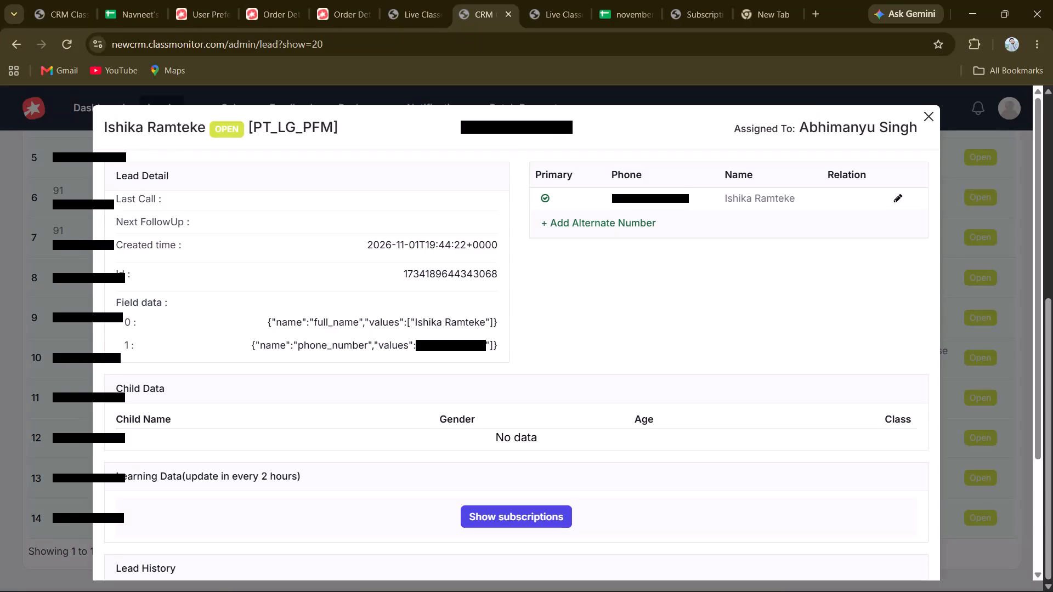
Review the lead history of the open PT_LG_PFM lead and return to its lead details.
{"action": "scroll", "coordinate": [400, 424], "scroll_direction": "down", "scroll_amount": 8}
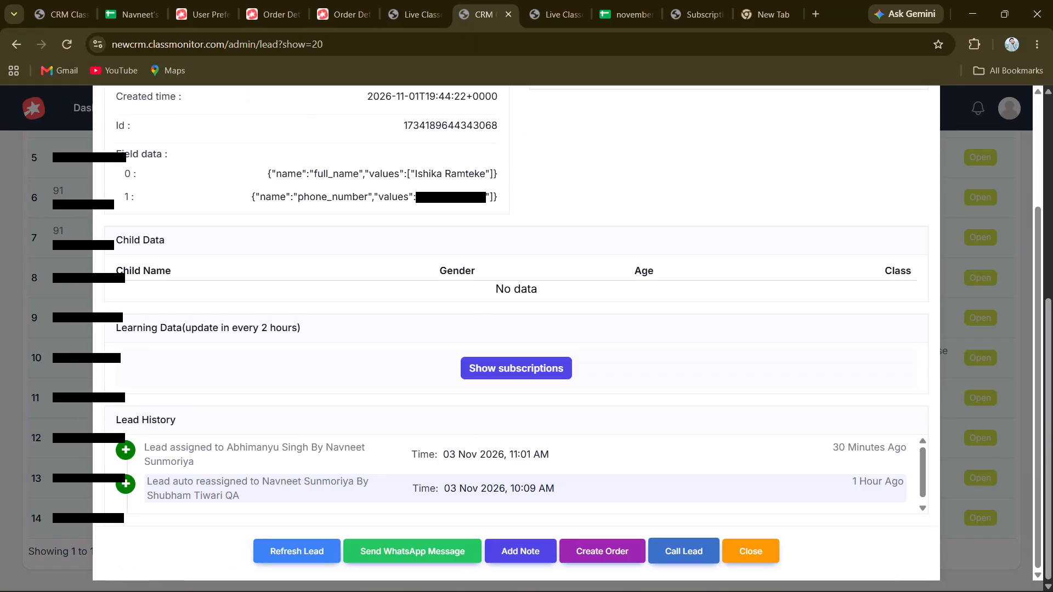
{"action": "scroll", "coordinate": [400, 424], "scroll_direction": "up", "scroll_amount": 5}
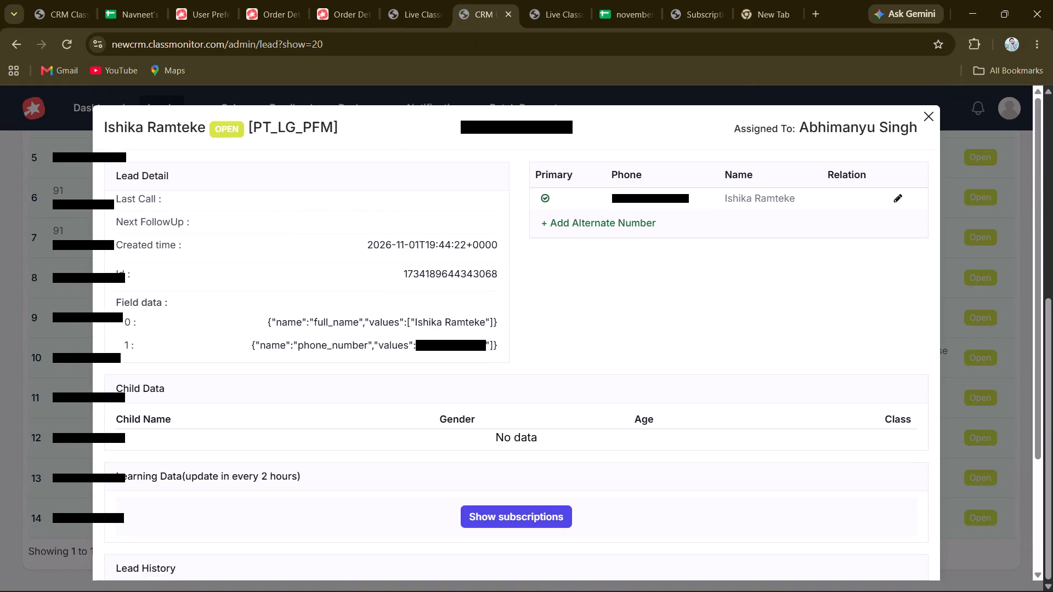
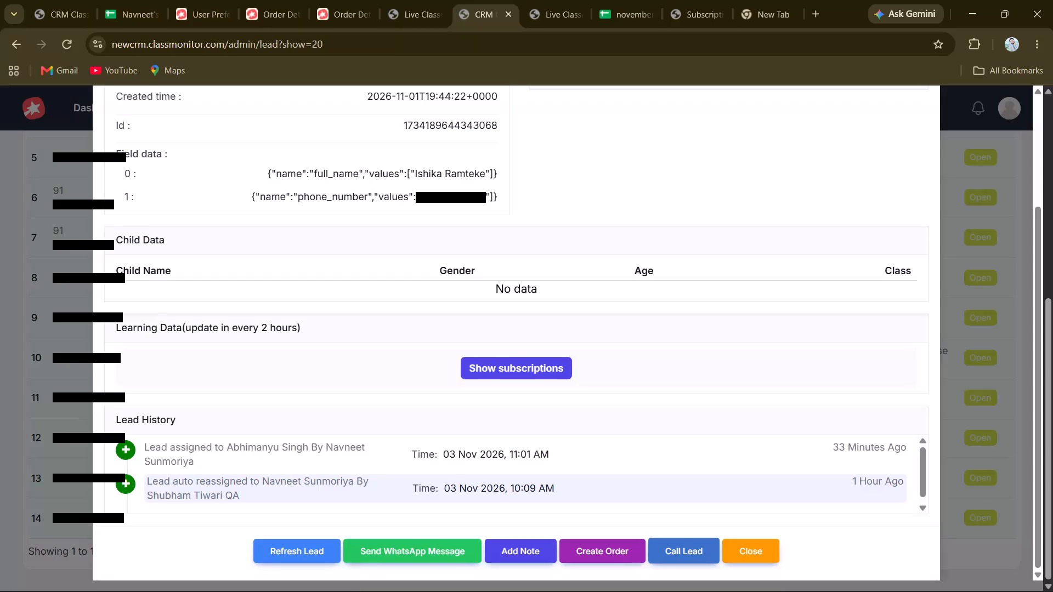
Call the open PT_LG_PFM lead and bring up its call logging form.
{"action": "left_click", "coordinate": [665, 543]}
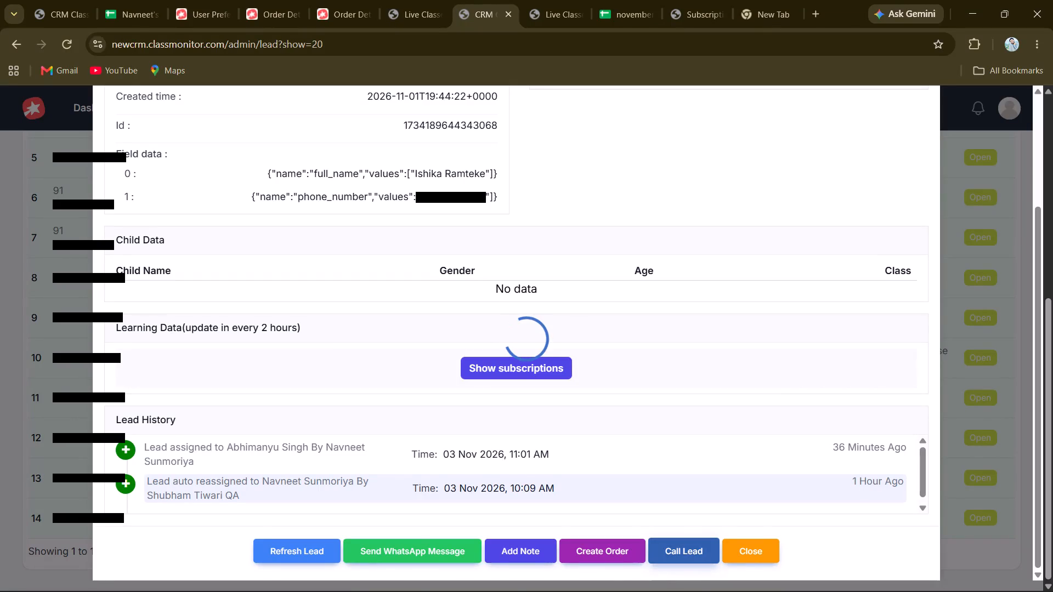
{"action": "scroll", "coordinate": [665, 543], "scroll_direction": "down", "scroll_amount": 9}
{"action": "scroll", "coordinate": [348, 251], "scroll_direction": "up", "scroll_amount": 8}
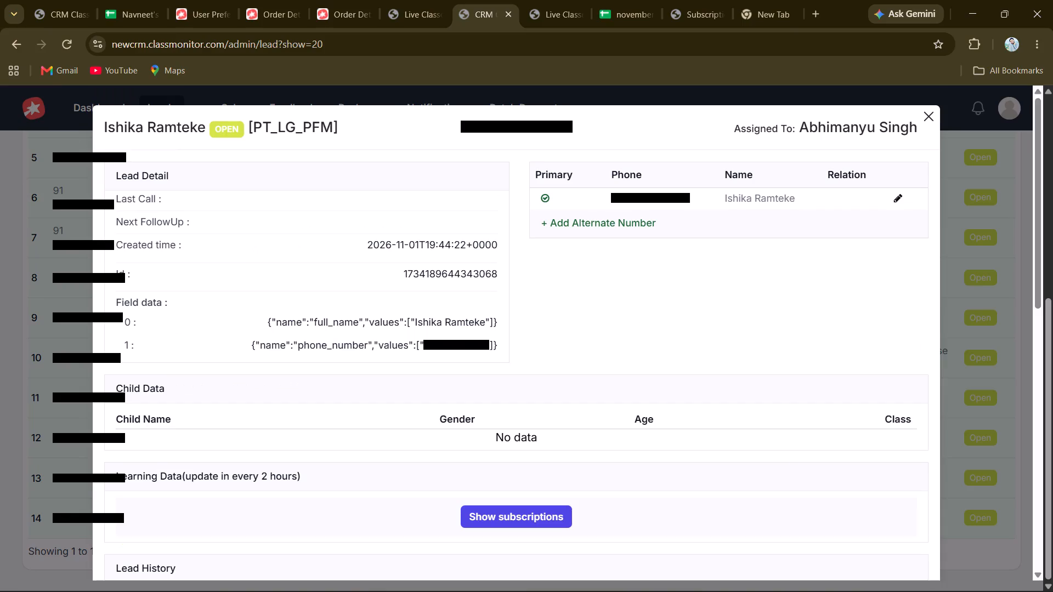
{"action": "scroll", "coordinate": [348, 251], "scroll_direction": "down", "scroll_amount": 5}
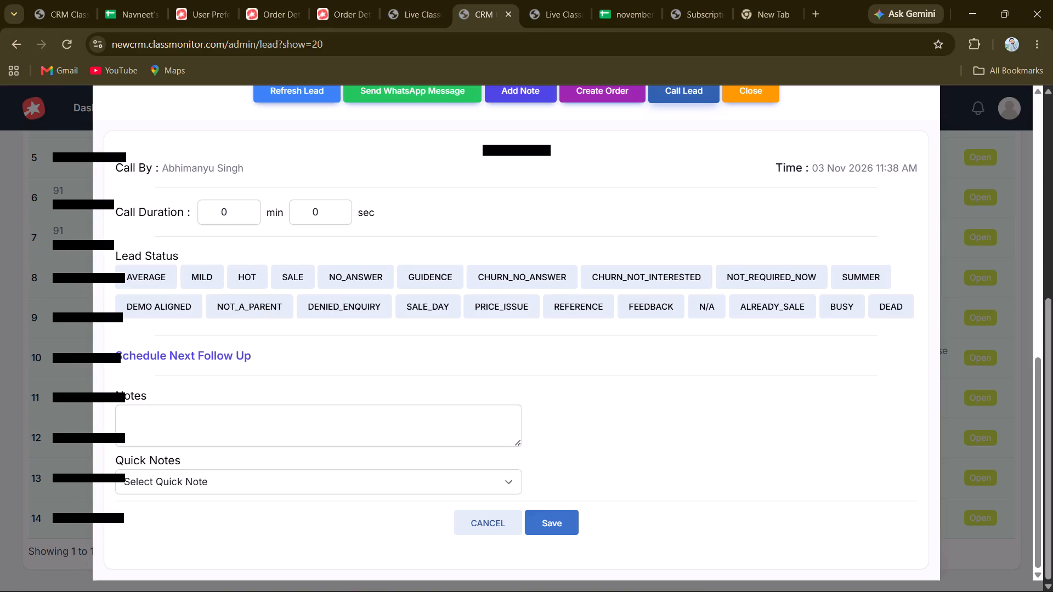
Log the PT_LG_PFM call as NO_ANSWER with next follow-up In 4 Hour and note "npc", save it and close the lead.
{"action": "left_click", "coordinate": [355, 269]}
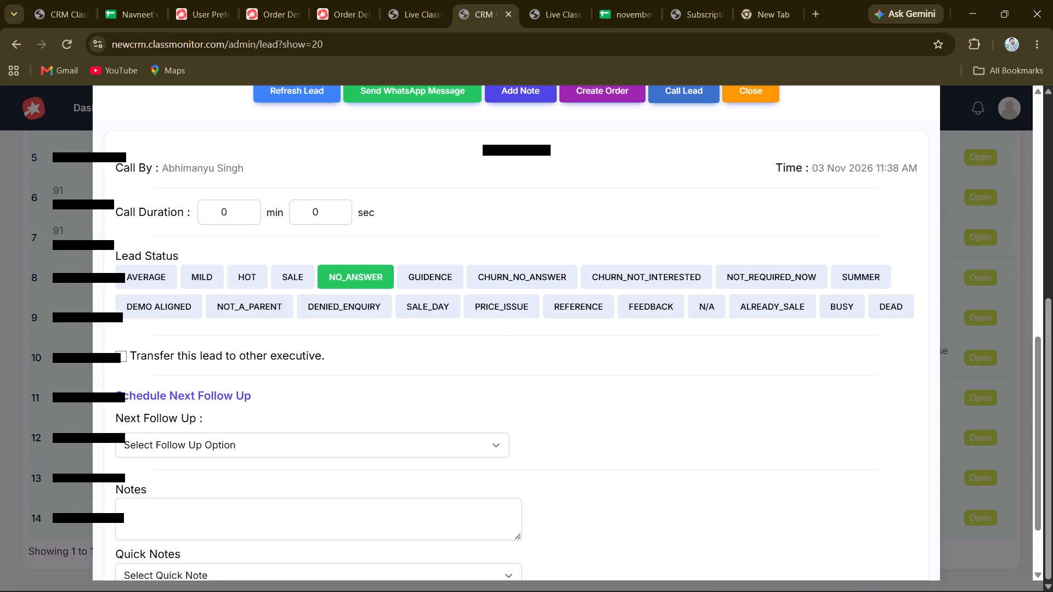
{"action": "scroll", "coordinate": [508, 318], "scroll_direction": "up", "scroll_amount": 11}
{"action": "scroll", "coordinate": [508, 318], "scroll_direction": "down", "scroll_amount": 10}
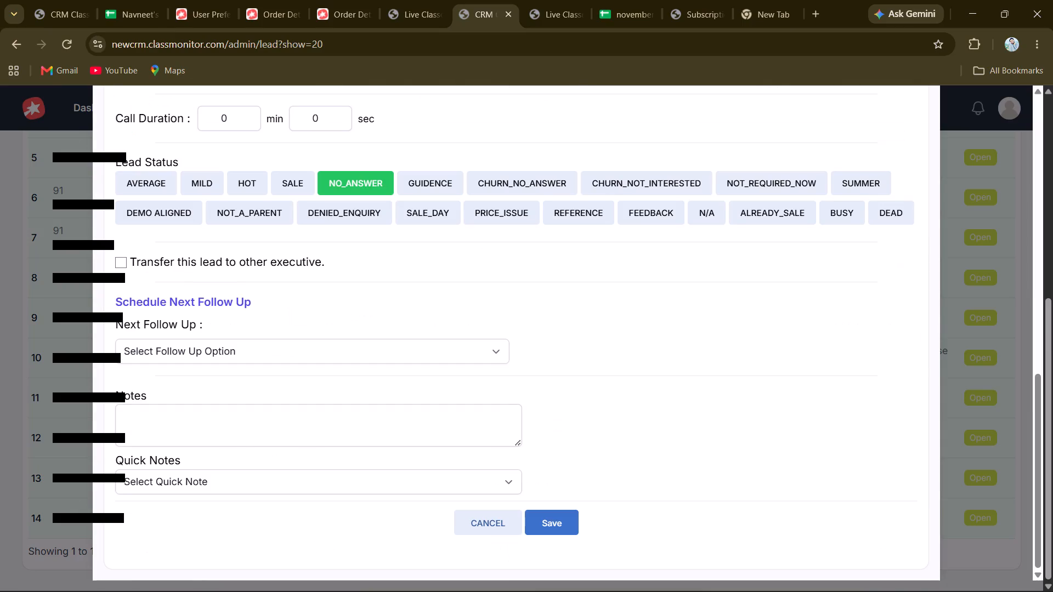
{"action": "left_click", "coordinate": [335, 351]}
{"action": "left_click", "coordinate": [234, 422]}
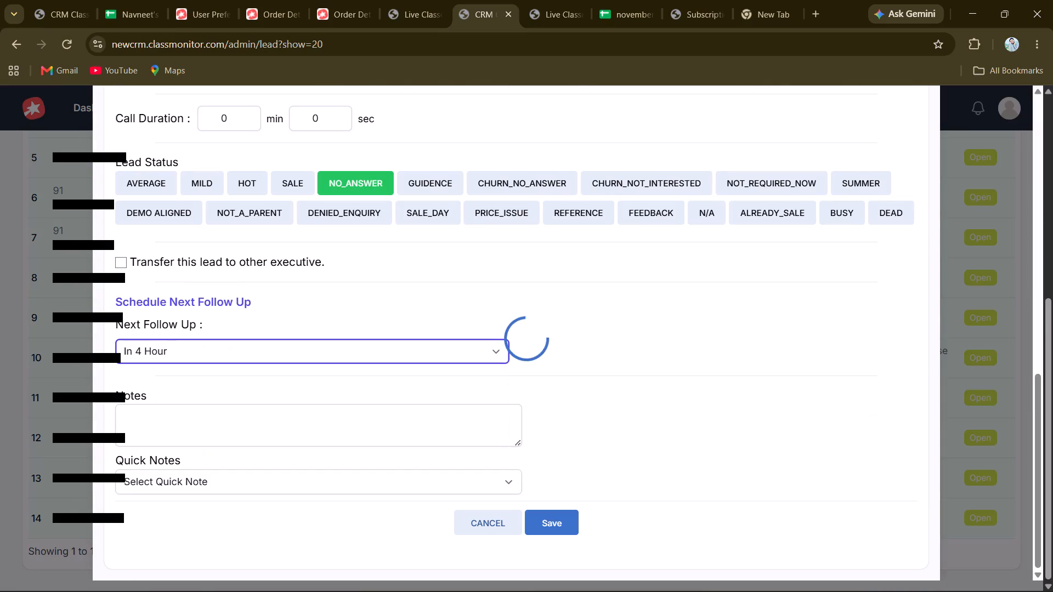
{"action": "left_click", "coordinate": [284, 430]}
{"action": "type", "text": "npc"}
{"action": "scroll", "coordinate": [473, 531], "scroll_direction": "down", "scroll_amount": 5}
{"action": "left_click", "coordinate": [565, 526]}
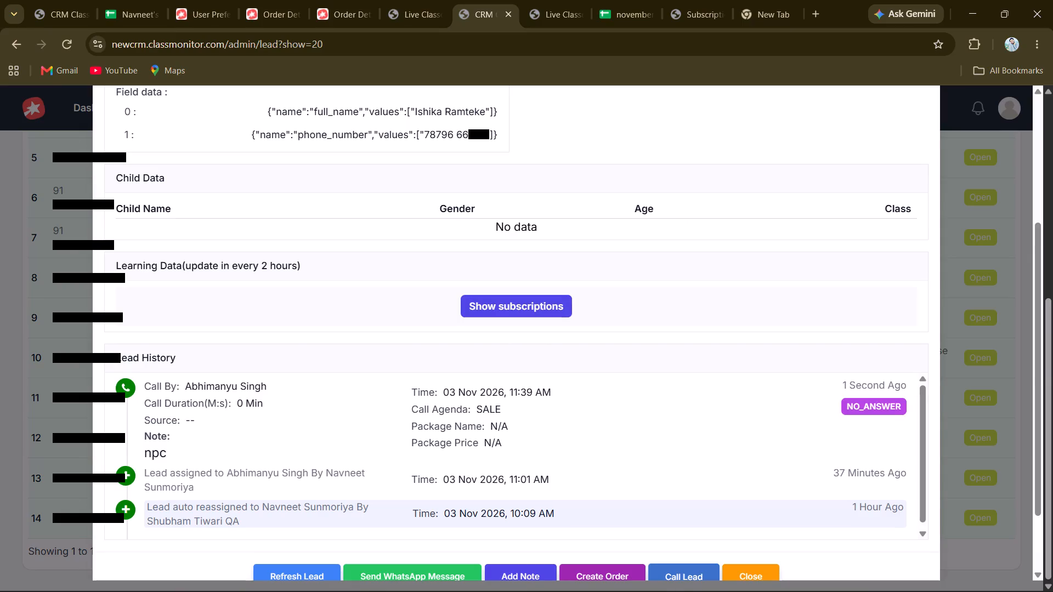
{"action": "left_click", "coordinate": [755, 571]}
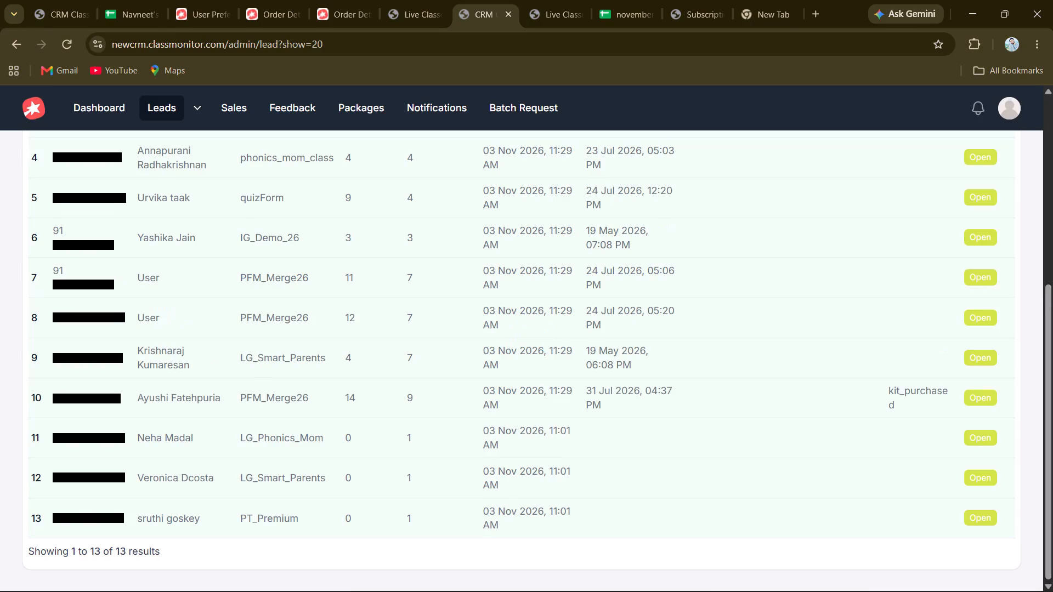
{"action": "left_click", "coordinate": [253, 439]}
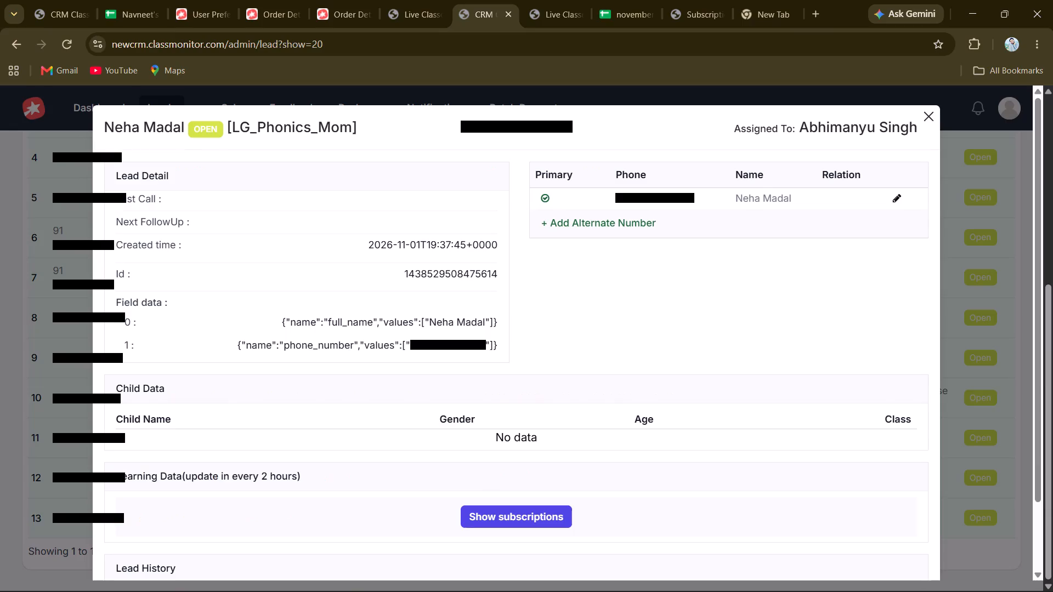
{"action": "scroll", "coordinate": [390, 431], "scroll_direction": "down", "scroll_amount": 6}
{"action": "scroll", "coordinate": [390, 431], "scroll_direction": "up", "scroll_amount": 7}
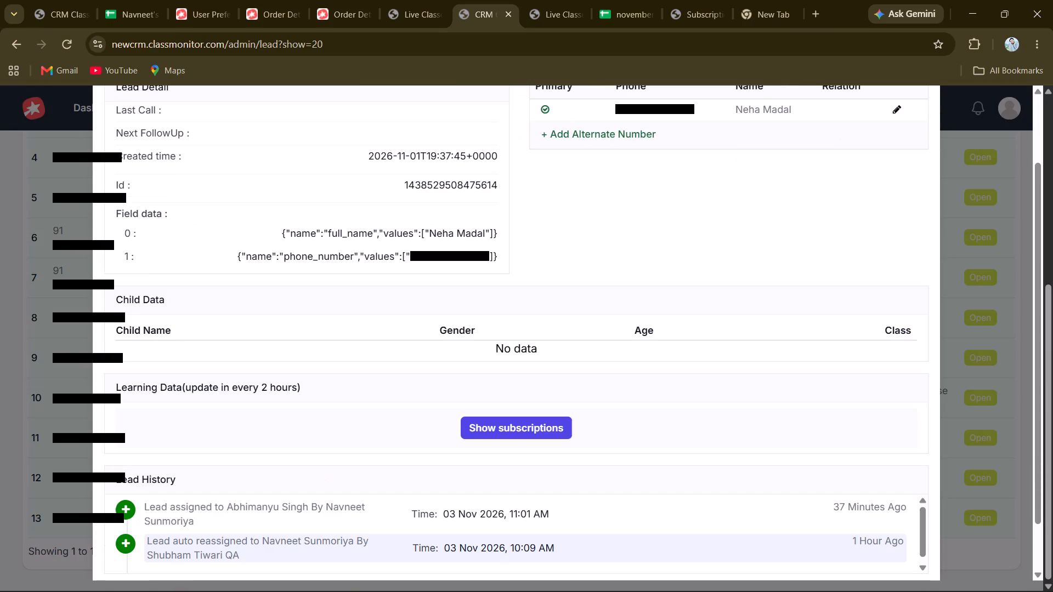
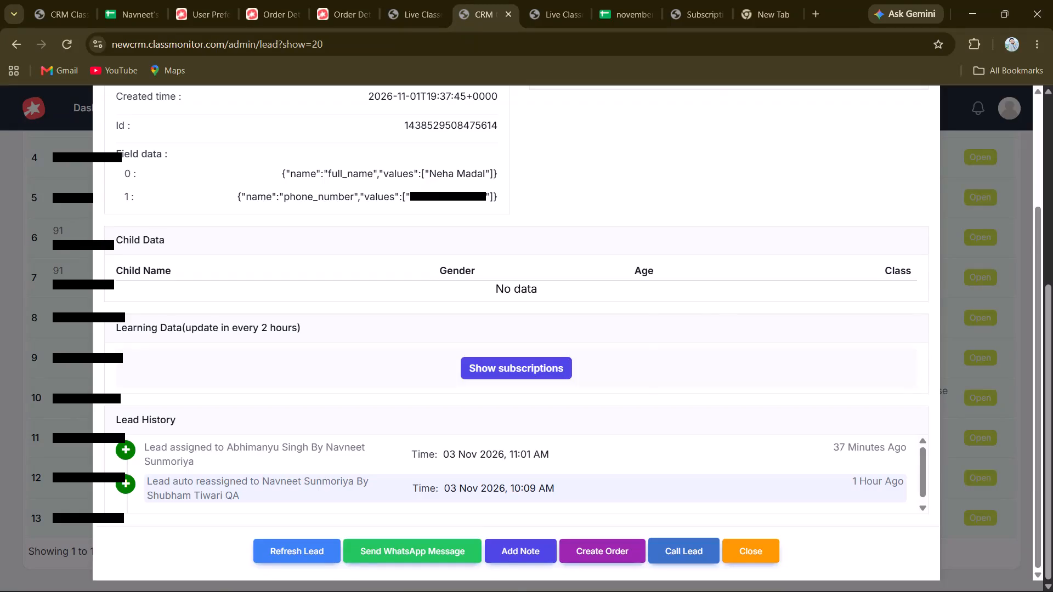
Call the open LG_Phonics_Mom lead and bring up its call logging form.
{"action": "left_click", "coordinate": [687, 555]}
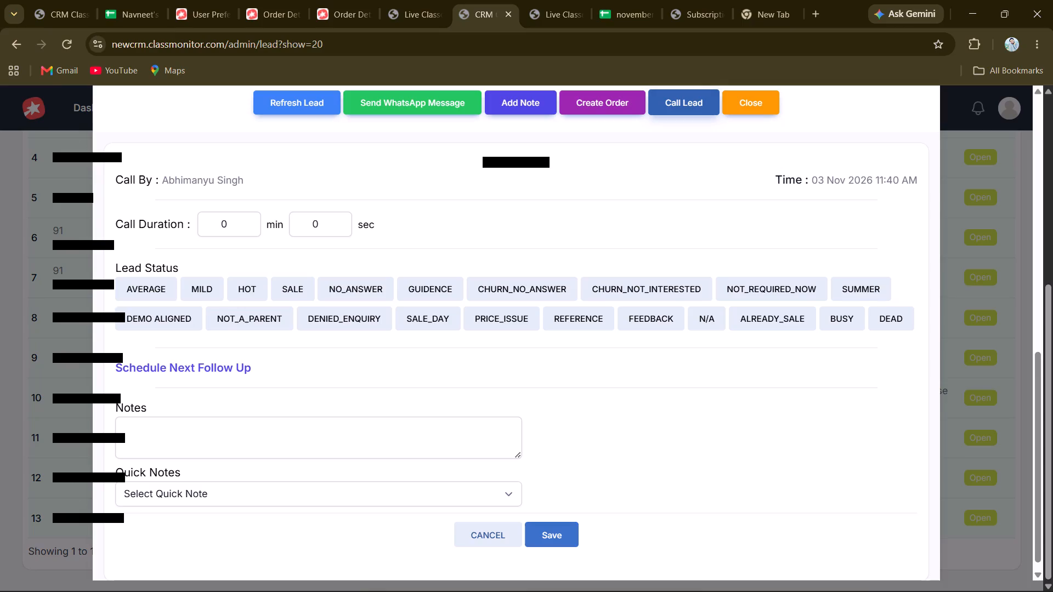
{"action": "scroll", "coordinate": [407, 265], "scroll_direction": "up", "scroll_amount": 12}
{"action": "scroll", "coordinate": [407, 265], "scroll_direction": "down", "scroll_amount": 14}
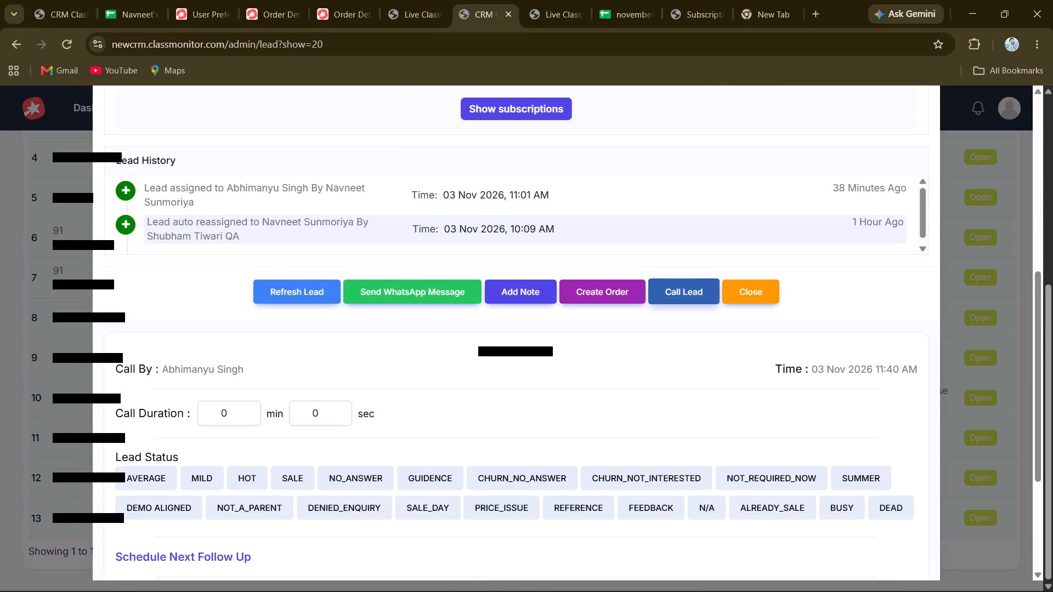
{"action": "scroll", "coordinate": [496, 265], "scroll_direction": "up", "scroll_amount": 13}
{"action": "scroll", "coordinate": [496, 265], "scroll_direction": "down", "scroll_amount": 9}
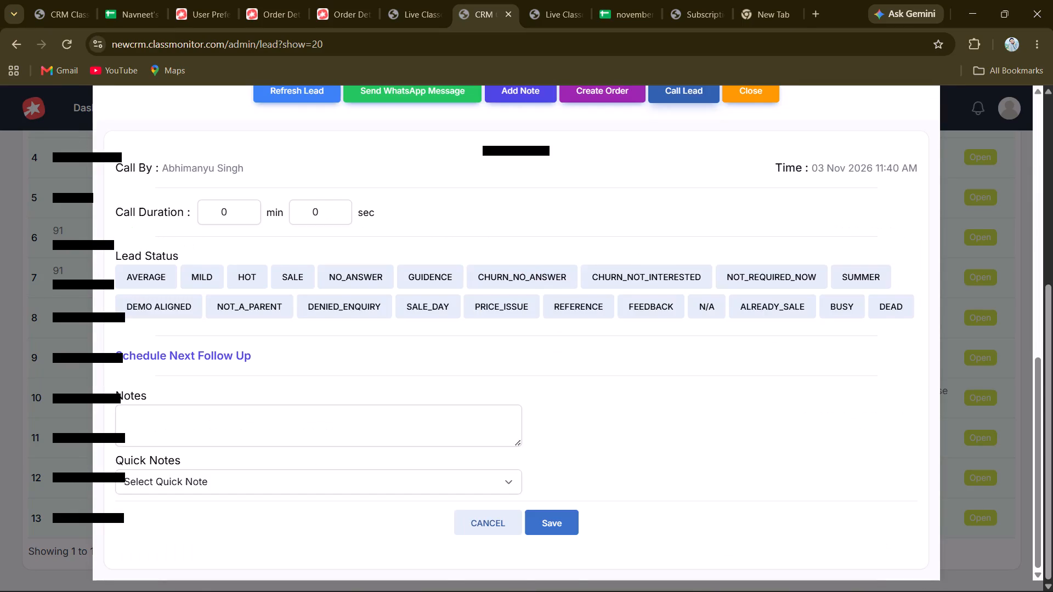
{"action": "scroll", "coordinate": [496, 265], "scroll_direction": "up", "scroll_amount": 11}
{"action": "scroll", "coordinate": [496, 265], "scroll_direction": "down", "scroll_amount": 7}
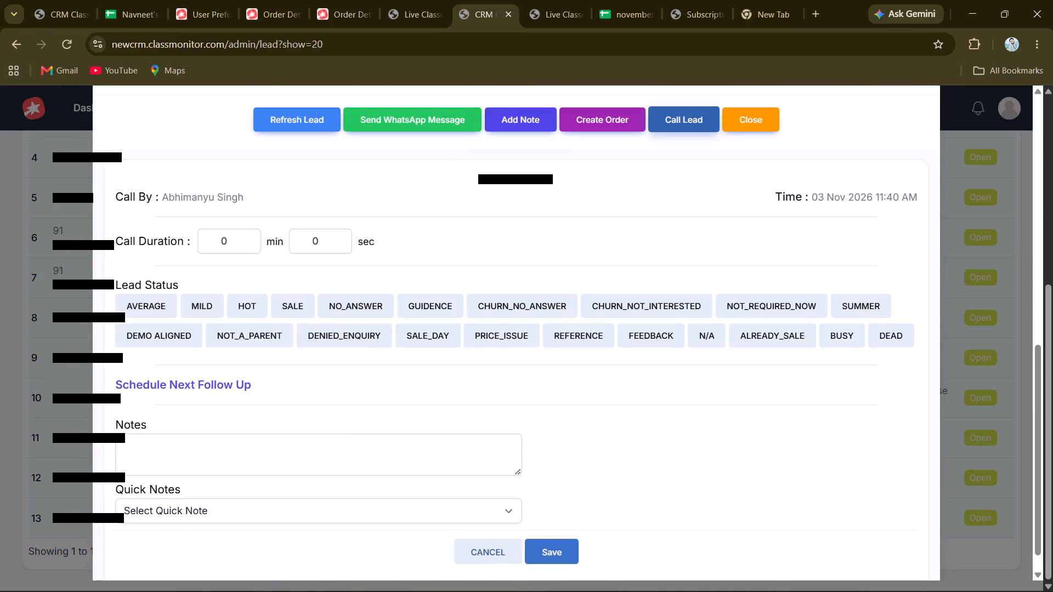
{"action": "left_click", "coordinate": [341, 283]}
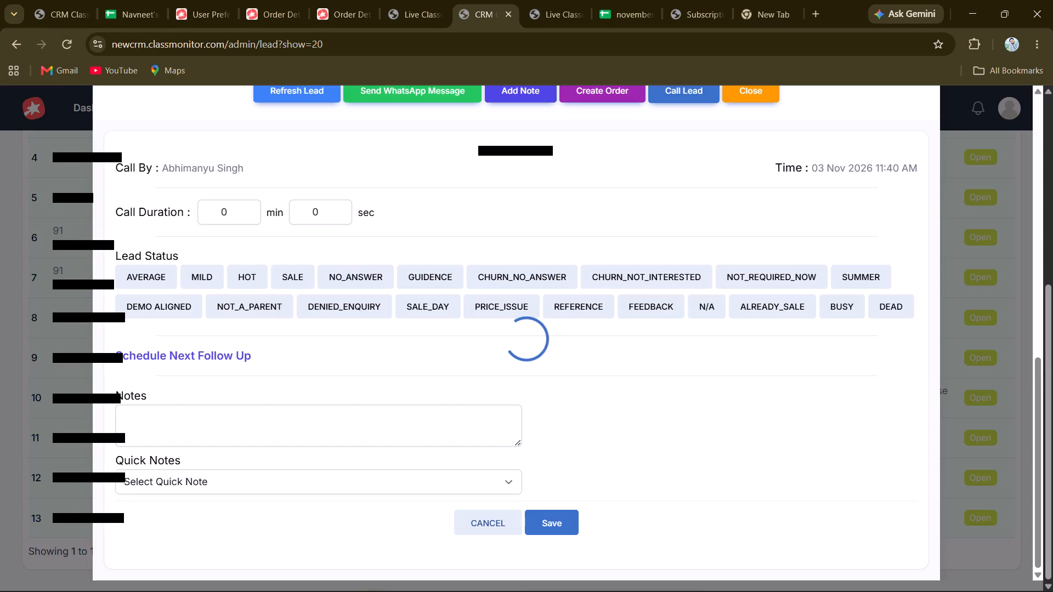
{"action": "left_click", "coordinate": [315, 448]}
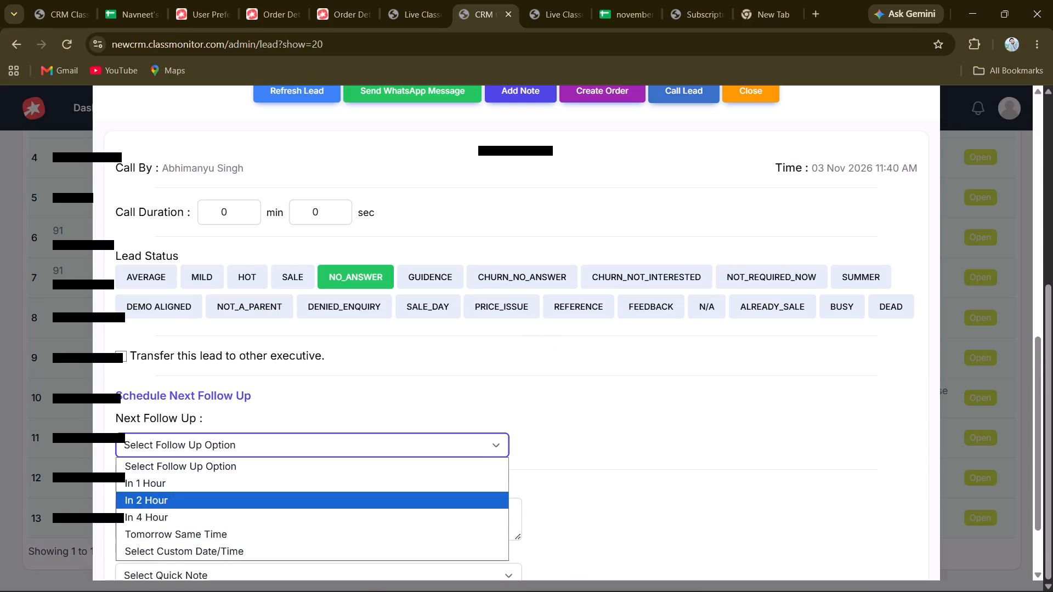
{"action": "left_click", "coordinate": [227, 515]}
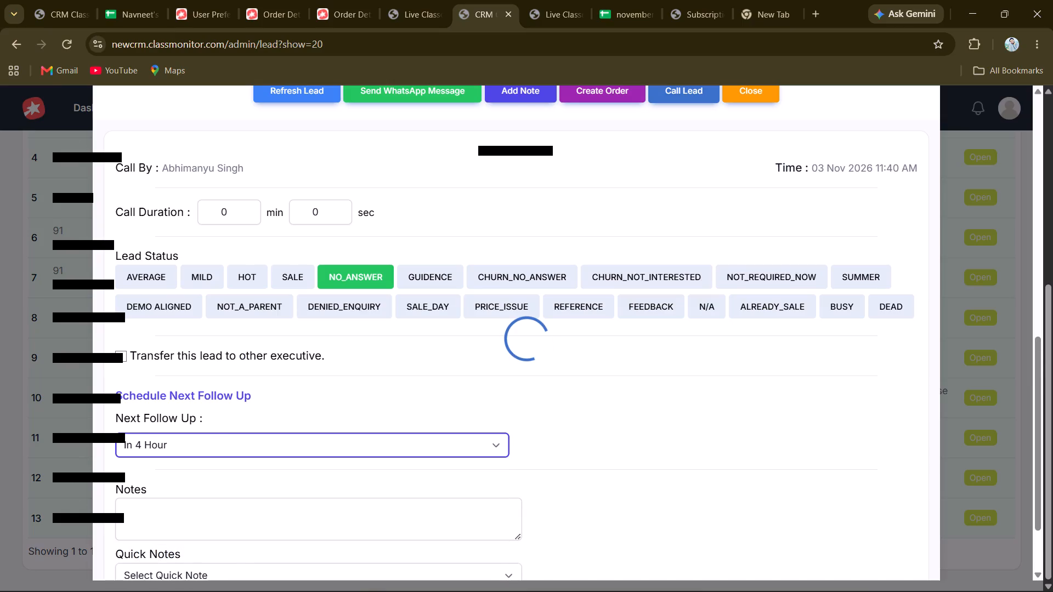
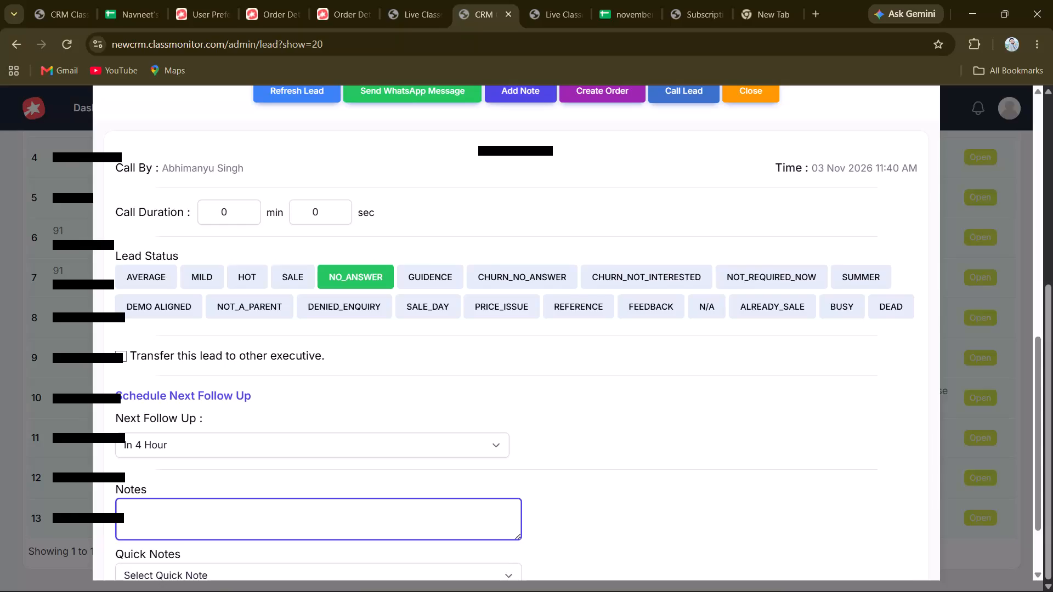
Enter the note "npc" for the LG_Phonics_Mom call, save the call log and close the lead.
{"action": "type", "text": "pc"}
{"action": "key", "text": "space"}
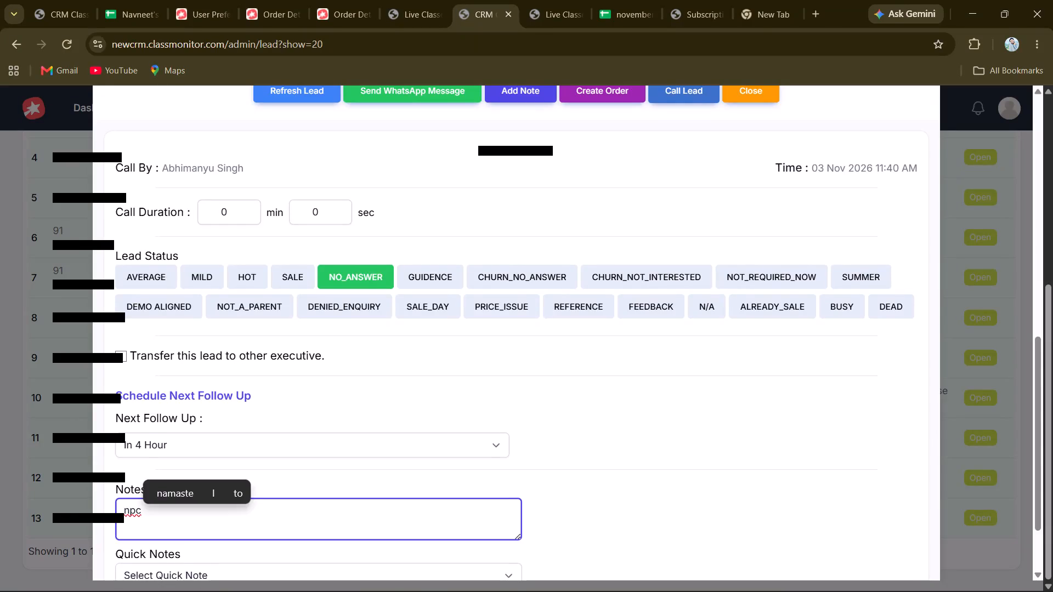
{"action": "scroll", "coordinate": [426, 462], "scroll_direction": "up", "scroll_amount": 5}
{"action": "scroll", "coordinate": [426, 462], "scroll_direction": "down", "scroll_amount": 13}
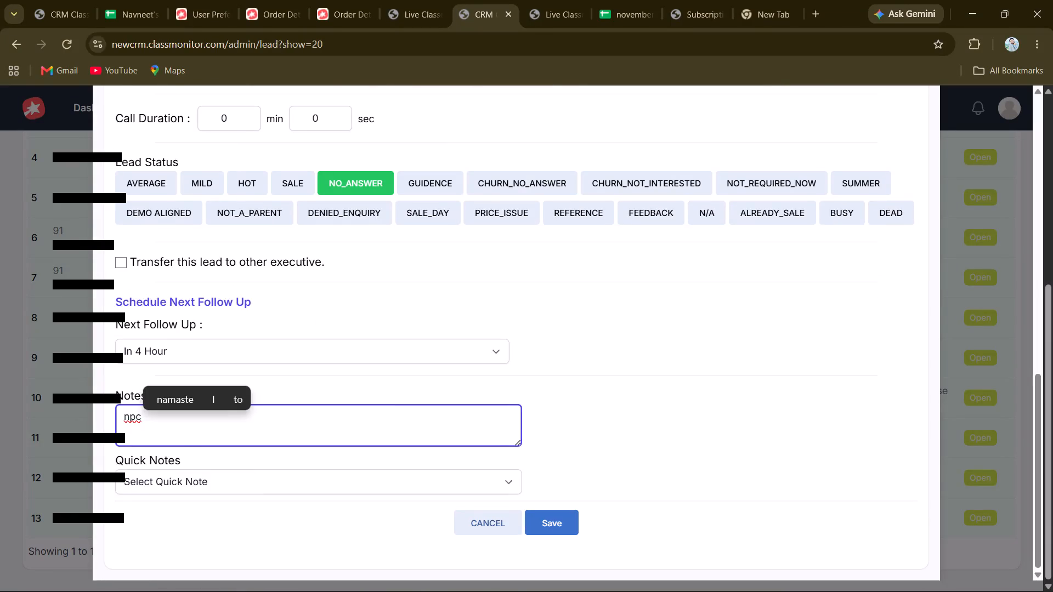
{"action": "left_click", "coordinate": [556, 514]}
{"action": "scroll", "coordinate": [514, 395], "scroll_direction": "up", "scroll_amount": 7}
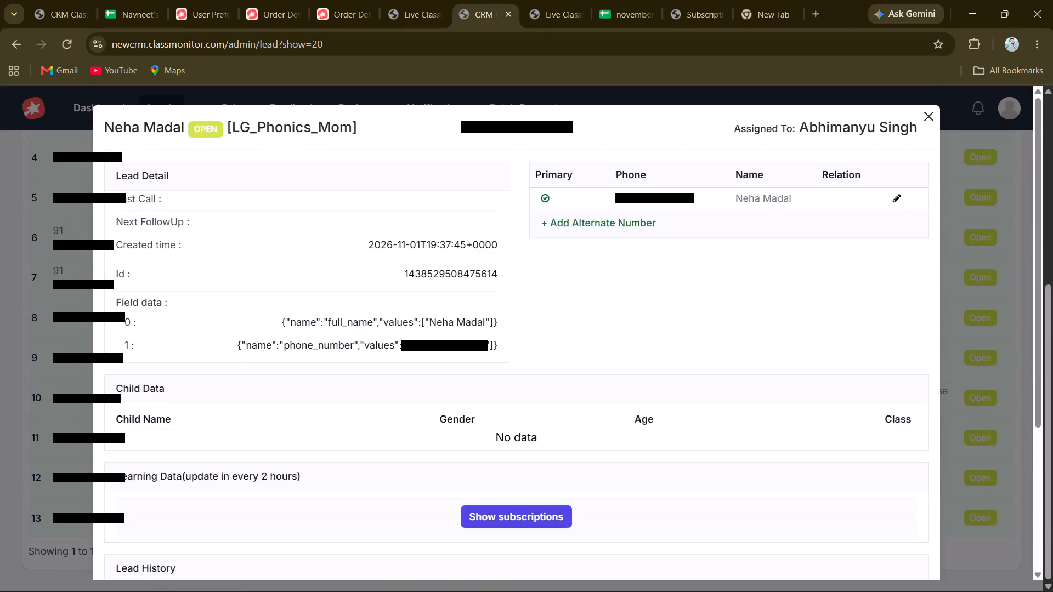
{"action": "scroll", "coordinate": [514, 395], "scroll_direction": "down", "scroll_amount": 8}
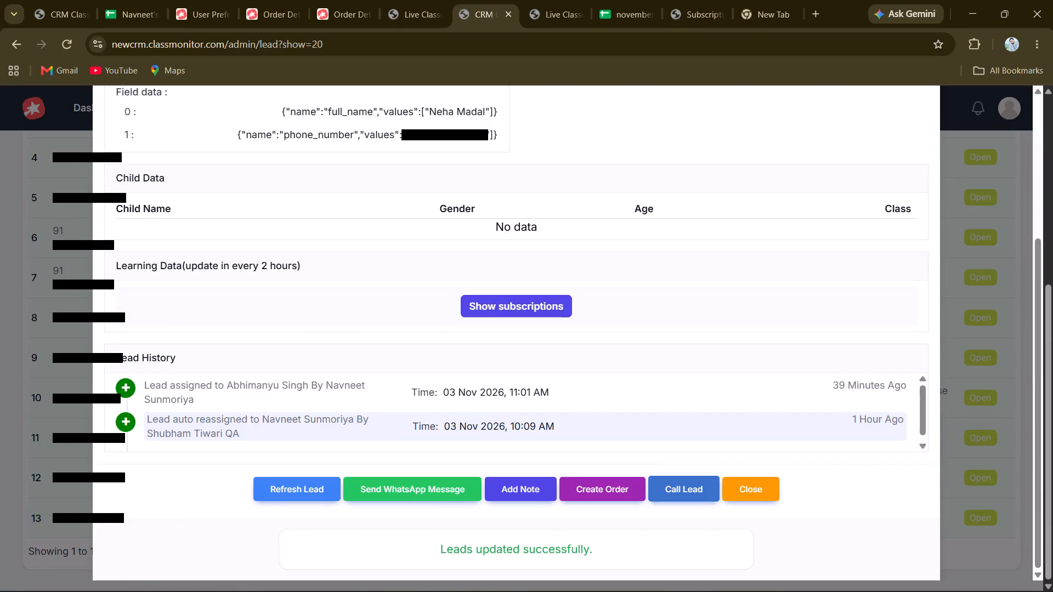
{"action": "left_click", "coordinate": [769, 488]}
{"action": "left_click", "coordinate": [755, 569]}
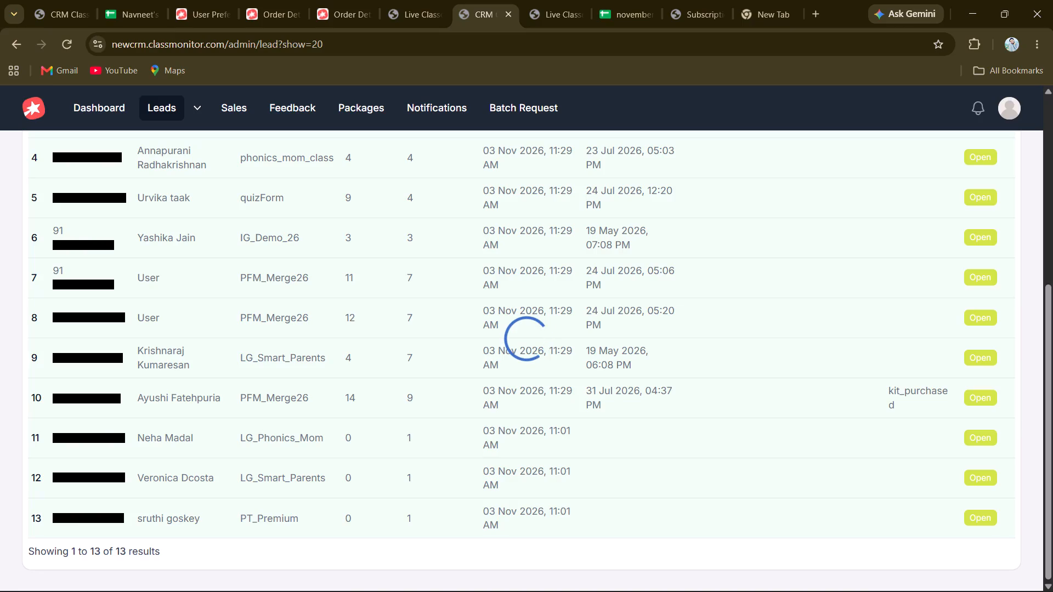
Open the LG_Smart_Parents lead assigned on 03 Nov 2026 at 11:01 AM and review its details and history.
{"action": "left_click", "coordinate": [292, 482]}
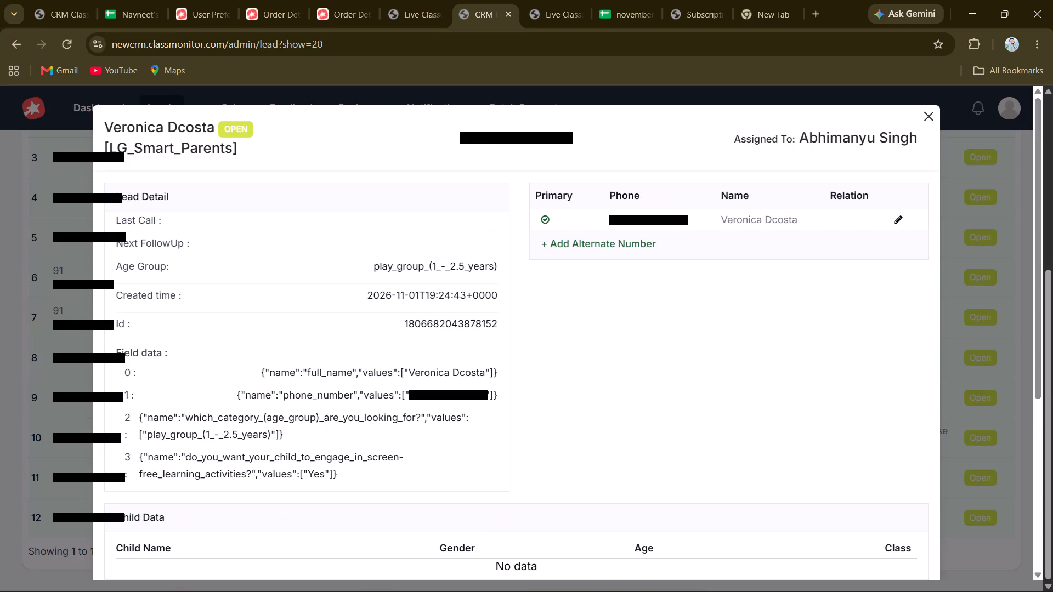
{"action": "scroll", "coordinate": [512, 425], "scroll_direction": "down", "scroll_amount": 7}
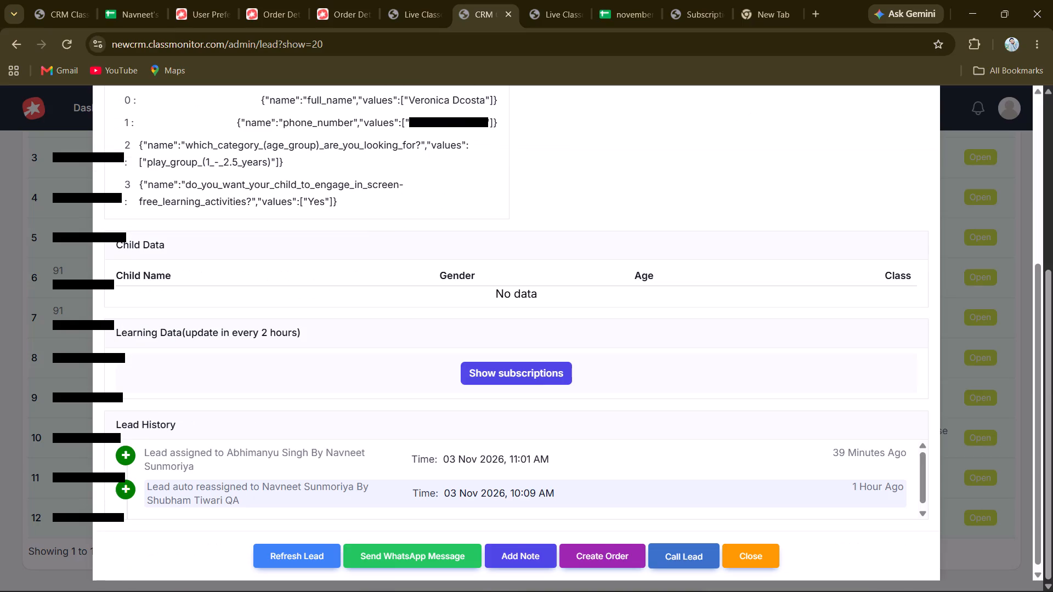
{"action": "scroll", "coordinate": [512, 425], "scroll_direction": "up", "scroll_amount": 7}
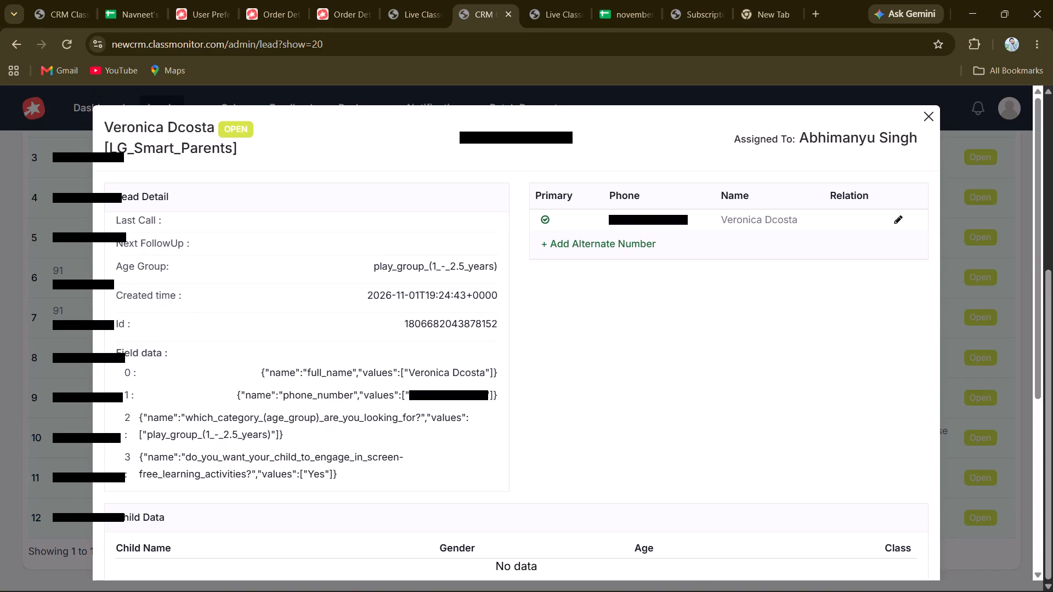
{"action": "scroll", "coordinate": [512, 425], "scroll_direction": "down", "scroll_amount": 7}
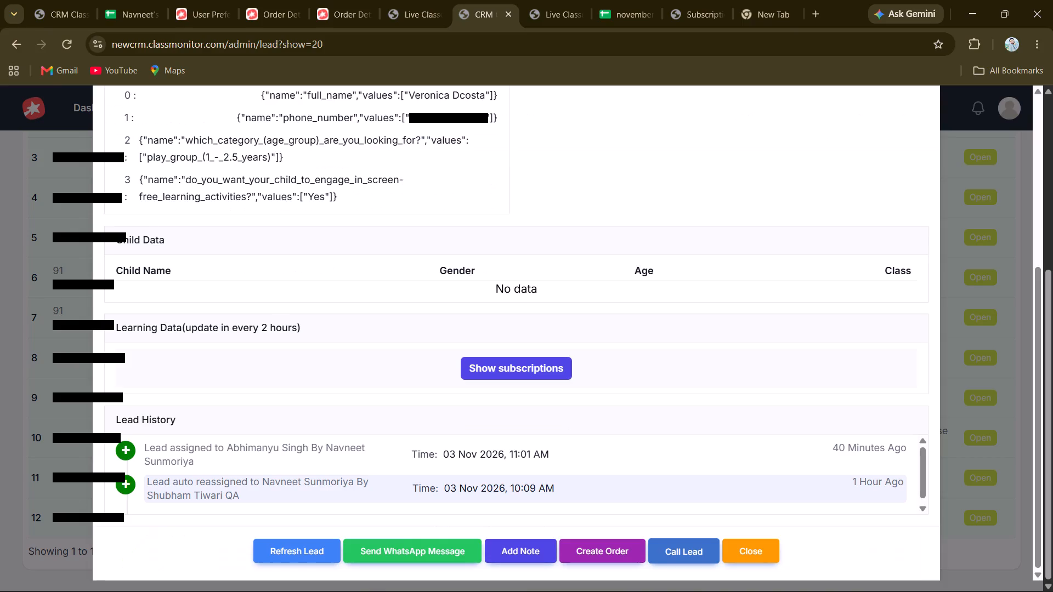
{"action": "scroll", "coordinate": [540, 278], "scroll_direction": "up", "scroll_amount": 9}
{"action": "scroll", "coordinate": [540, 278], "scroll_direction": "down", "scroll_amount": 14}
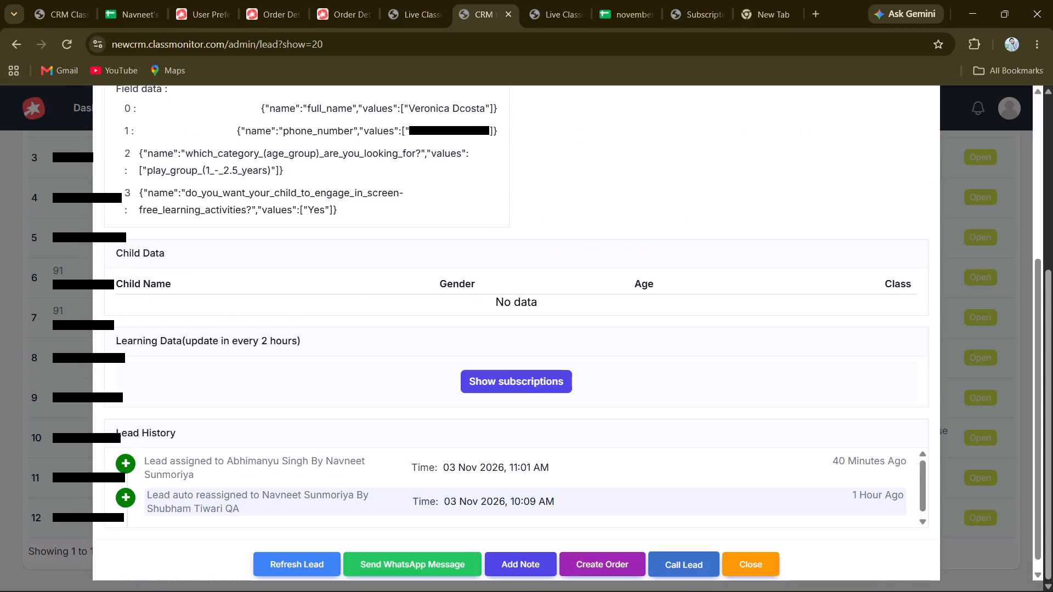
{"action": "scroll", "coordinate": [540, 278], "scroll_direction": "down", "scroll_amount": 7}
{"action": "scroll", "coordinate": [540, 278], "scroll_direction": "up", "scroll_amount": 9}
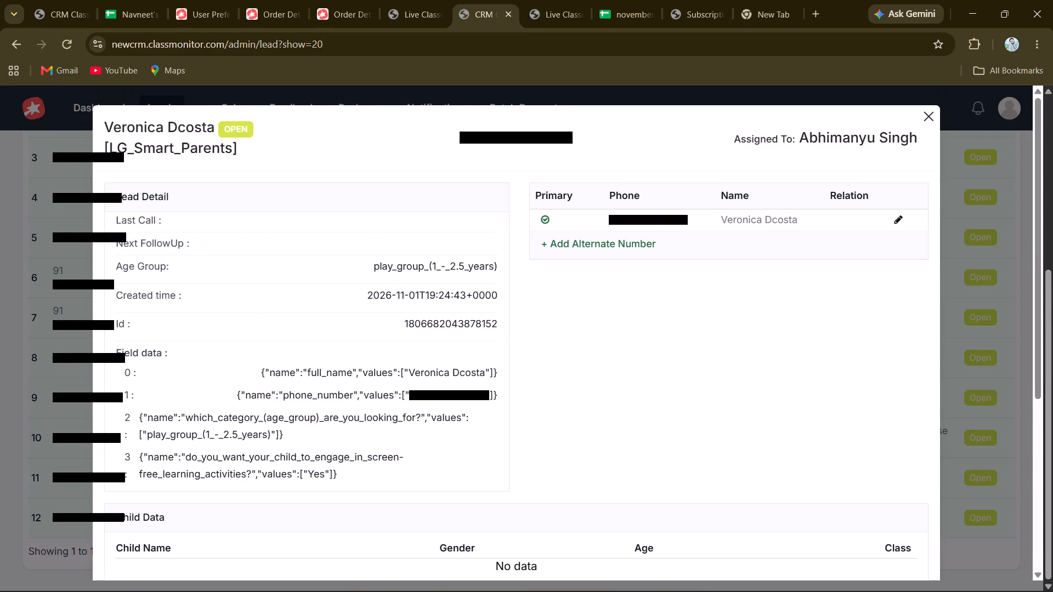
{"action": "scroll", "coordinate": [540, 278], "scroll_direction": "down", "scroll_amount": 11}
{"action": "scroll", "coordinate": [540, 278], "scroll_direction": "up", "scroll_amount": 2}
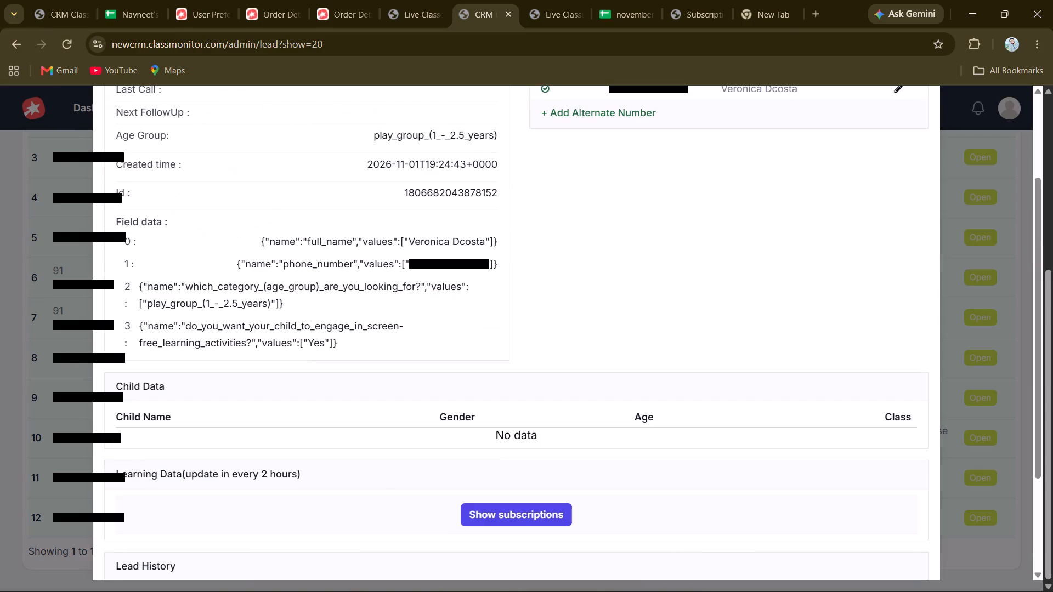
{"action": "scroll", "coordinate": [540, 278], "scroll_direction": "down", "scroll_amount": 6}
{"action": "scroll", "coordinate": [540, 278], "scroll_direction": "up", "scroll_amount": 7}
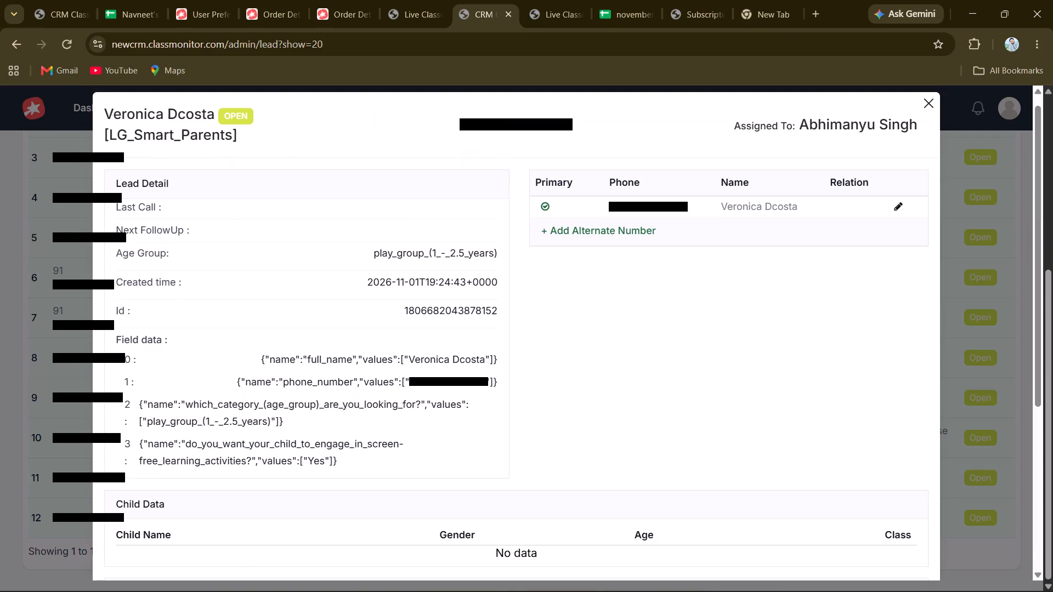
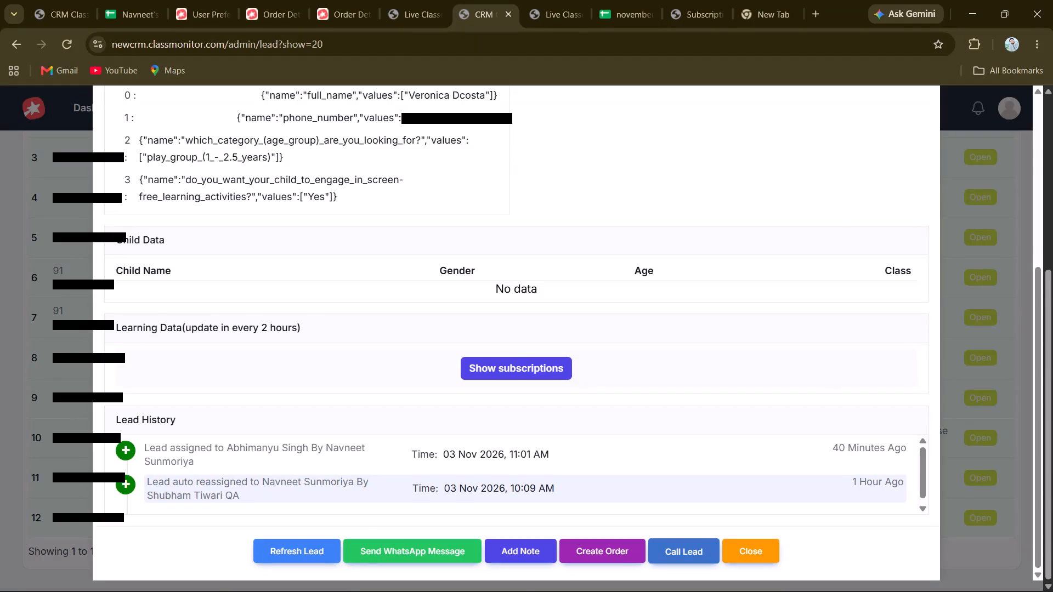
Call the LG_Smart_Parents lead, set its status to NO_ANSWER and schedule the next follow-up in 4 hours.
{"action": "left_click", "coordinate": [688, 550]}
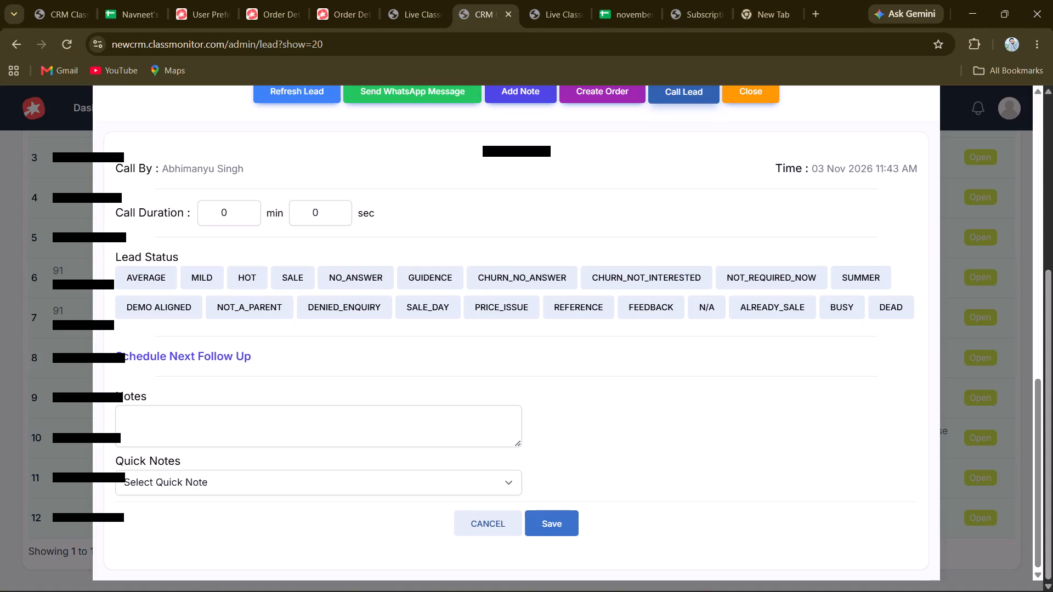
{"action": "scroll", "coordinate": [558, 352], "scroll_direction": "up", "scroll_amount": 9}
{"action": "scroll", "coordinate": [558, 352], "scroll_direction": "down", "scroll_amount": 5}
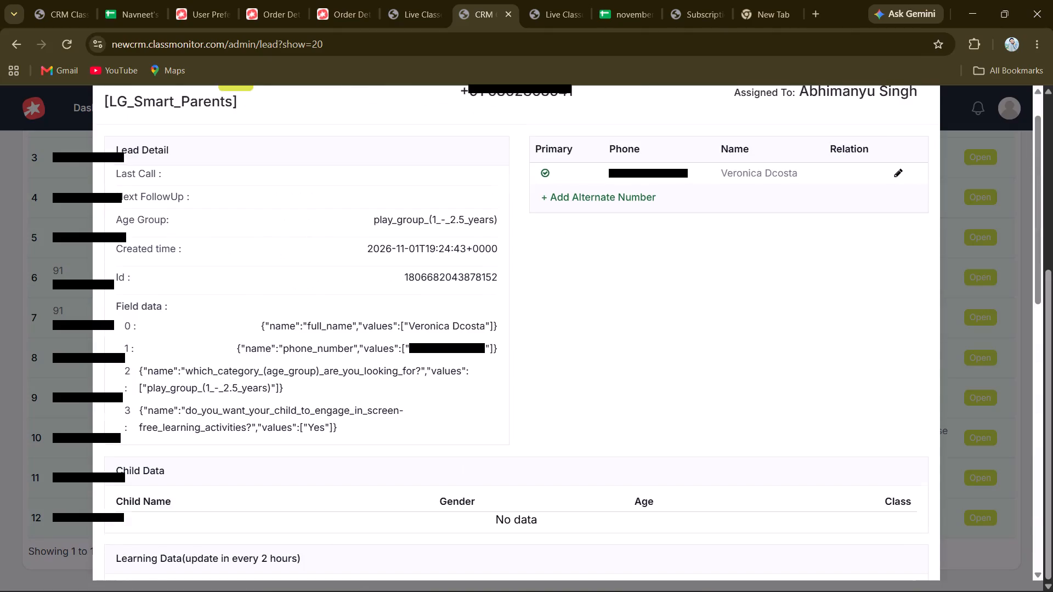
{"action": "scroll", "coordinate": [558, 352], "scroll_direction": "down", "scroll_amount": 8}
{"action": "left_click", "coordinate": [343, 278]}
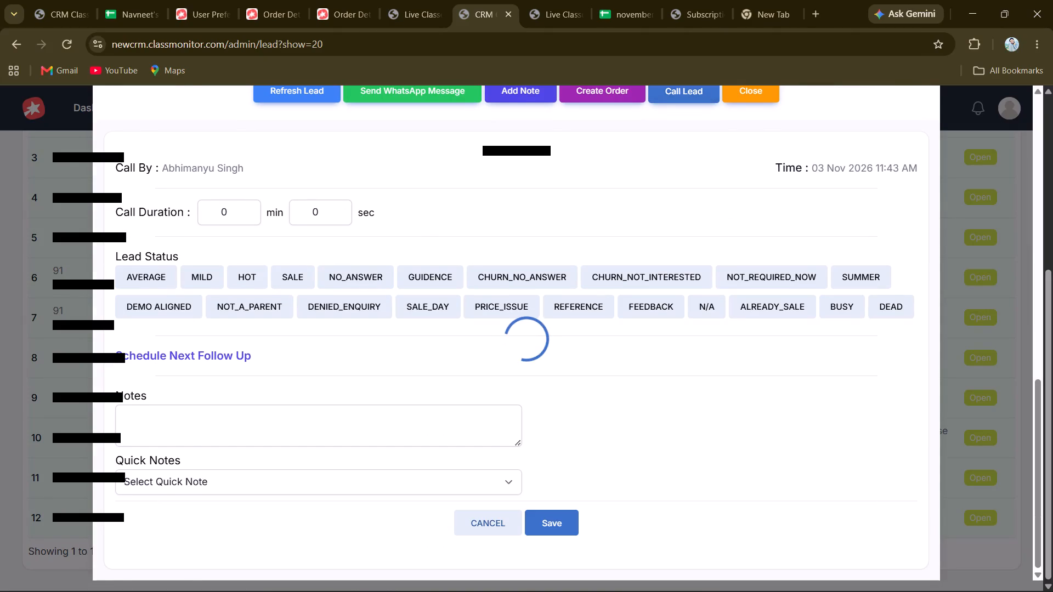
{"action": "left_click", "coordinate": [321, 444]}
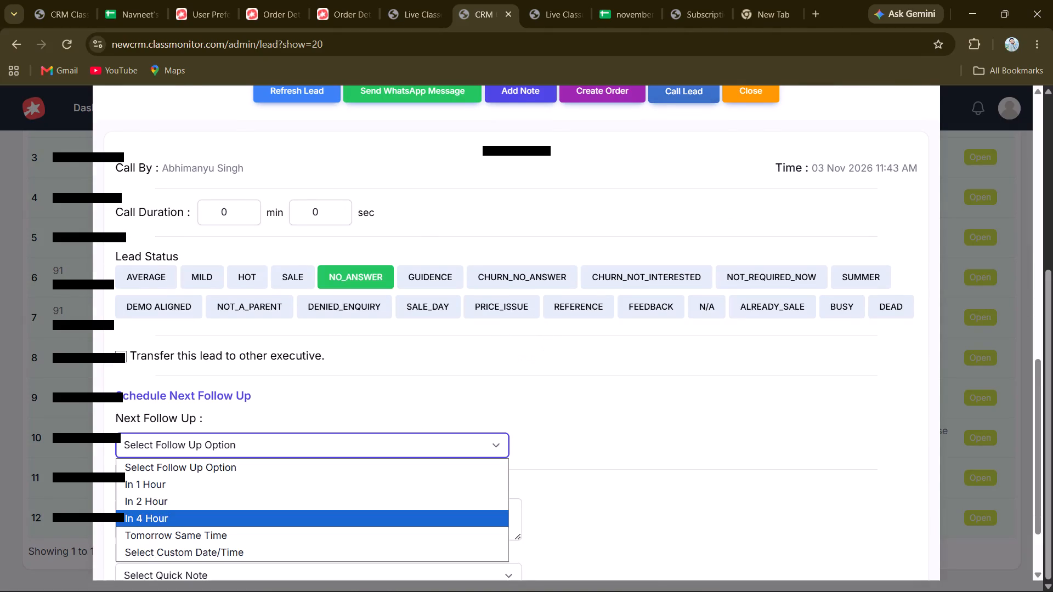
{"action": "left_click", "coordinate": [216, 526]}
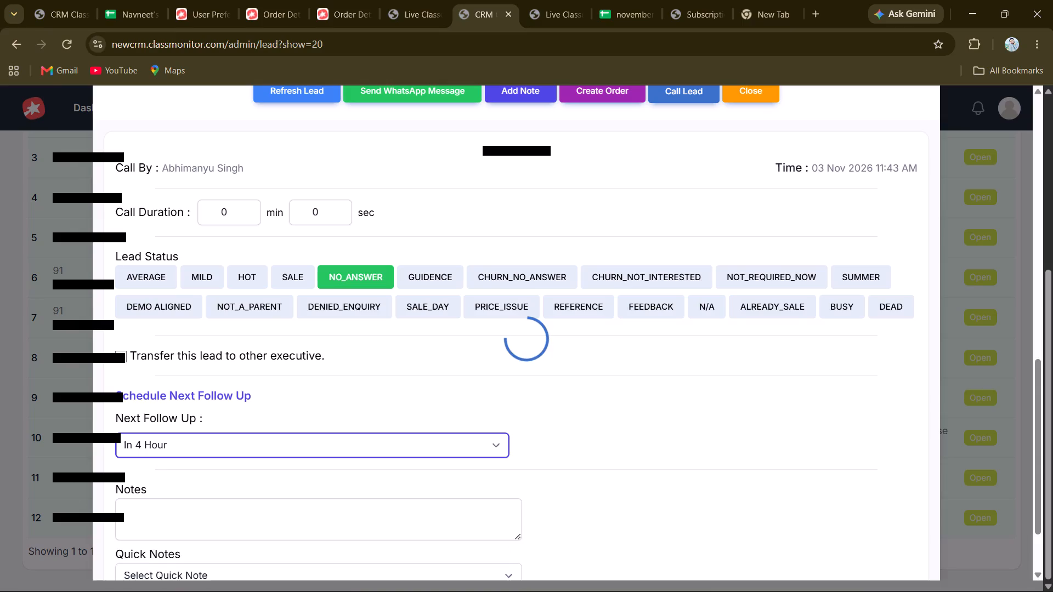
Enter the note "npc" for the LG_Smart_Parents call, save the call log and close the lead.
{"action": "left_click", "coordinate": [216, 526]}
{"action": "type", "text": "npc"}
{"action": "key", "text": "space"}
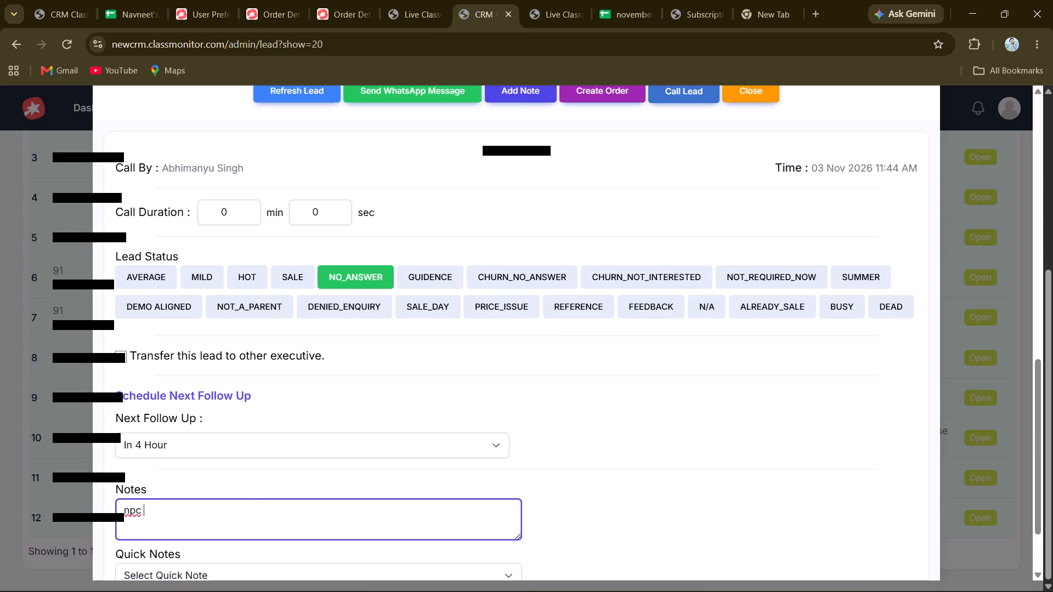
{"action": "scroll", "coordinate": [330, 528], "scroll_direction": "down", "scroll_amount": 6}
{"action": "left_click", "coordinate": [559, 527]}
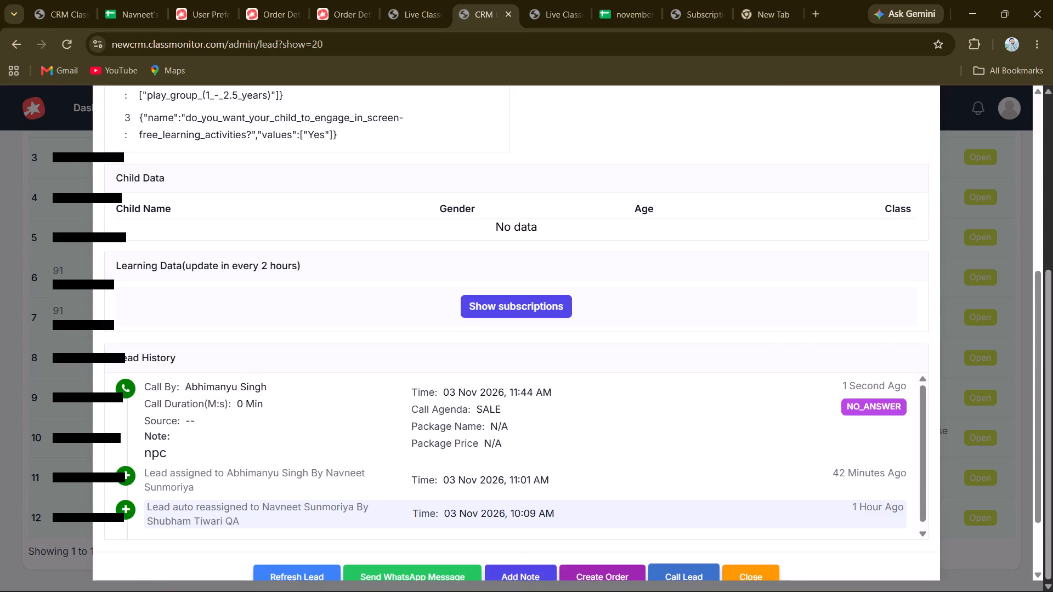
{"action": "left_click", "coordinate": [750, 573]}
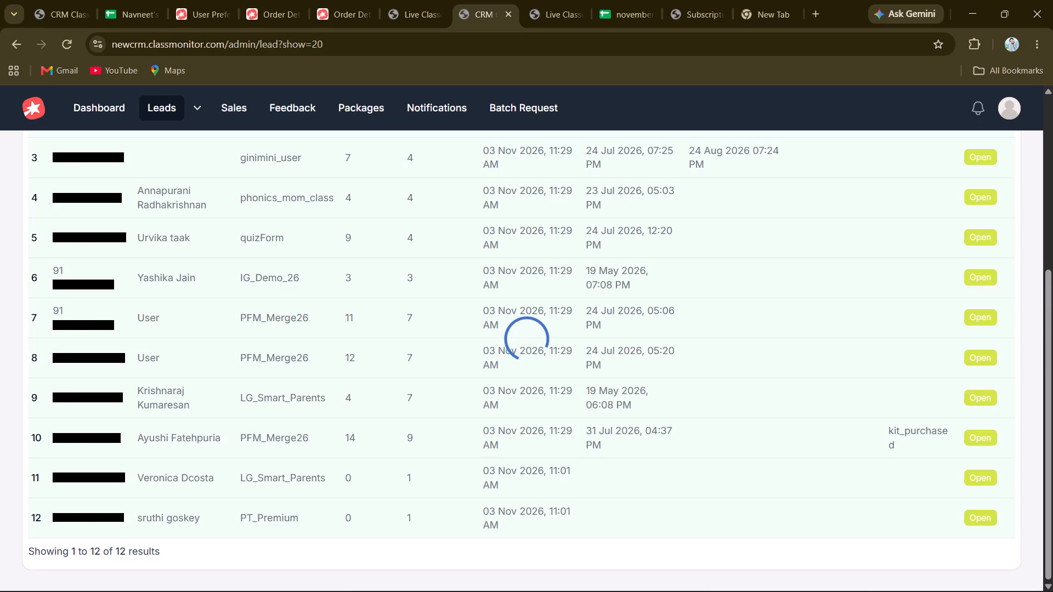
Open the PT_Premium lead assigned on 03 Nov 2026 at 11:01 AM and review its details.
{"action": "left_click", "coordinate": [276, 522]}
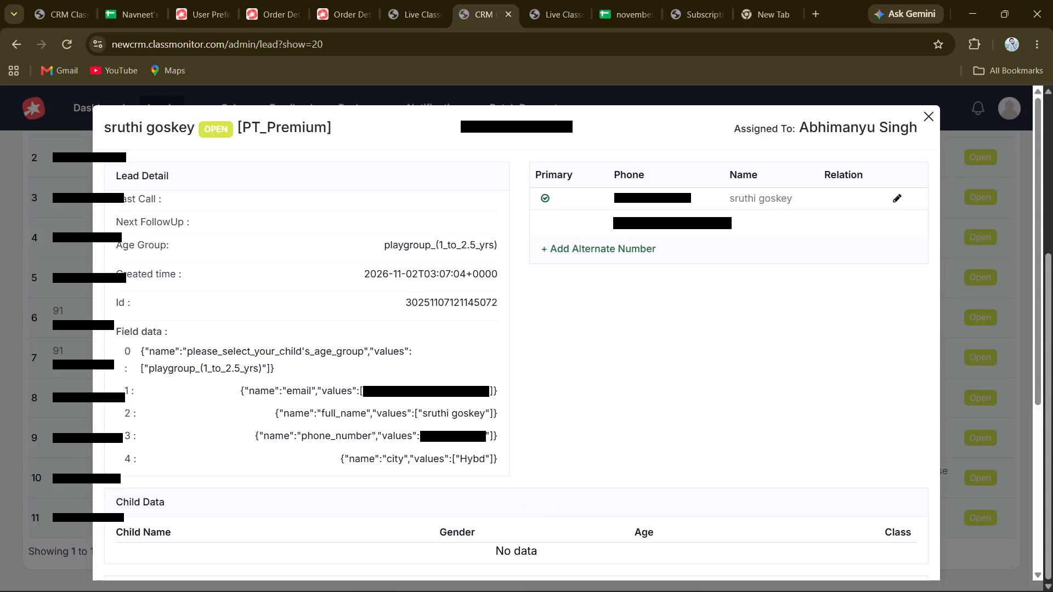
{"action": "scroll", "coordinate": [485, 443], "scroll_direction": "down", "scroll_amount": 14}
{"action": "scroll", "coordinate": [485, 443], "scroll_direction": "up", "scroll_amount": 10}
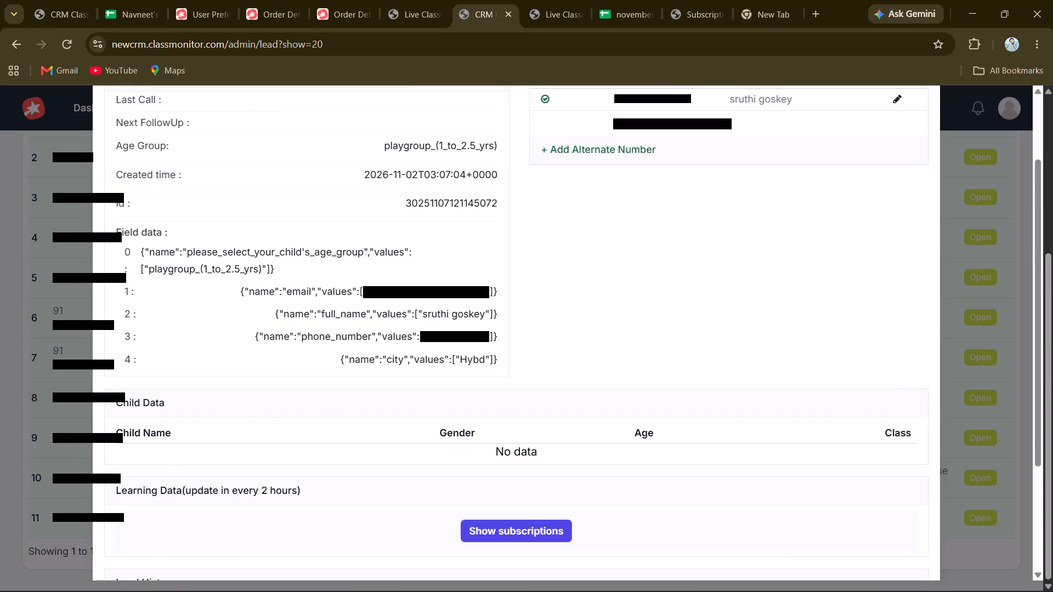
{"action": "scroll", "coordinate": [485, 443], "scroll_direction": "up", "scroll_amount": 1}
{"action": "scroll", "coordinate": [485, 443], "scroll_direction": "down", "scroll_amount": 7}
{"action": "scroll", "coordinate": [485, 443], "scroll_direction": "up", "scroll_amount": 5}
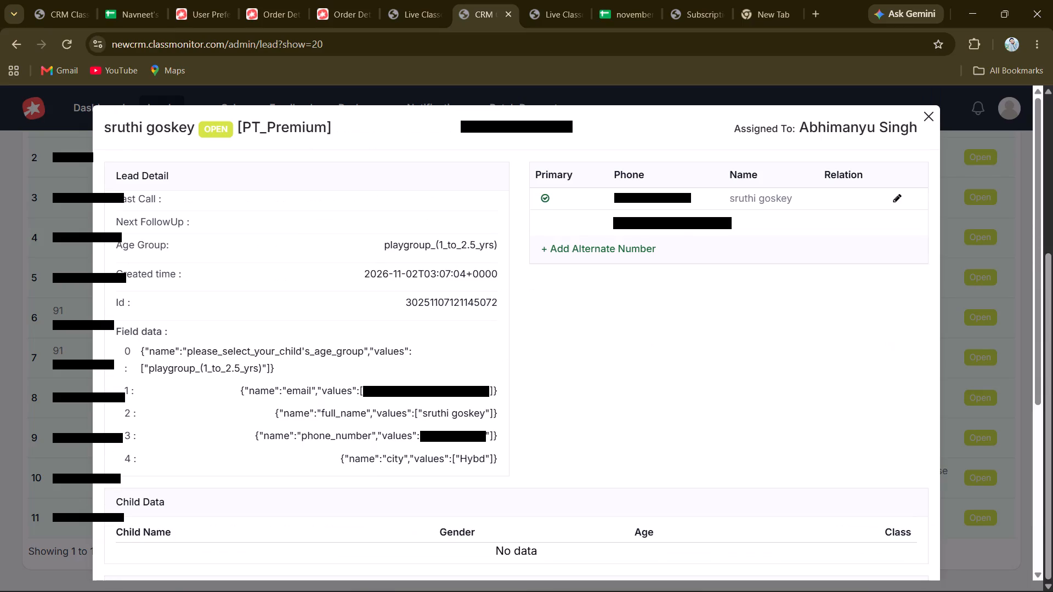
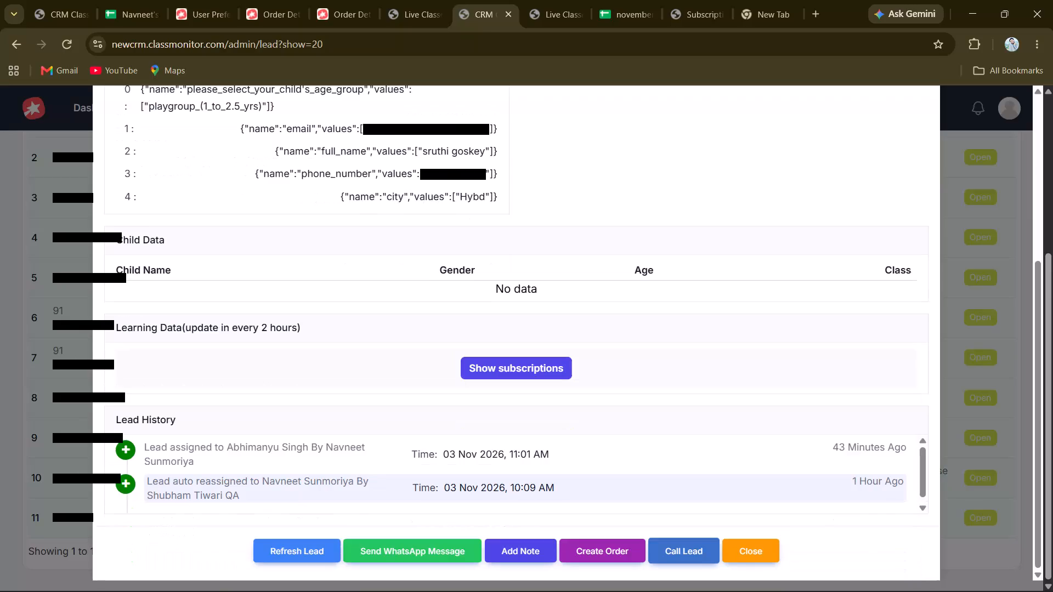
Call the PT_Premium lead, set its status to NOT_REQUIRED_NOW and enter a call duration of 57 seconds.
{"action": "left_click", "coordinate": [661, 548]}
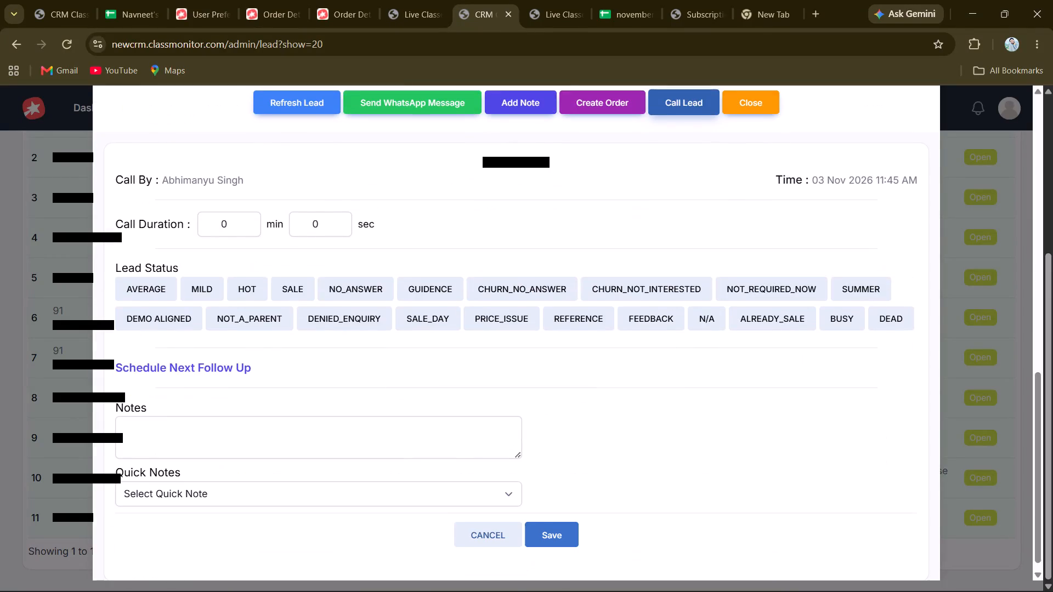
{"action": "scroll", "coordinate": [523, 358], "scroll_direction": "up", "scroll_amount": 11}
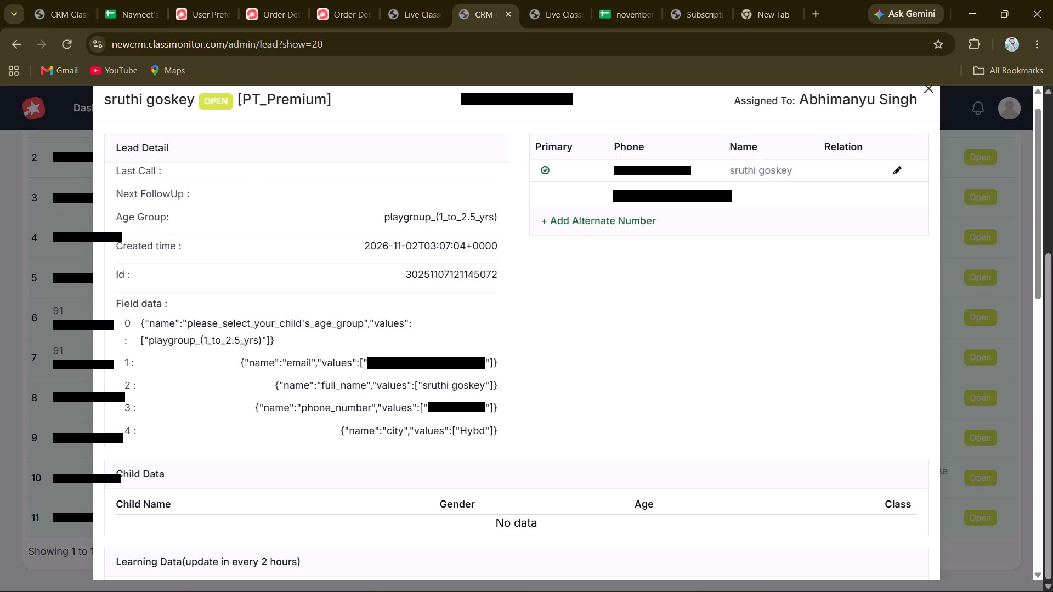
{"action": "scroll", "coordinate": [523, 358], "scroll_direction": "down", "scroll_amount": 3}
{"action": "scroll", "coordinate": [523, 358], "scroll_direction": "up", "scroll_amount": 6}
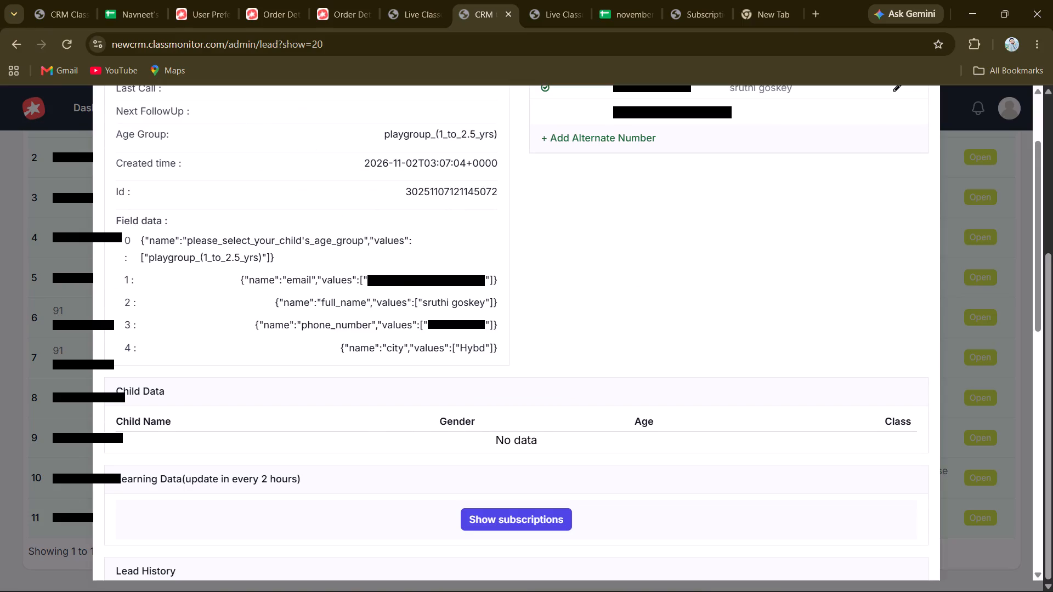
{"action": "scroll", "coordinate": [523, 358], "scroll_direction": "down", "scroll_amount": 9}
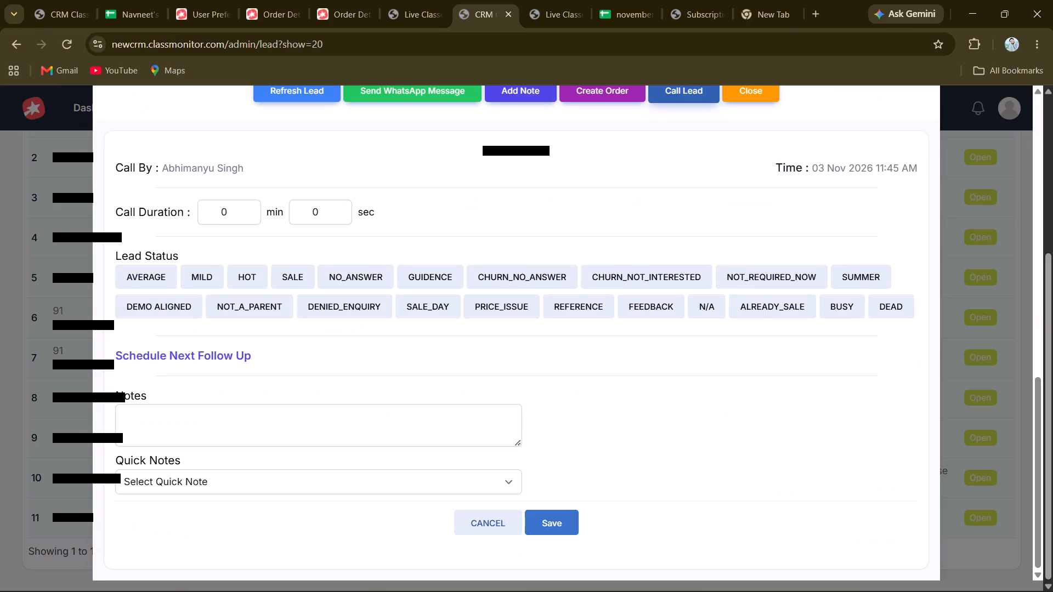
{"action": "scroll", "coordinate": [536, 320], "scroll_direction": "up", "scroll_amount": 12}
{"action": "scroll", "coordinate": [536, 320], "scroll_direction": "down", "scroll_amount": 15}
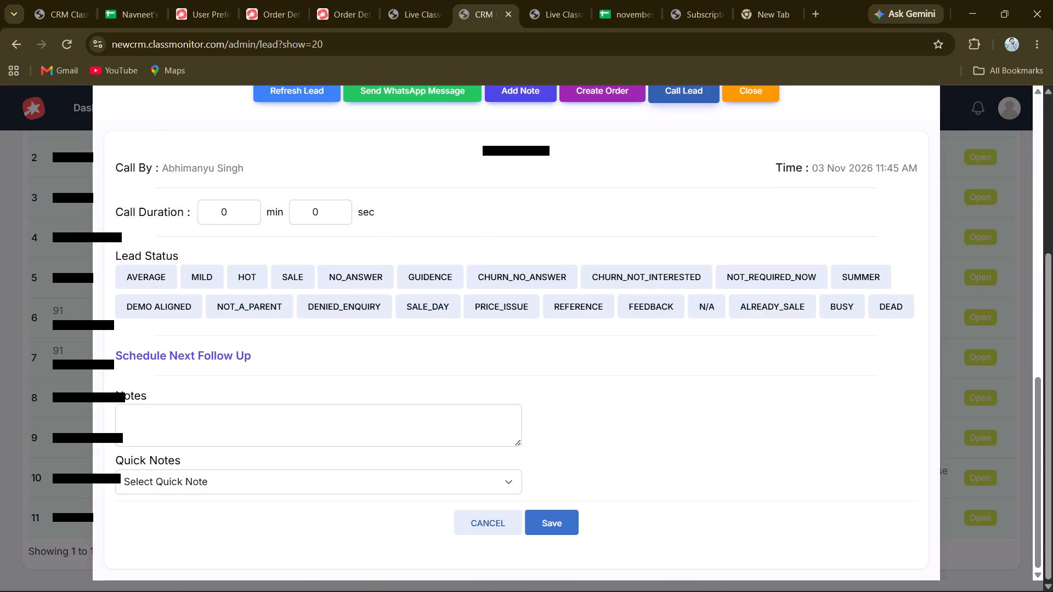
{"action": "left_click", "coordinate": [749, 270]}
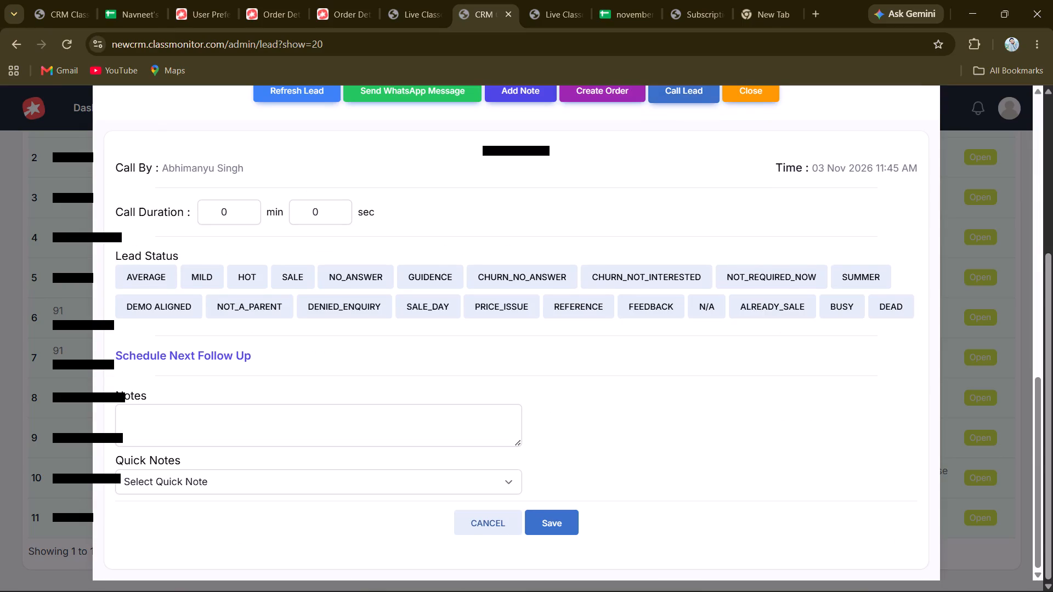
{"action": "left_click", "coordinate": [322, 217]}
{"action": "key", "text": "BackSpace"}
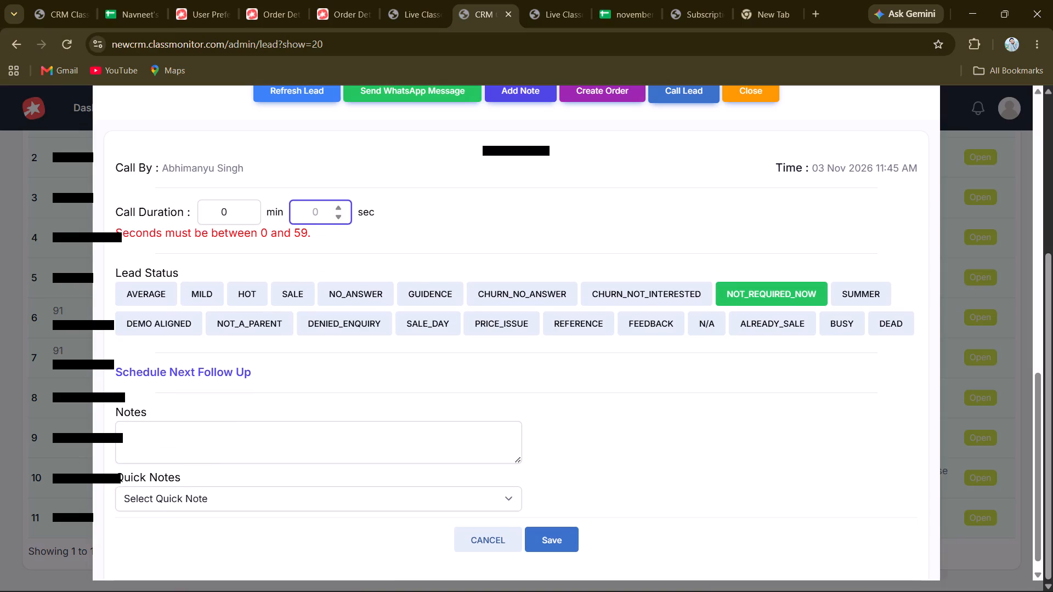
{"action": "type", "text": "57"}
Enter the note "not looking now" for the PT_Premium call and save the call log.
{"action": "left_click", "coordinate": [313, 415]}
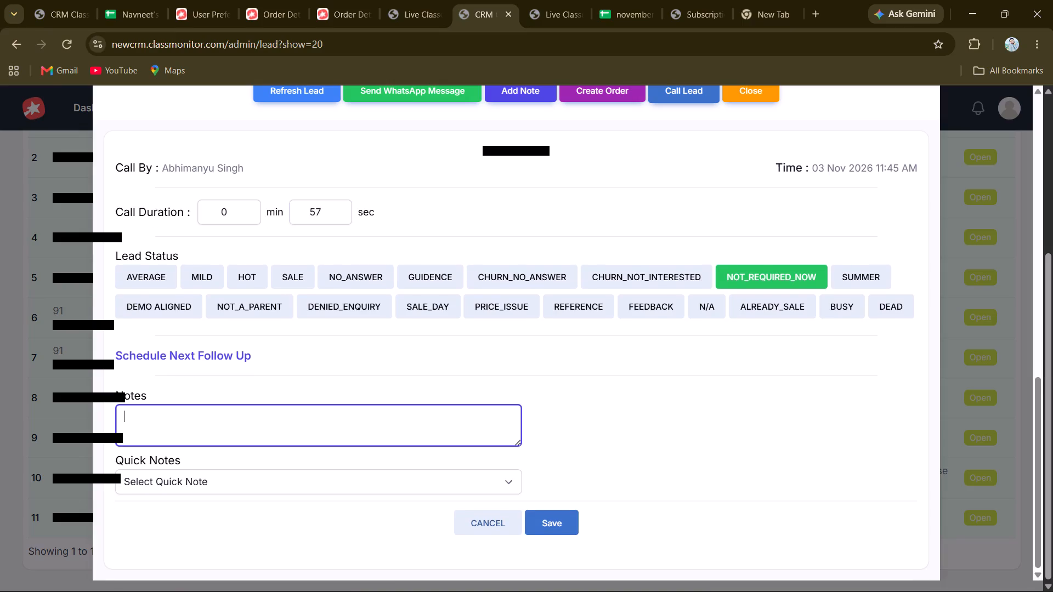
{"action": "type", "text": "not"}
{"action": "key", "text": "space"}
{"action": "type", "text": "looking now"}
{"action": "key", "text": "space"}
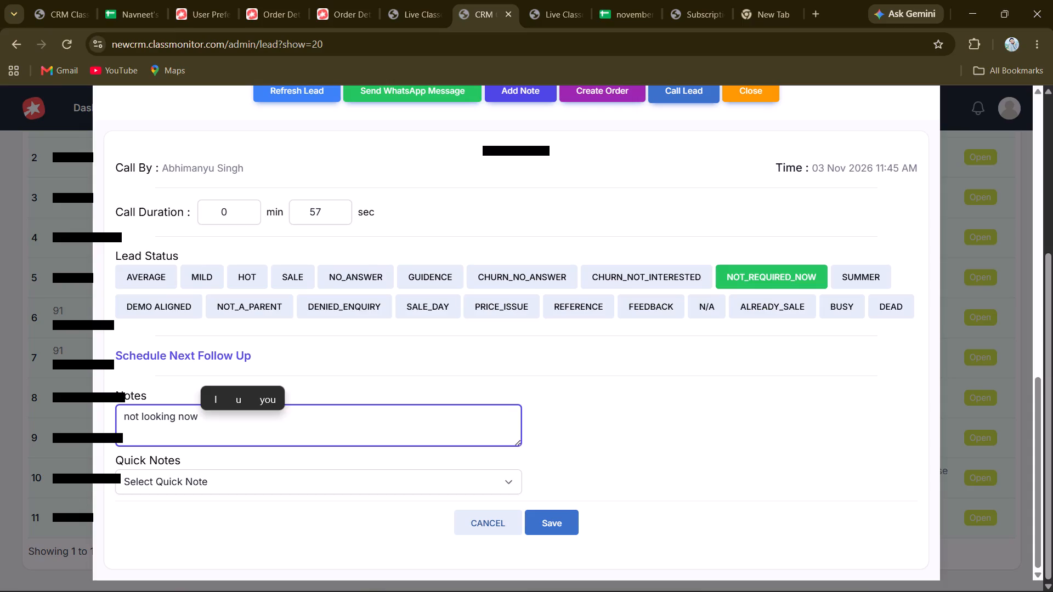
{"action": "left_click", "coordinate": [552, 521]}
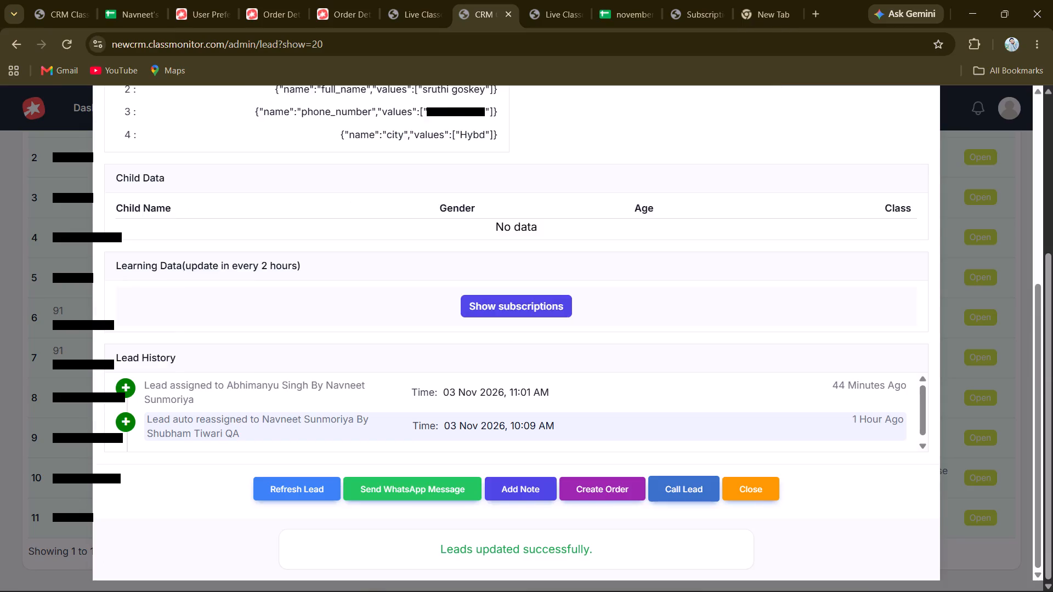
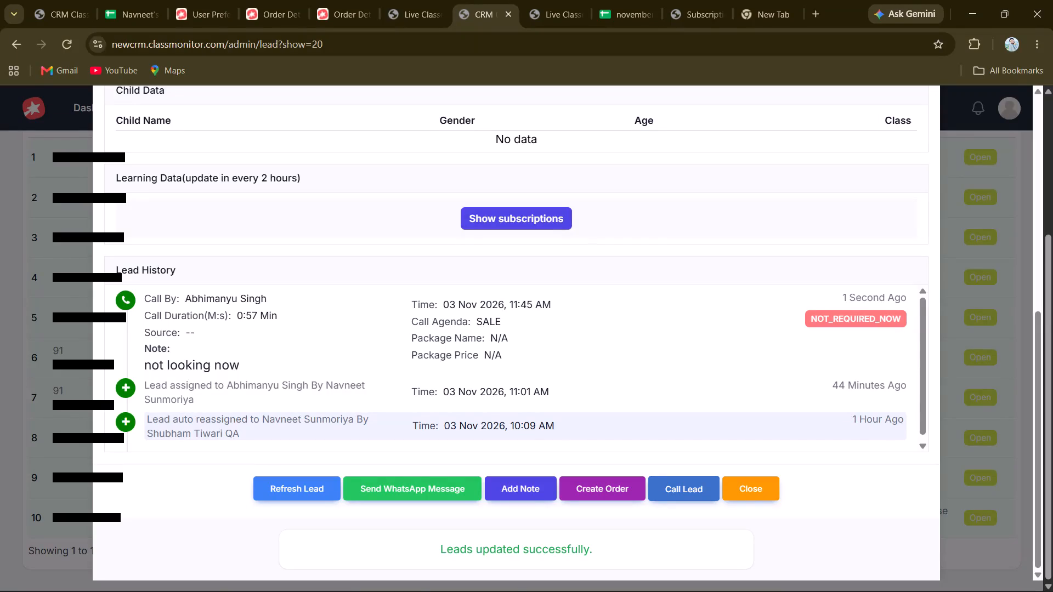
Close the PT_Premium lead's details and return to the start of the assigned leads list.
{"action": "left_click", "coordinate": [746, 486]}
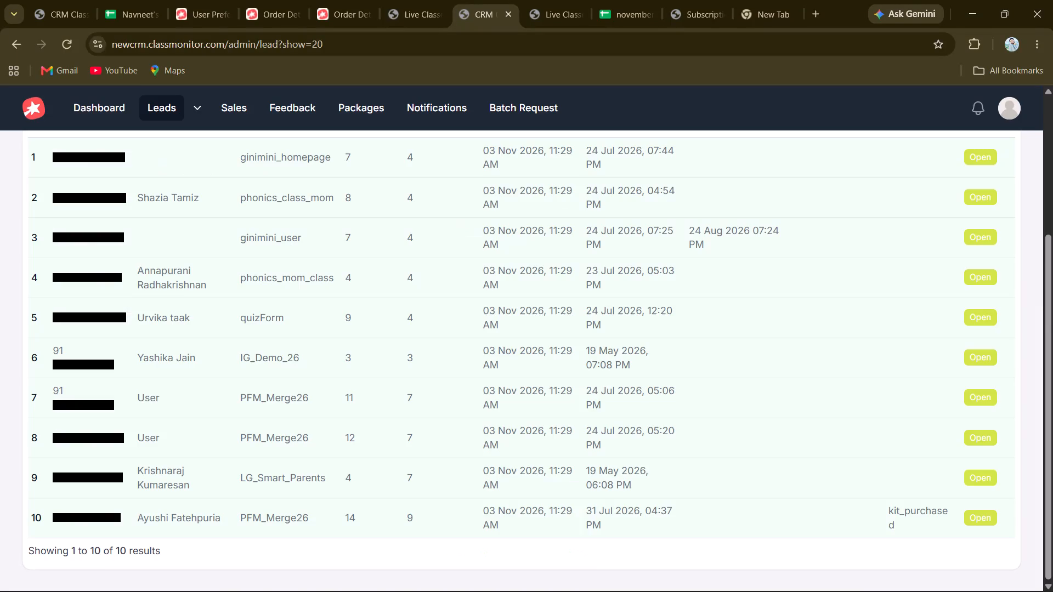
{"action": "scroll", "coordinate": [458, 402], "scroll_direction": "up", "scroll_amount": 7}
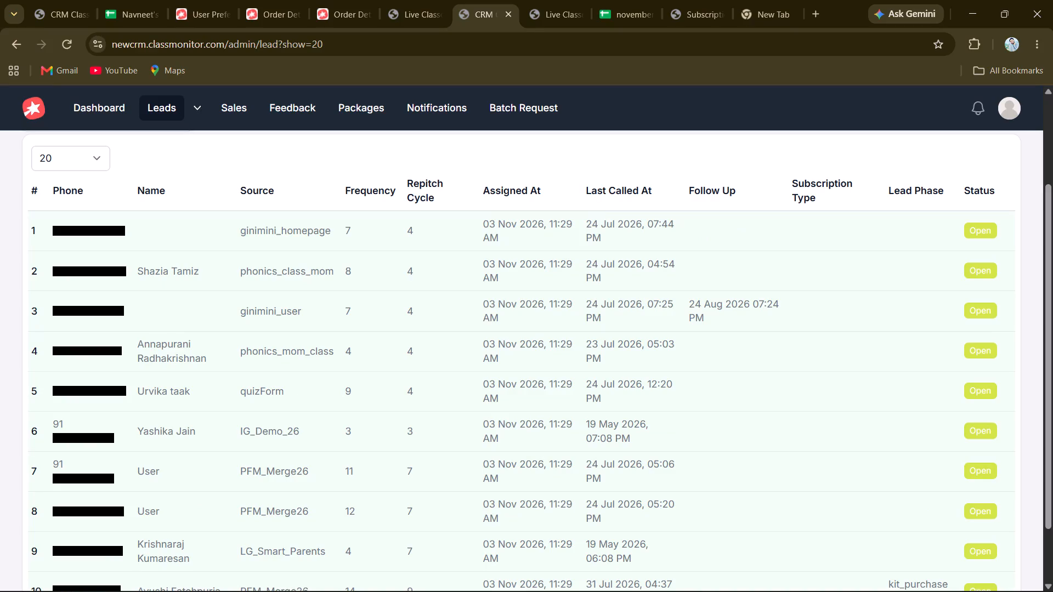
Lock the computer.
{"action": "key", "text": "super+l"}
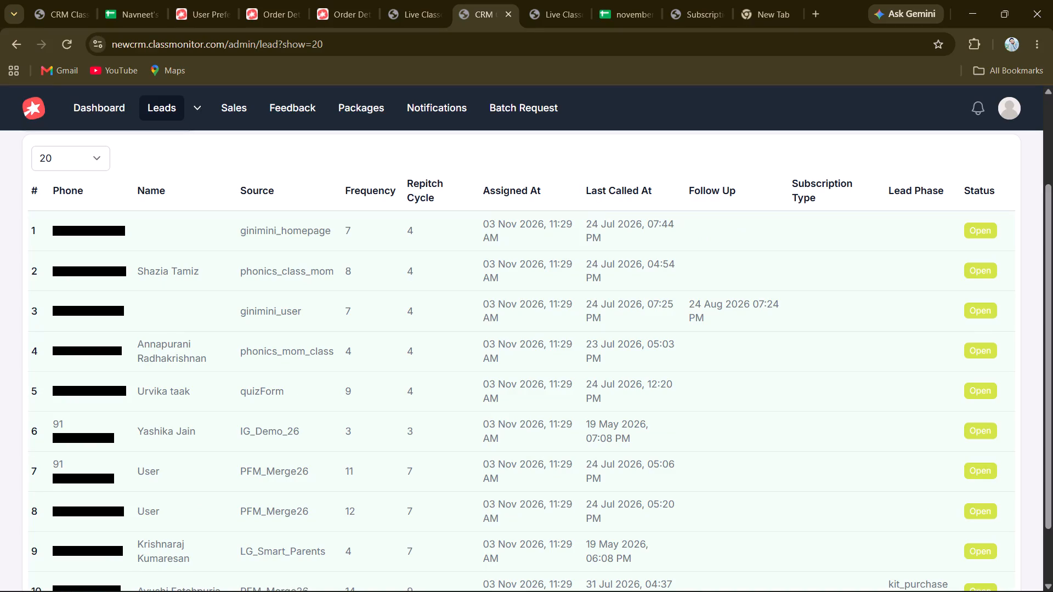
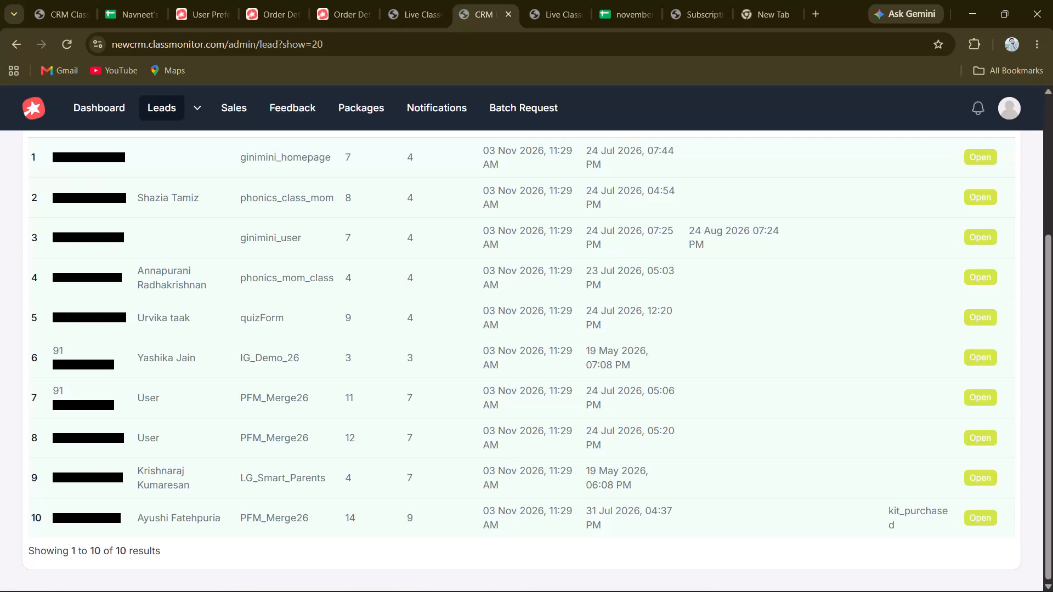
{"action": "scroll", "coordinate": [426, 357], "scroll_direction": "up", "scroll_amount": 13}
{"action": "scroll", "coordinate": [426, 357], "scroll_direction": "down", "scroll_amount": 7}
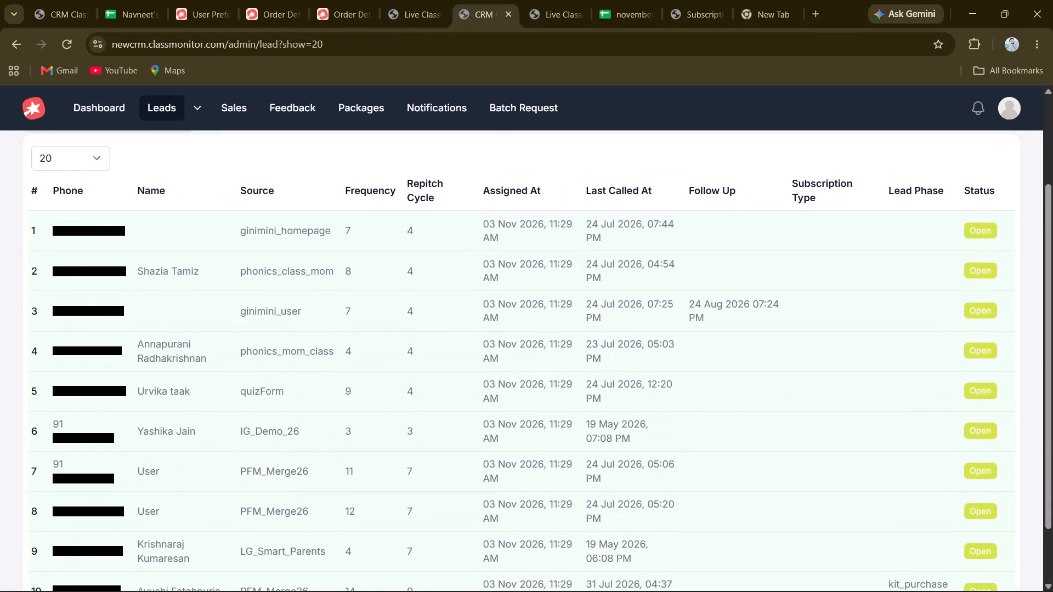
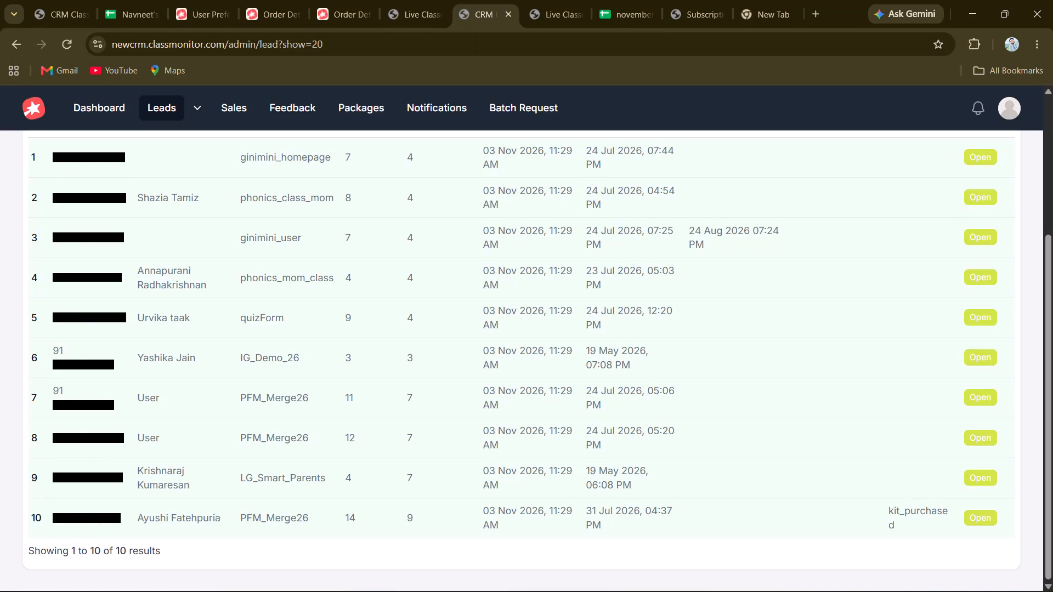
Open the first assigned lead, from source ginimini_homepage, and examine its details, subscriptions and call history before closing it.
{"action": "scroll", "coordinate": [426, 357], "scroll_direction": "up", "scroll_amount": 12}
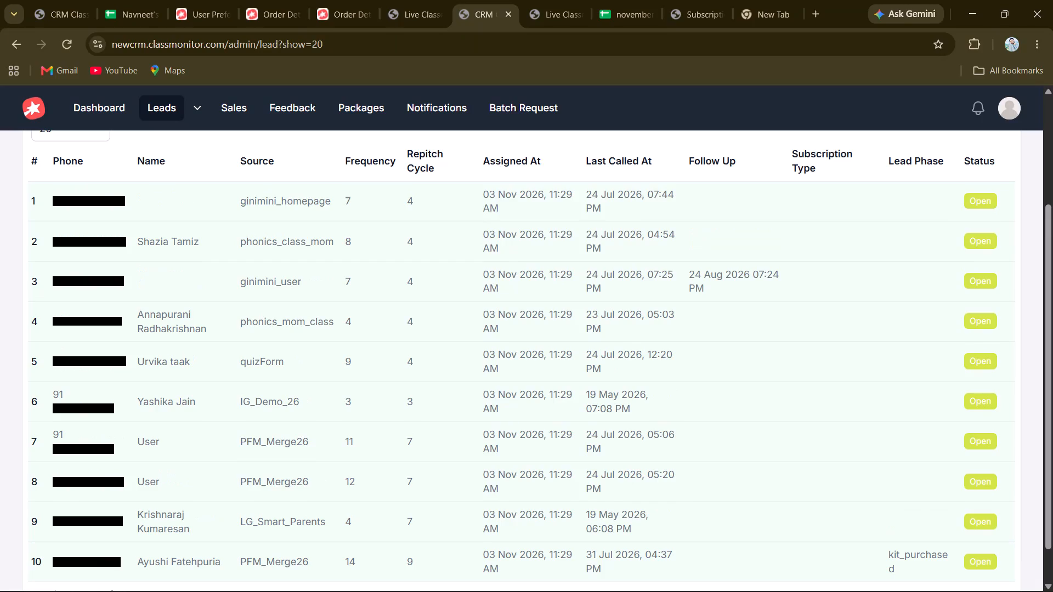
{"action": "left_click", "coordinate": [315, 363]}
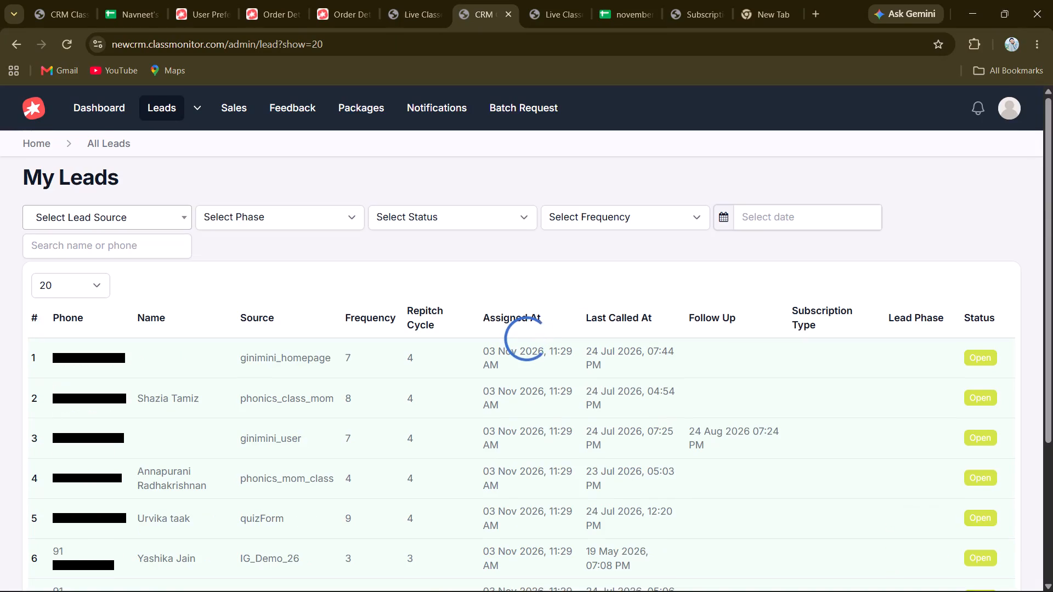
{"action": "scroll", "coordinate": [315, 363], "scroll_direction": "down", "scroll_amount": 10}
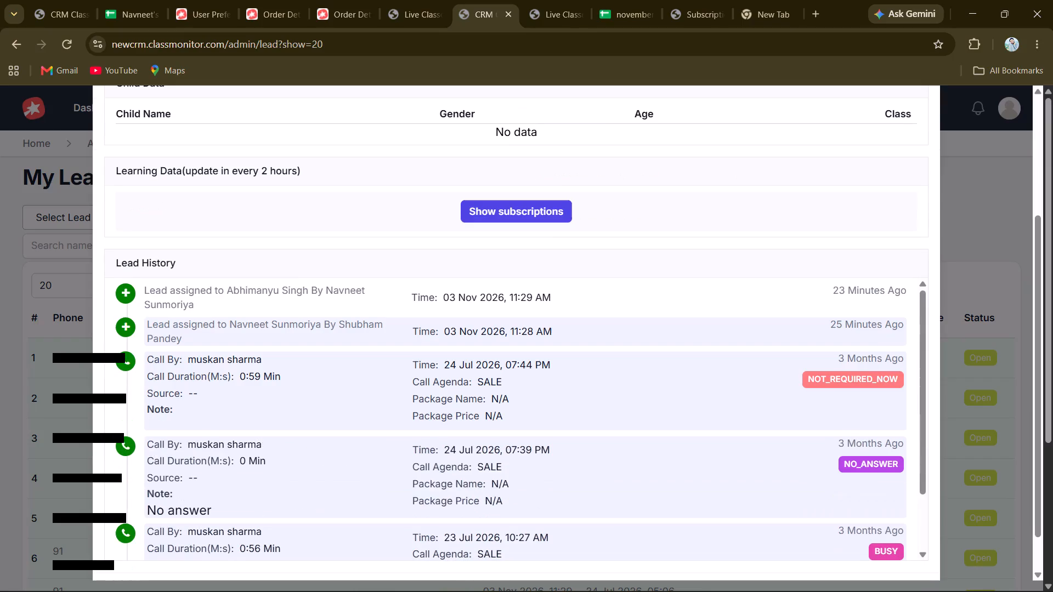
{"action": "scroll", "coordinate": [315, 363], "scroll_direction": "down", "scroll_amount": 7}
{"action": "scroll", "coordinate": [315, 363], "scroll_direction": "up", "scroll_amount": 14}
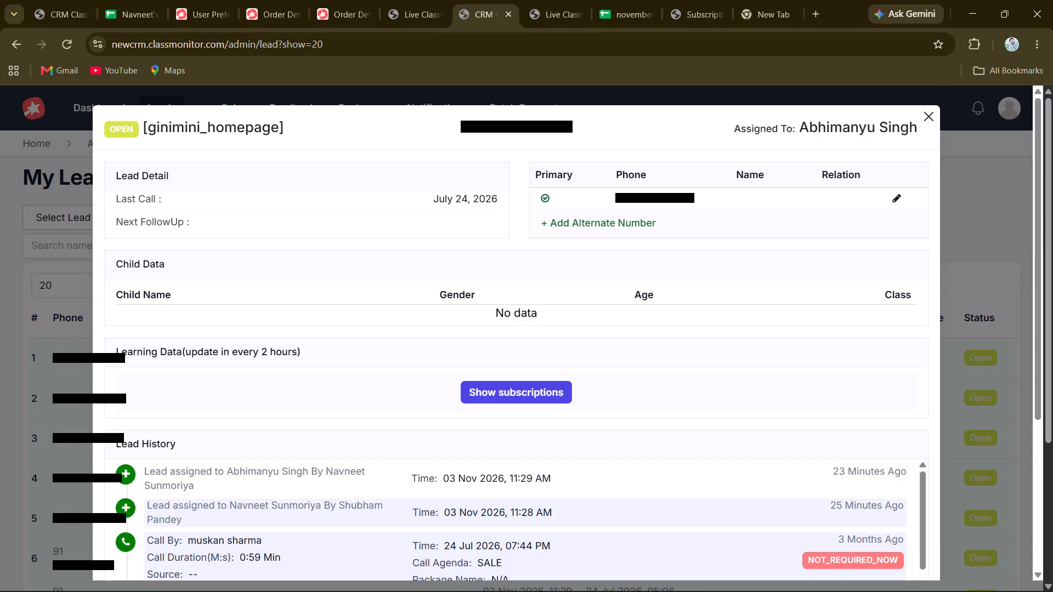
{"action": "left_click", "coordinate": [526, 382]}
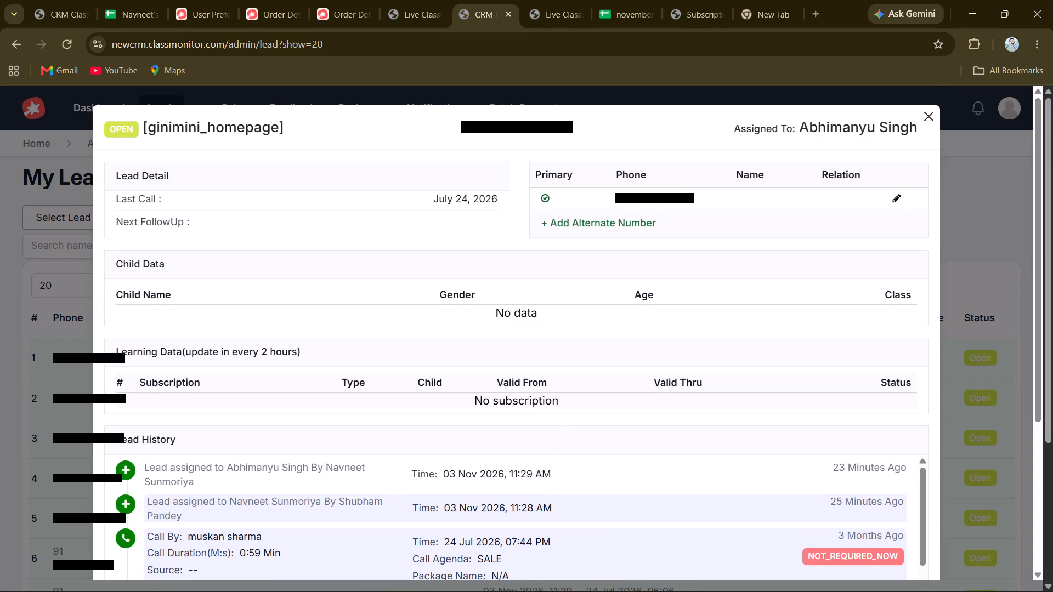
{"action": "scroll", "coordinate": [526, 382], "scroll_direction": "down", "scroll_amount": 11}
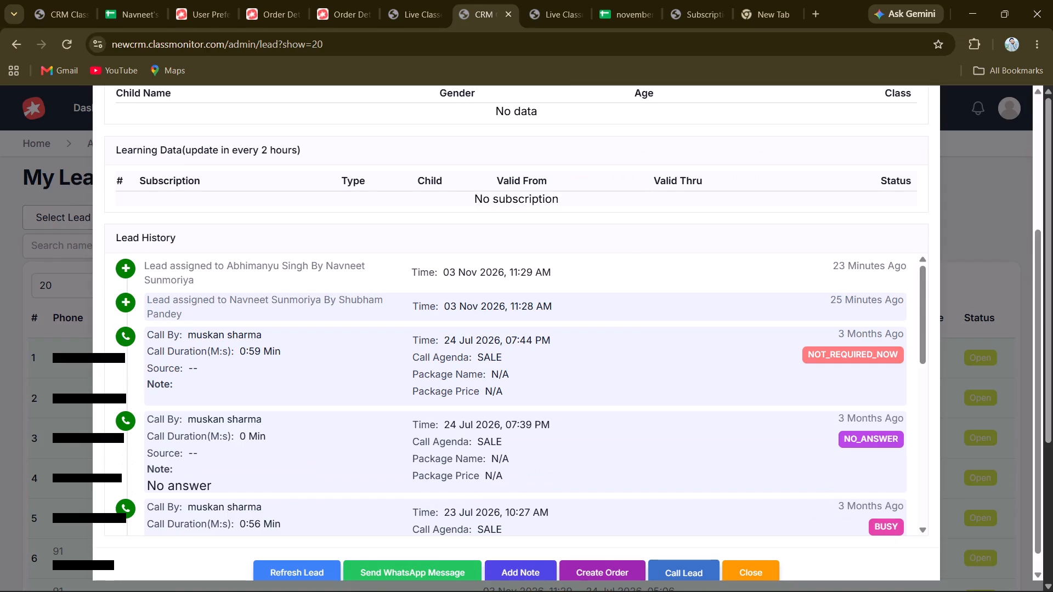
{"action": "scroll", "coordinate": [526, 382], "scroll_direction": "up", "scroll_amount": 8}
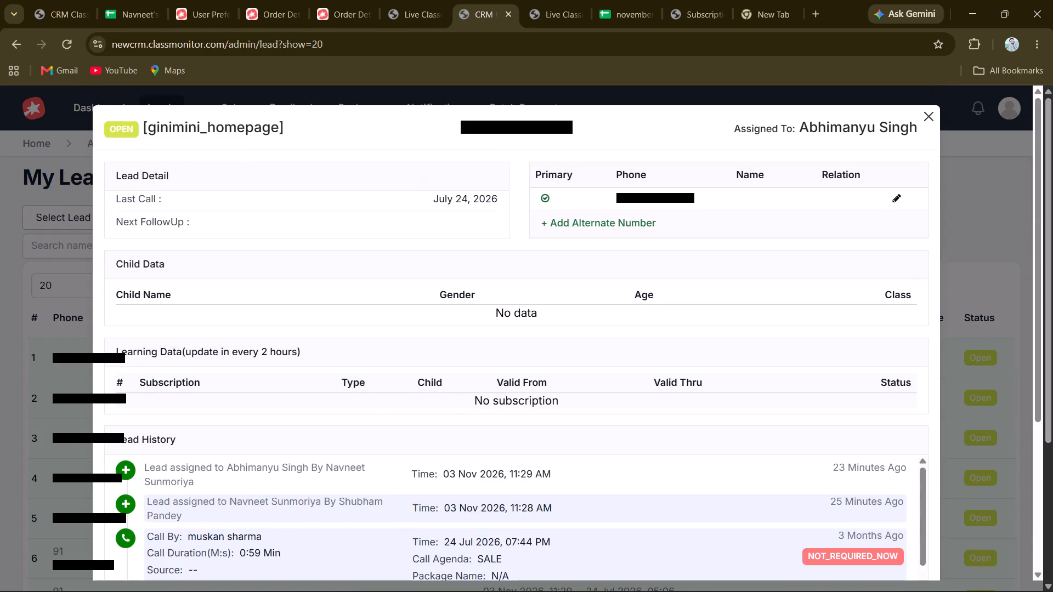
{"action": "scroll", "coordinate": [526, 382], "scroll_direction": "down", "scroll_amount": 6}
{"action": "scroll", "coordinate": [526, 382], "scroll_direction": "up", "scroll_amount": 8}
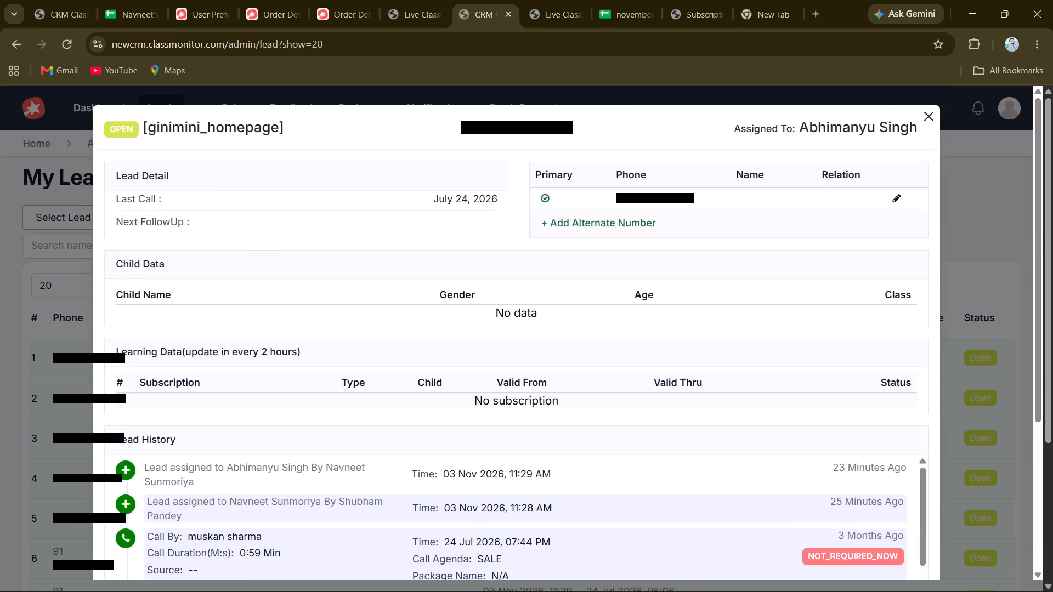
{"action": "scroll", "coordinate": [526, 382], "scroll_direction": "down", "scroll_amount": 7}
{"action": "scroll", "coordinate": [526, 310], "scroll_direction": "up", "scroll_amount": 11}
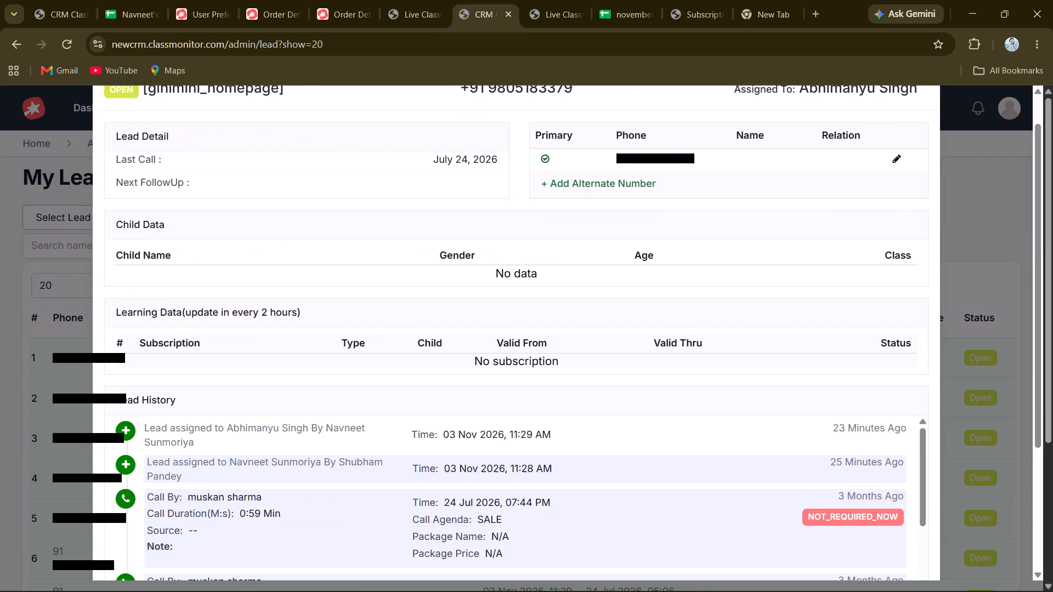
{"action": "scroll", "coordinate": [526, 310], "scroll_direction": "down", "scroll_amount": 5}
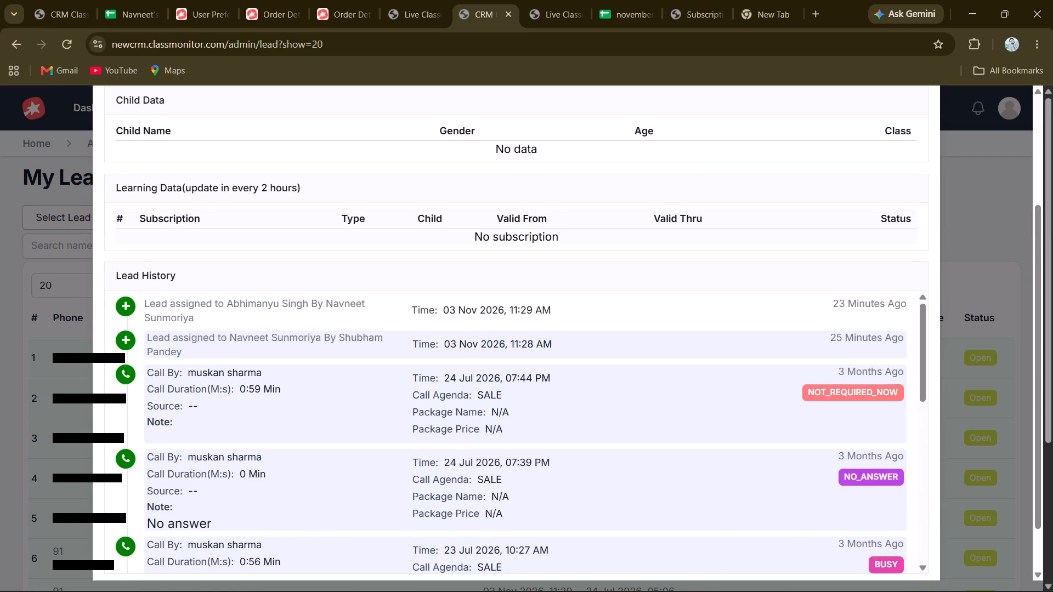
{"action": "left_click", "coordinate": [740, 544]}
Reopen the My Leads page to reload the list of assigned leads.
{"action": "scroll", "coordinate": [740, 544], "scroll_direction": "down", "scroll_amount": 9}
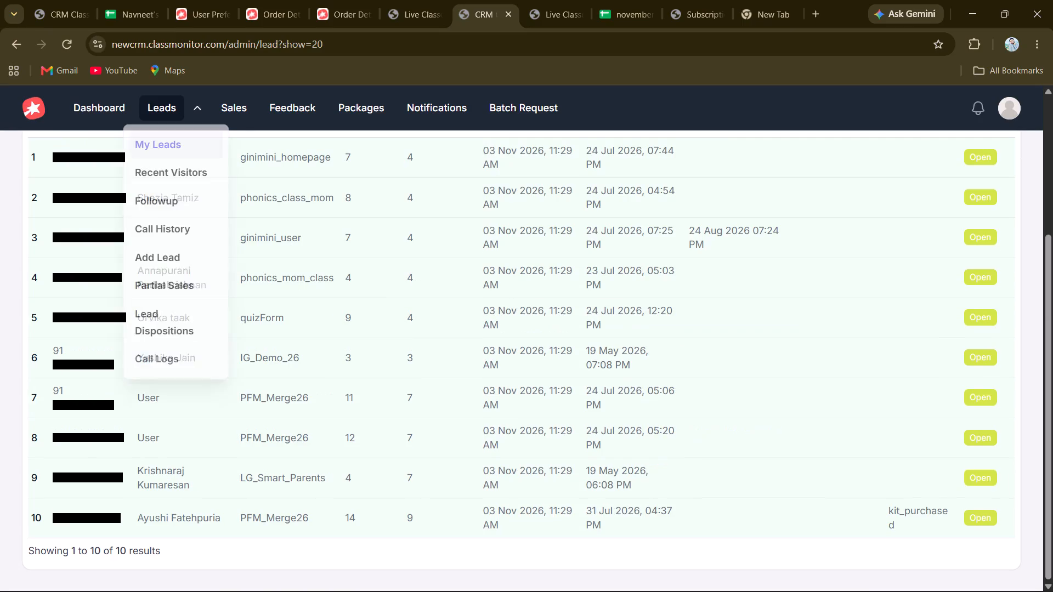
{"action": "left_click", "coordinate": [155, 151]}
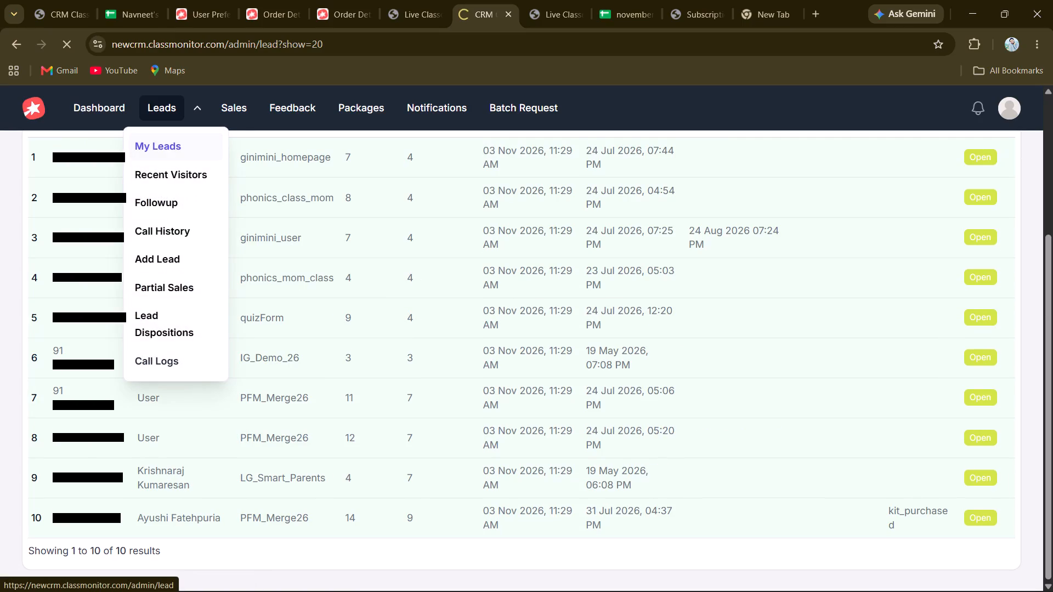
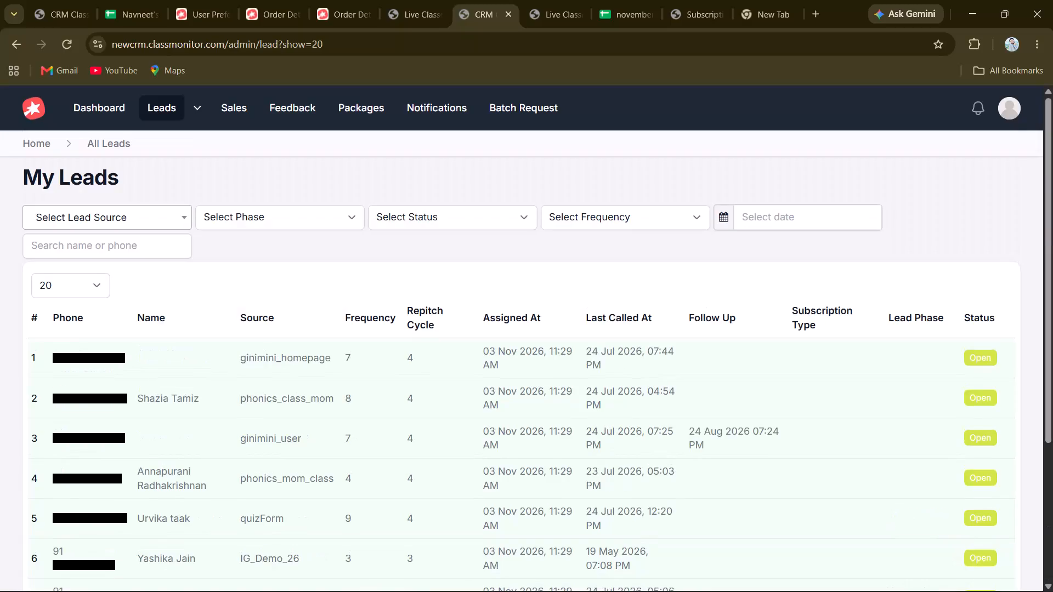
Log a call on the ginimini_homepage lead as CHURN_NO_ANSWER with the note "npc" and next follow-up In 4 Hour, saving and closing the lead.
{"action": "left_click", "coordinate": [324, 363]}
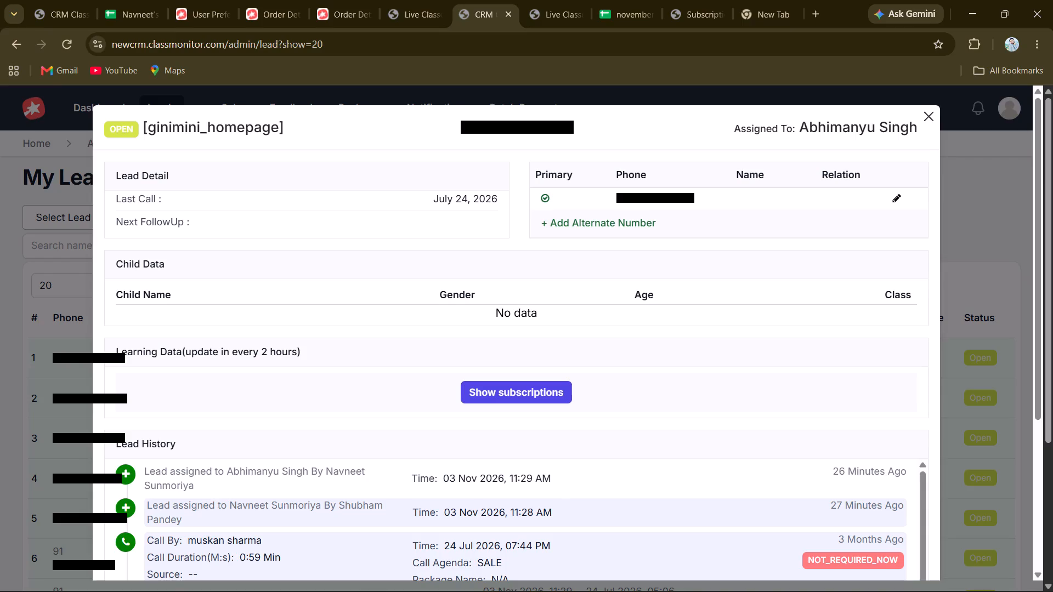
{"action": "scroll", "coordinate": [350, 258], "scroll_direction": "down", "scroll_amount": 4}
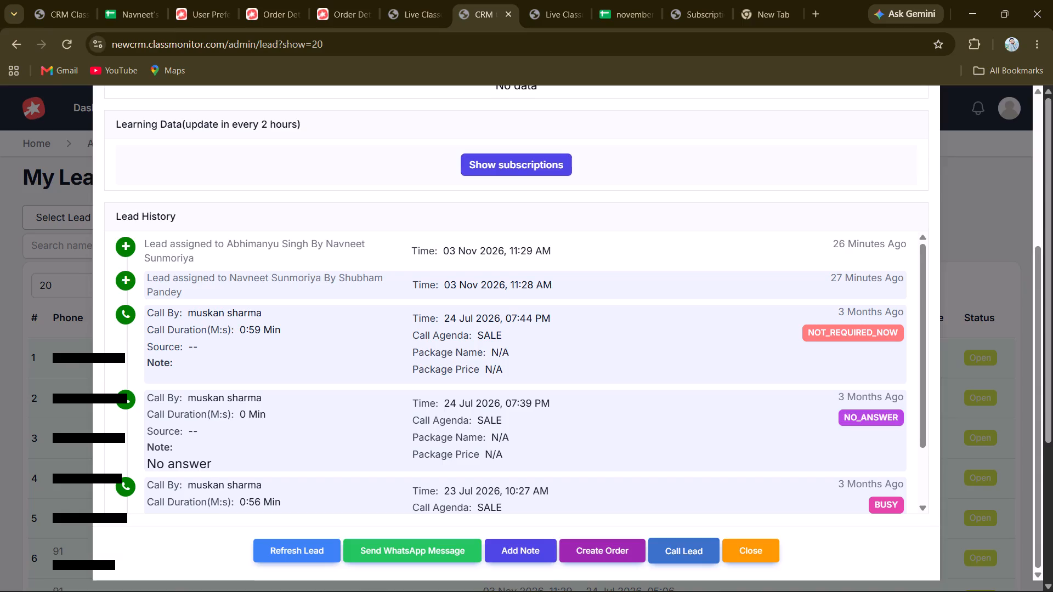
{"action": "left_click", "coordinate": [350, 258]}
{"action": "left_click", "coordinate": [677, 561]}
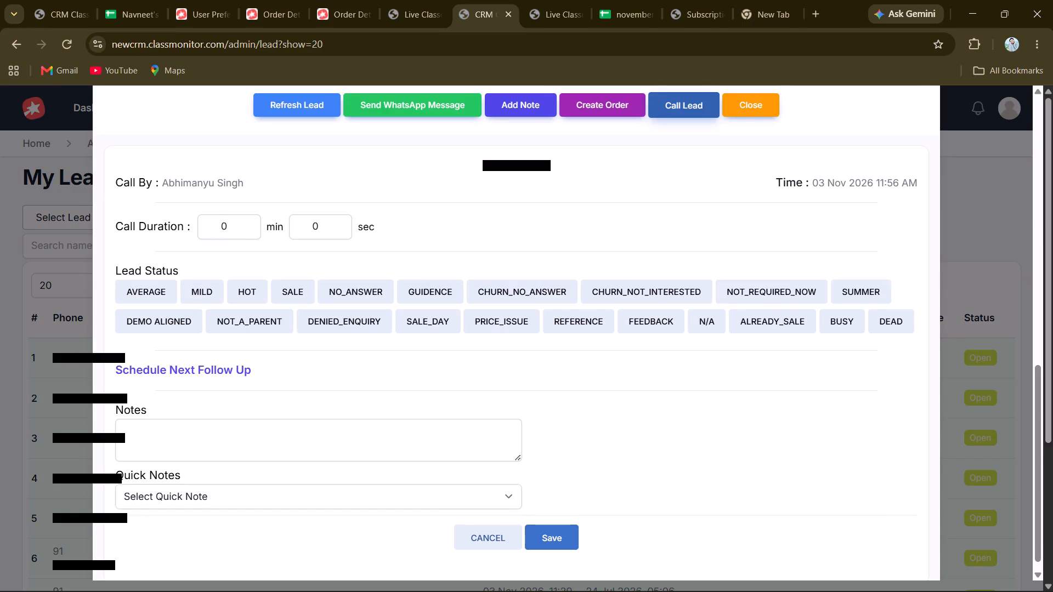
{"action": "left_click", "coordinate": [513, 280]}
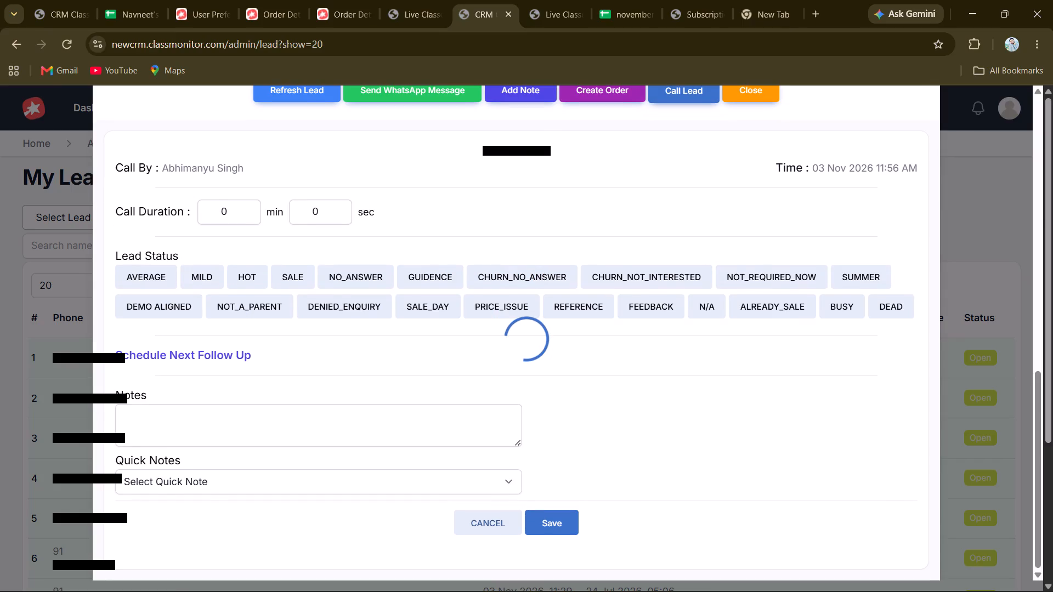
{"action": "left_click", "coordinate": [246, 419]}
{"action": "type", "text": "npc"}
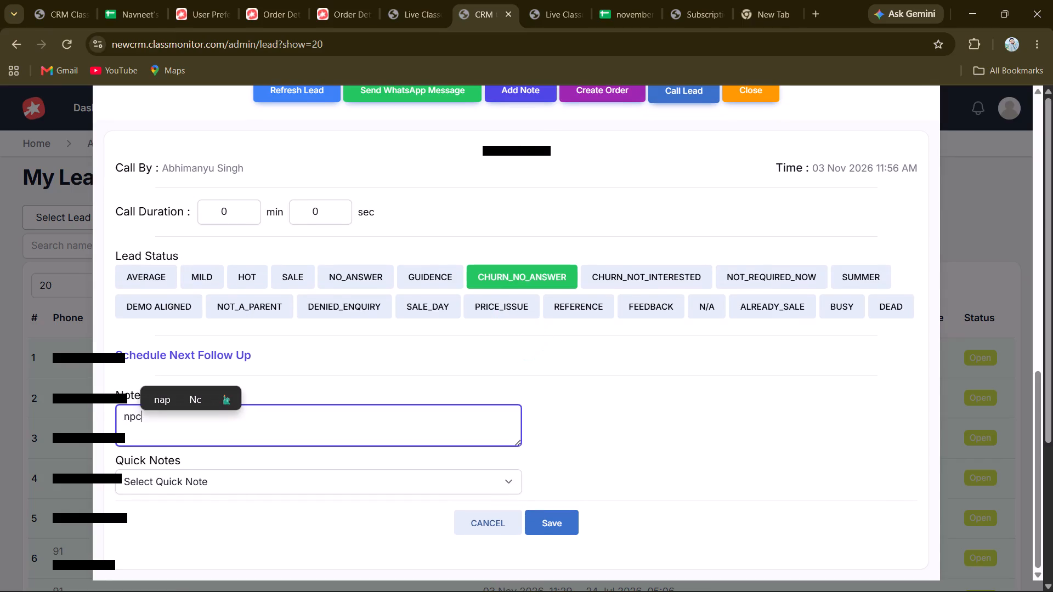
{"action": "left_click", "coordinate": [166, 354]}
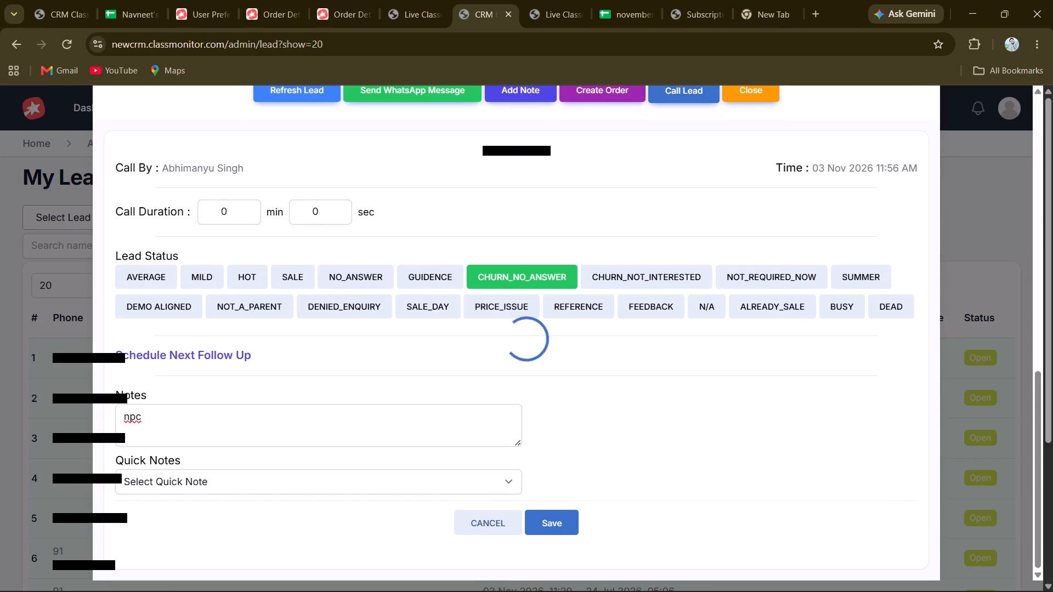
{"action": "left_click", "coordinate": [263, 415]}
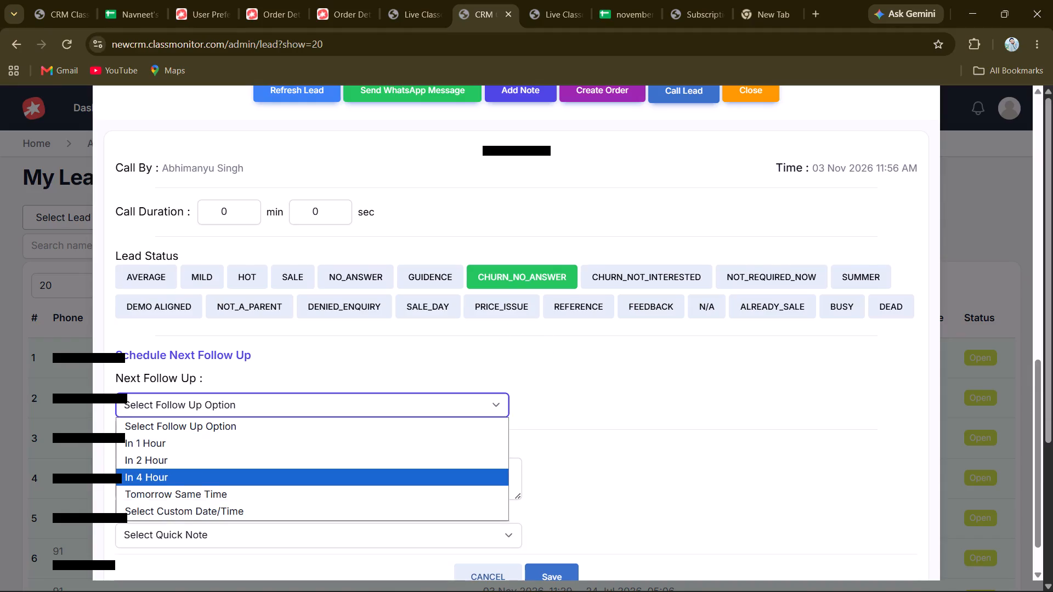
{"action": "left_click", "coordinate": [225, 474]}
{"action": "scroll", "coordinate": [354, 471], "scroll_direction": "down", "scroll_amount": 5}
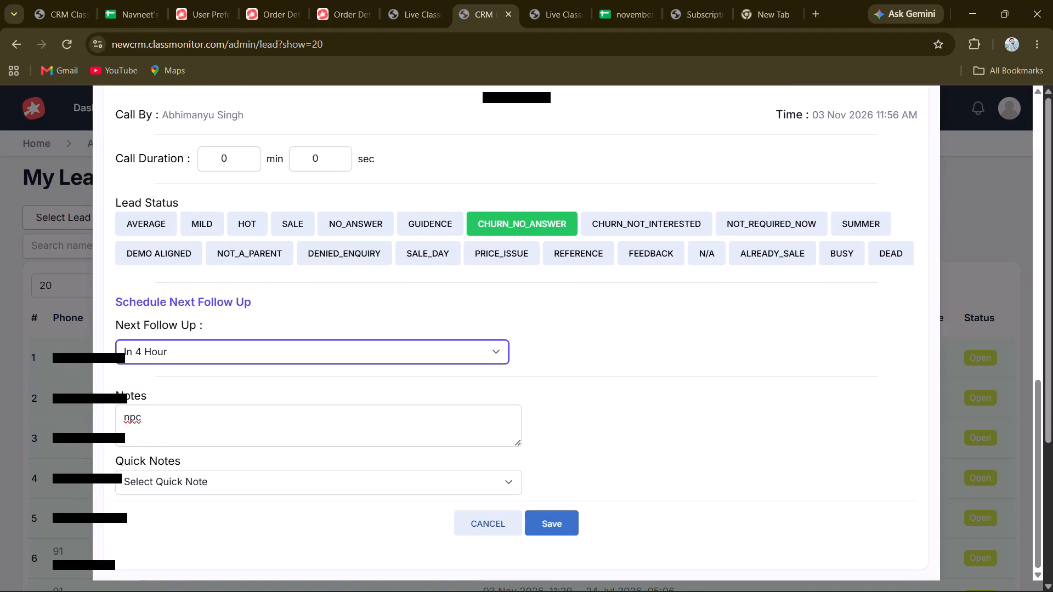
{"action": "left_click", "coordinate": [553, 519]}
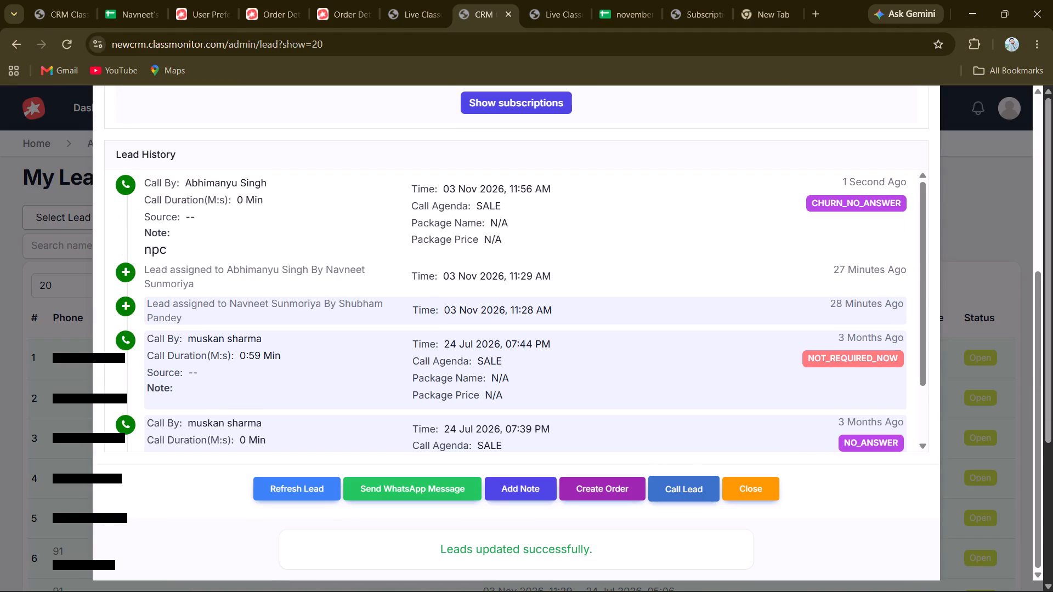
{"action": "left_click", "coordinate": [750, 498]}
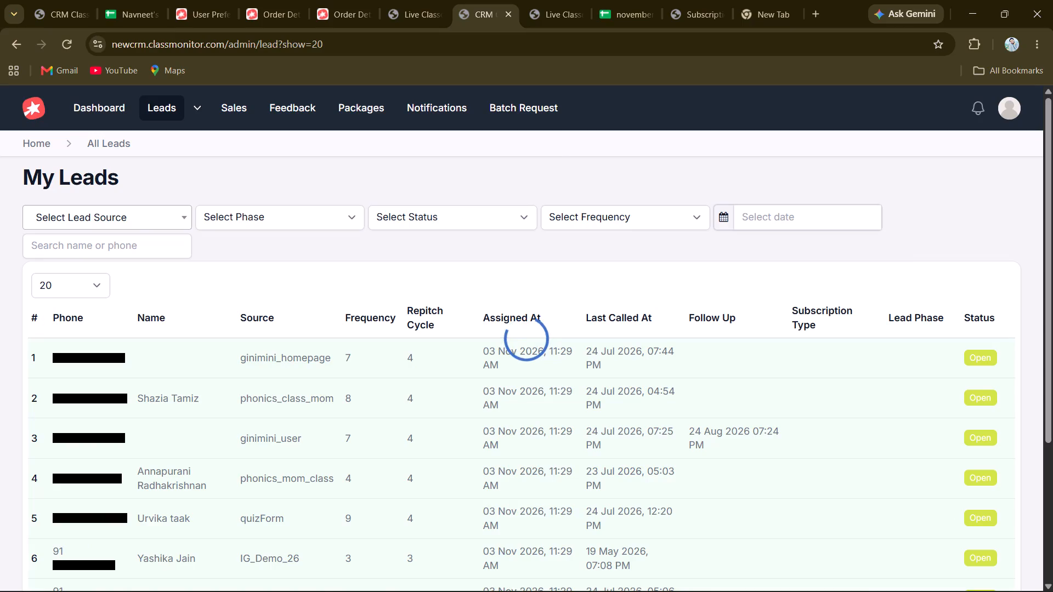
{"action": "scroll", "coordinate": [514, 492], "scroll_direction": "down", "scroll_amount": 5}
{"action": "scroll", "coordinate": [514, 492], "scroll_direction": "up", "scroll_amount": 4}
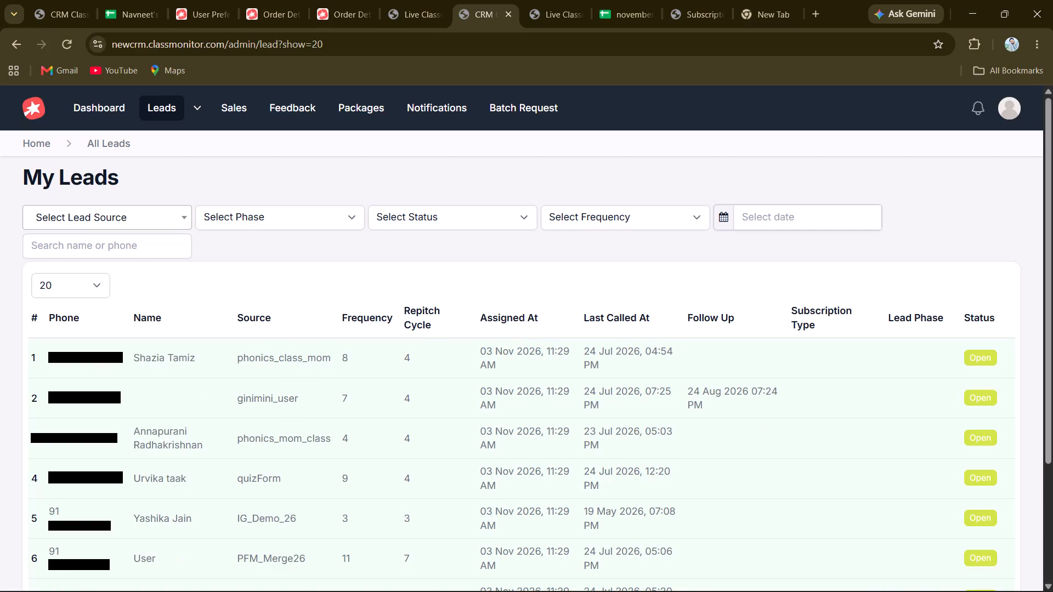
{"action": "left_click", "coordinate": [267, 362]}
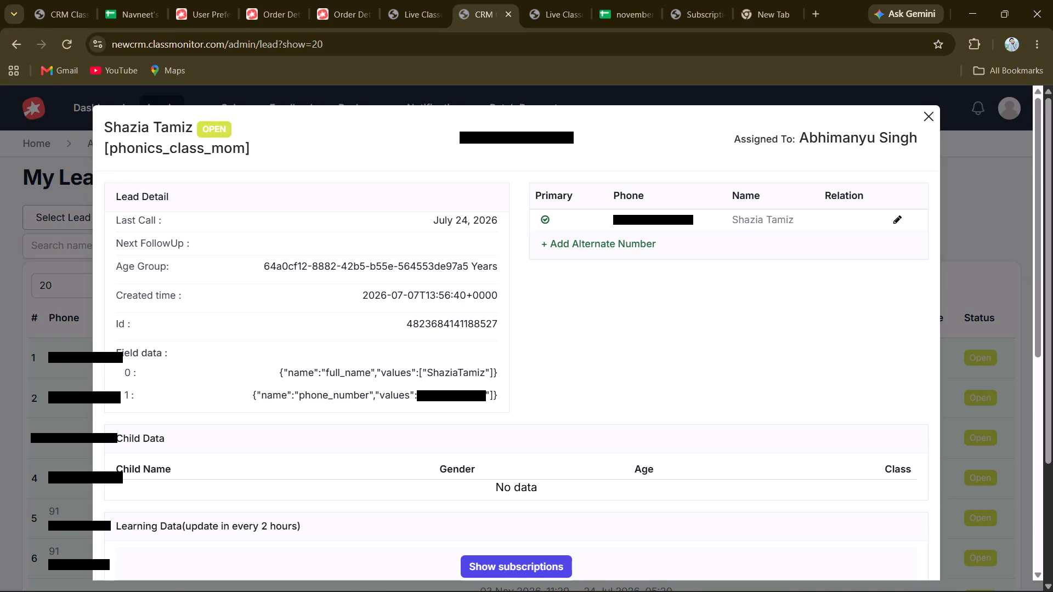
{"action": "scroll", "coordinate": [267, 362], "scroll_direction": "down", "scroll_amount": 3}
{"action": "scroll", "coordinate": [482, 370], "scroll_direction": "down", "scroll_amount": 4}
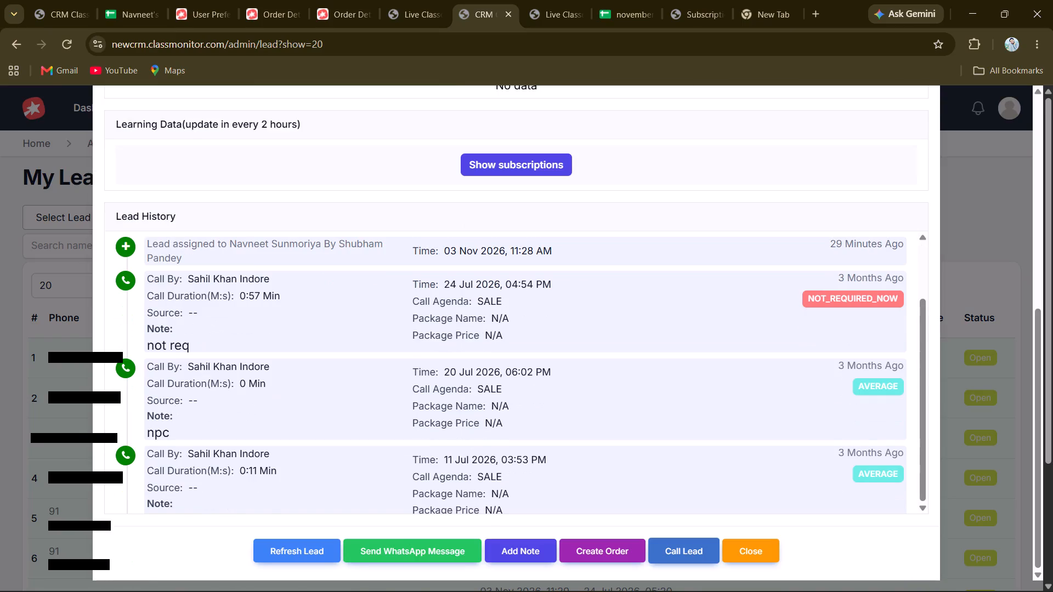
{"action": "scroll", "coordinate": [482, 370], "scroll_direction": "down", "scroll_amount": 4}
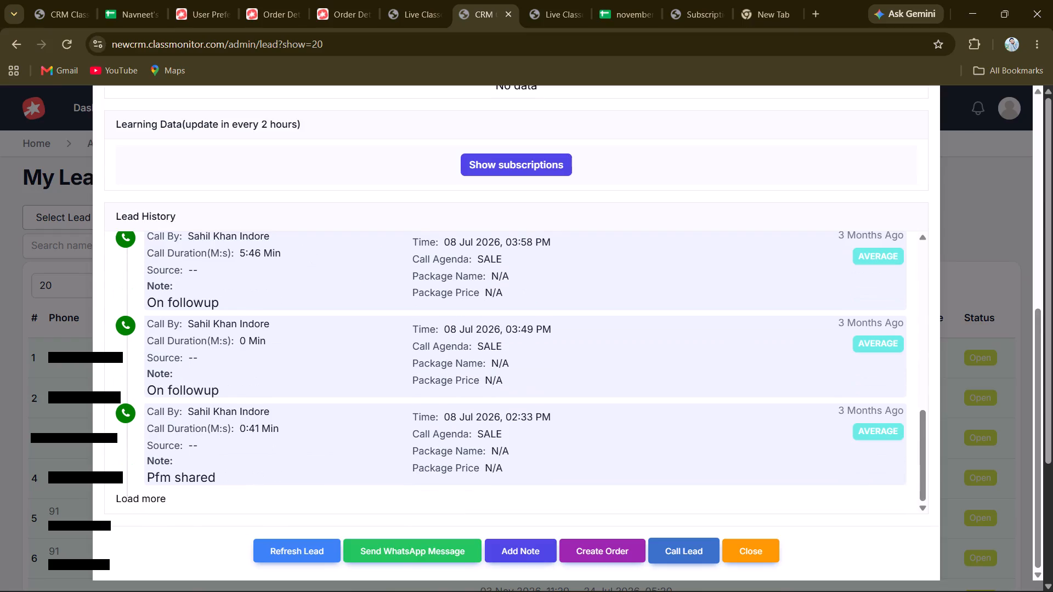
{"action": "scroll", "coordinate": [482, 370], "scroll_direction": "up", "scroll_amount": 16}
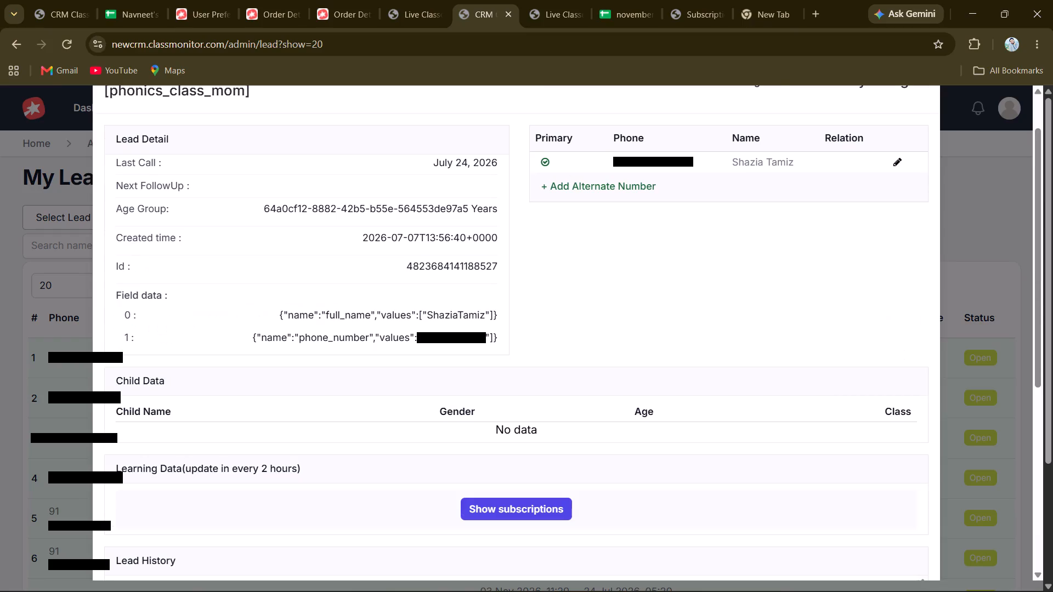
{"action": "scroll", "coordinate": [482, 370], "scroll_direction": "down", "scroll_amount": 4}
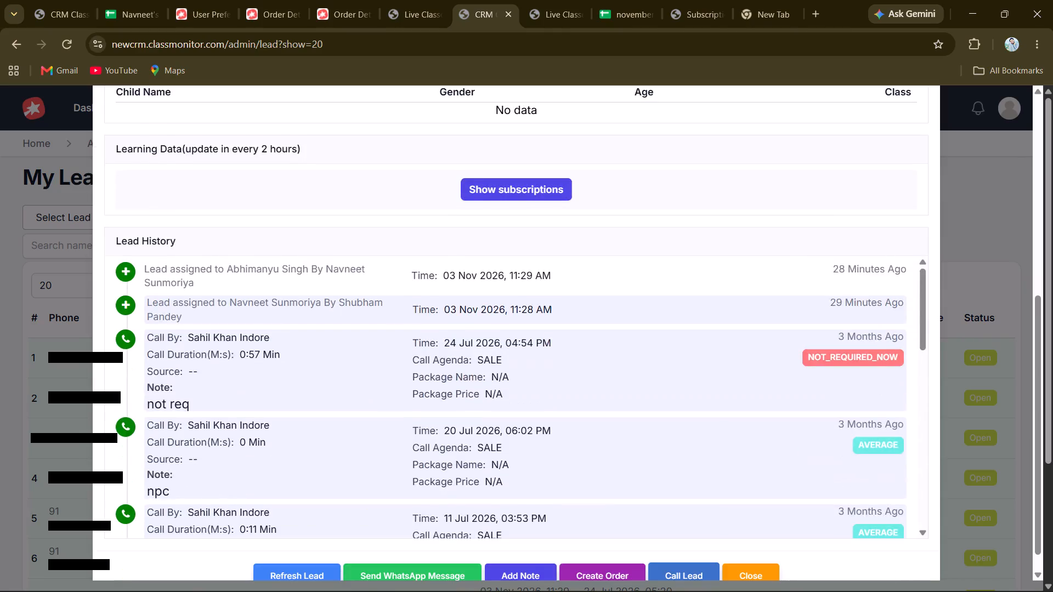
{"action": "scroll", "coordinate": [482, 370], "scroll_direction": "down", "scroll_amount": 4}
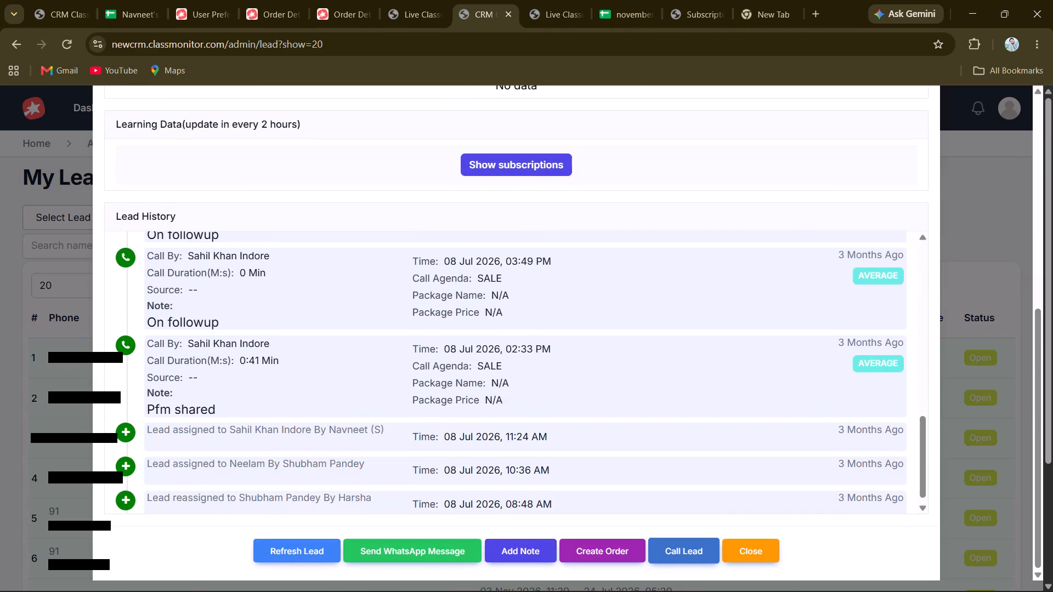
{"action": "scroll", "coordinate": [482, 370], "scroll_direction": "up", "scroll_amount": 18}
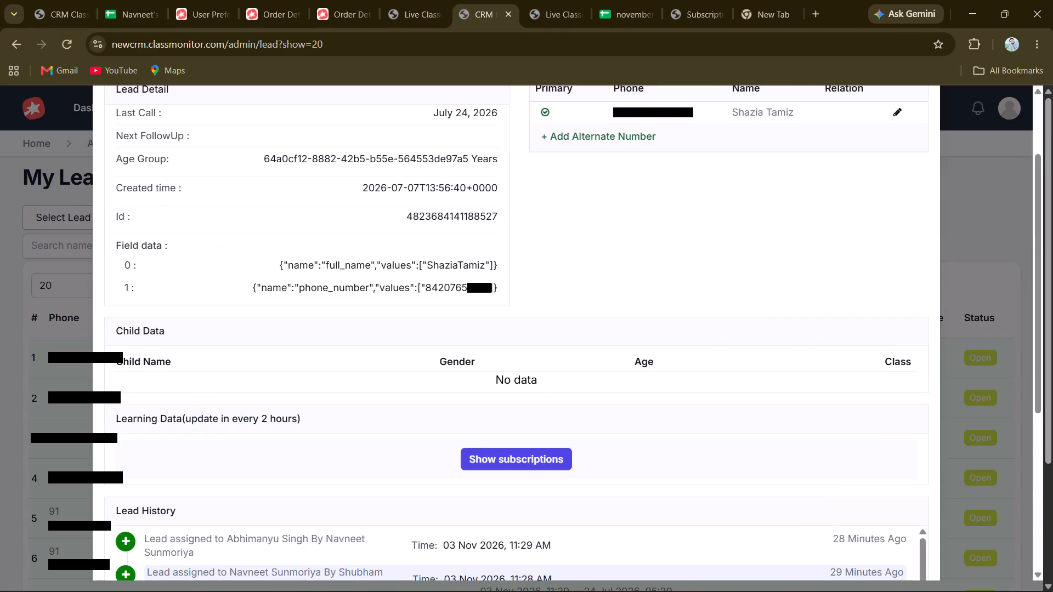
{"action": "scroll", "coordinate": [482, 370], "scroll_direction": "down", "scroll_amount": 9}
Log a 25-second call on the phonics_class_mom lead as CHURN_NOT_INTERESTED with the note "not looking now", saving and closing the lead.
{"action": "left_click", "coordinate": [679, 544]}
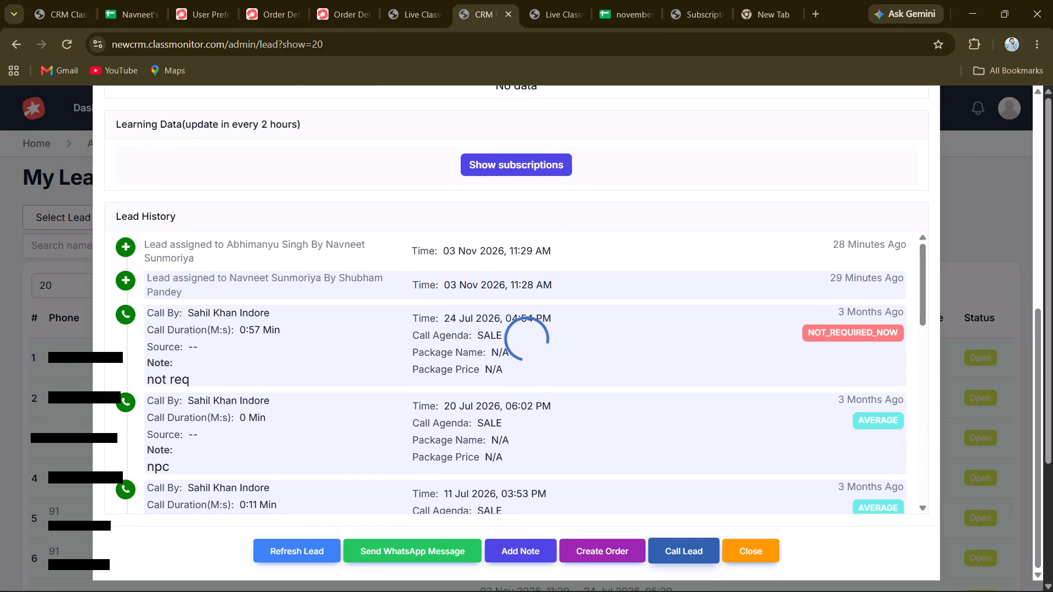
{"action": "scroll", "coordinate": [679, 544], "scroll_direction": "down", "scroll_amount": 10}
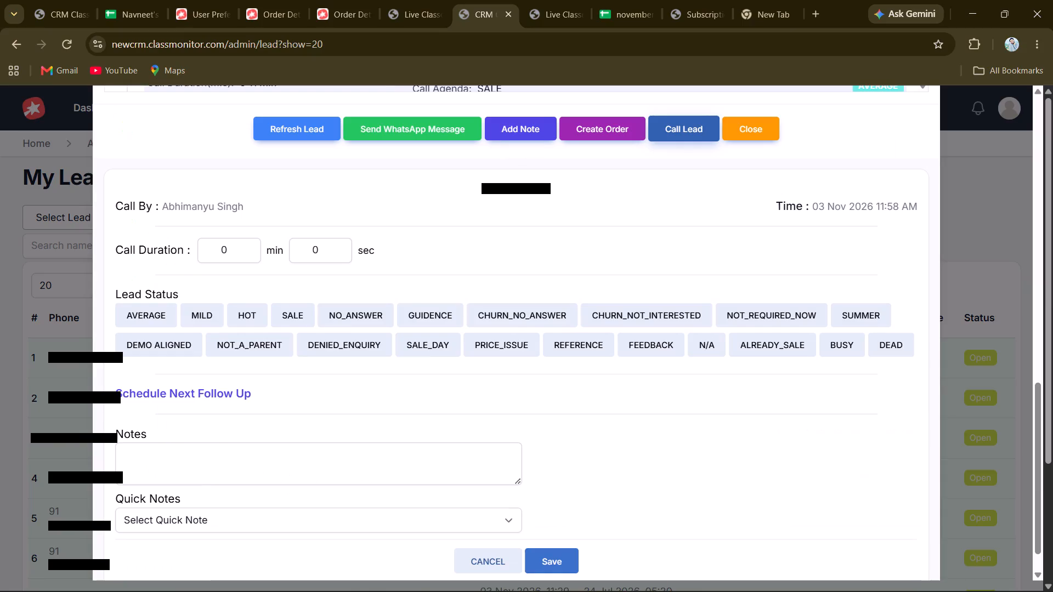
{"action": "left_click", "coordinate": [616, 277]}
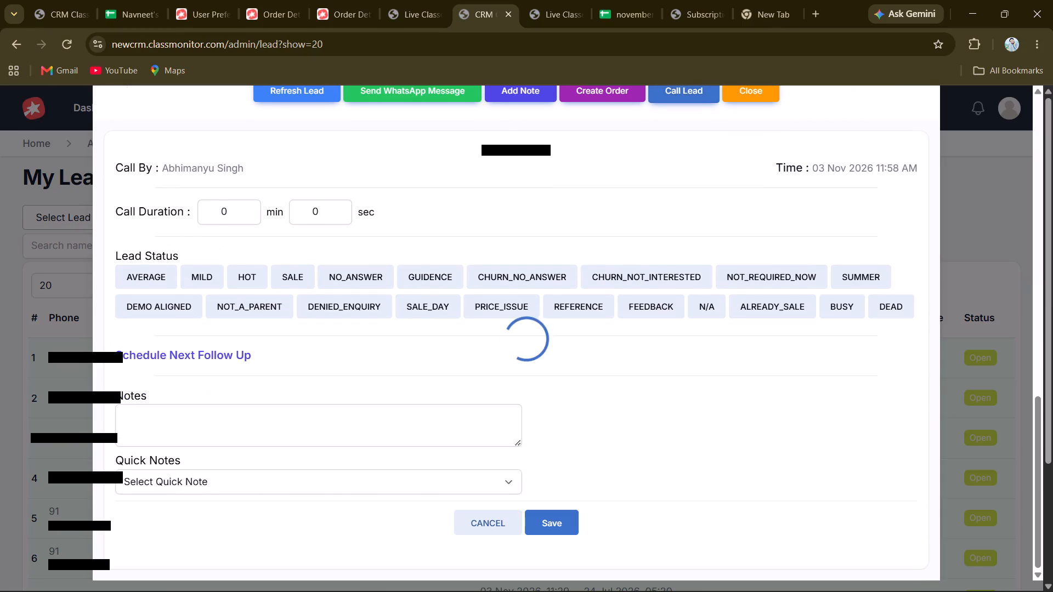
{"action": "left_click", "coordinate": [320, 212]}
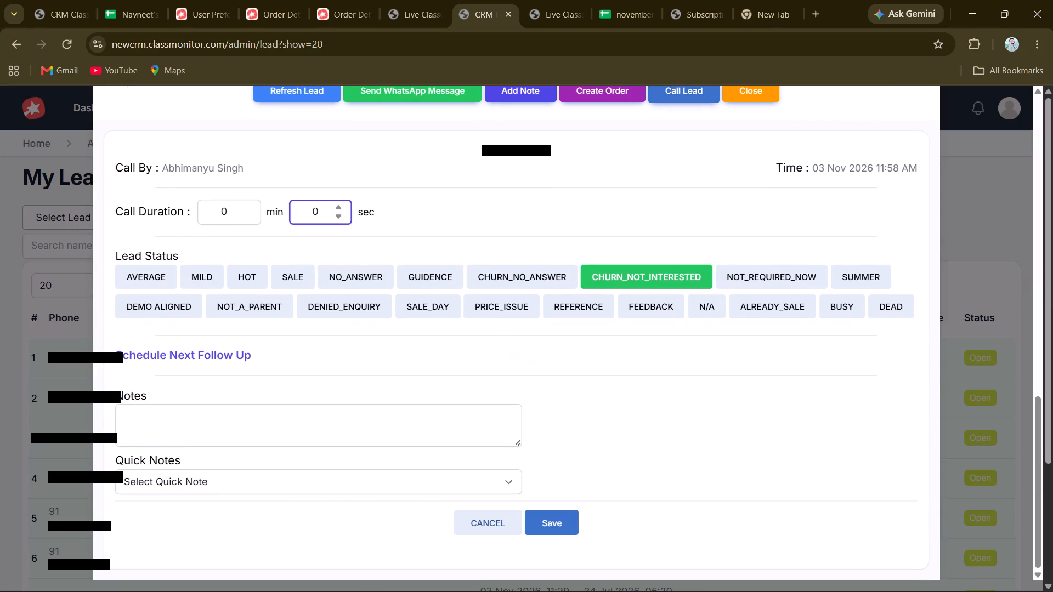
{"action": "key", "text": "BackSpace"}
{"action": "type", "text": "25"}
{"action": "left_click", "coordinate": [206, 432]}
{"action": "type", "text": "not looking now"}
{"action": "key", "text": "space"}
{"action": "scroll", "coordinate": [424, 470], "scroll_direction": "down", "scroll_amount": 3}
{"action": "left_click", "coordinate": [545, 527]}
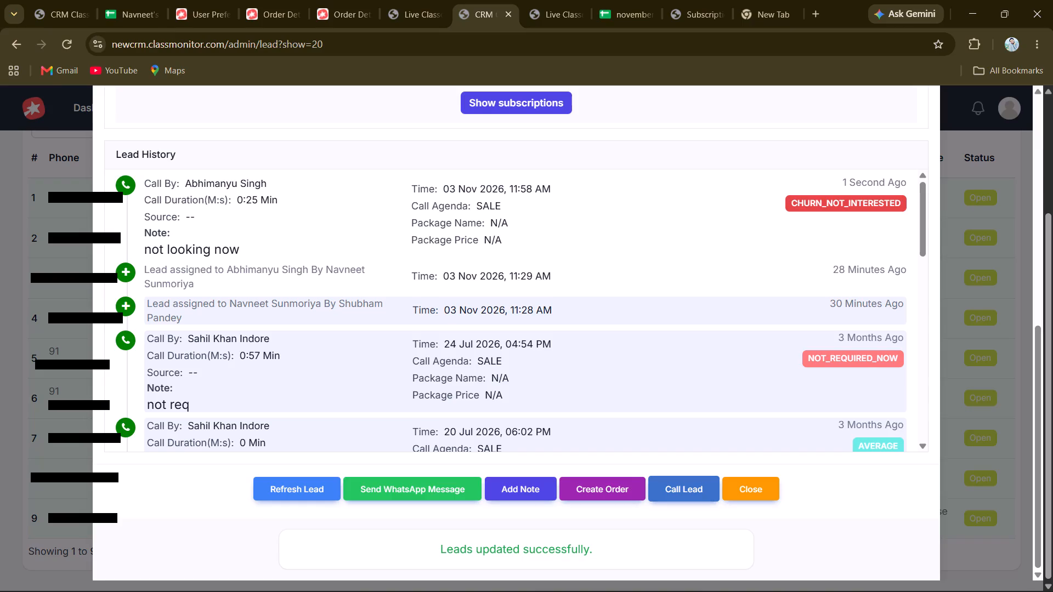
{"action": "left_click", "coordinate": [738, 491]}
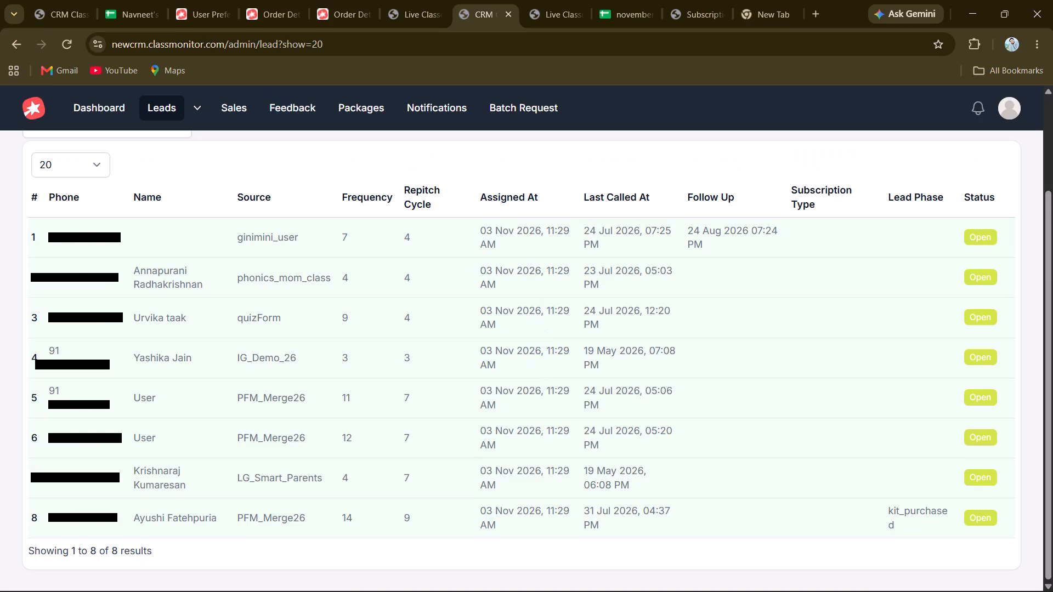
{"action": "left_click", "coordinate": [290, 243]}
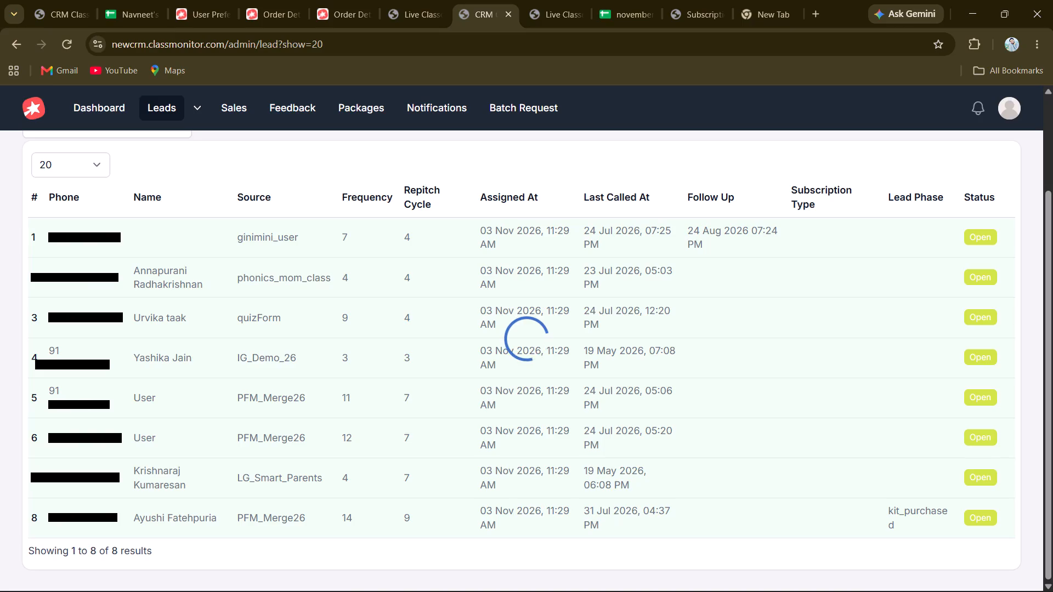
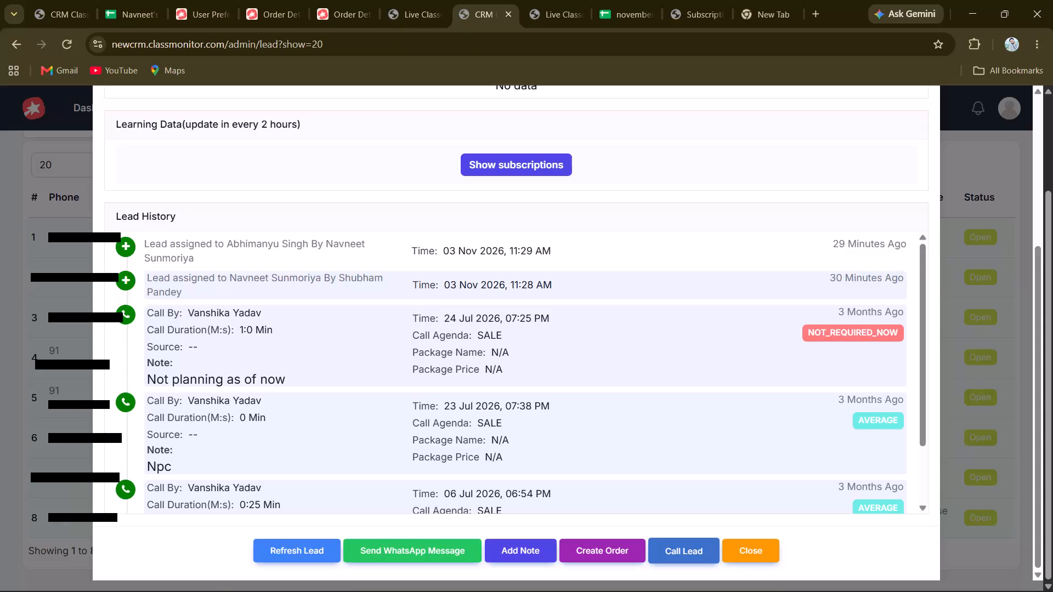
{"action": "left_click", "coordinate": [700, 557]}
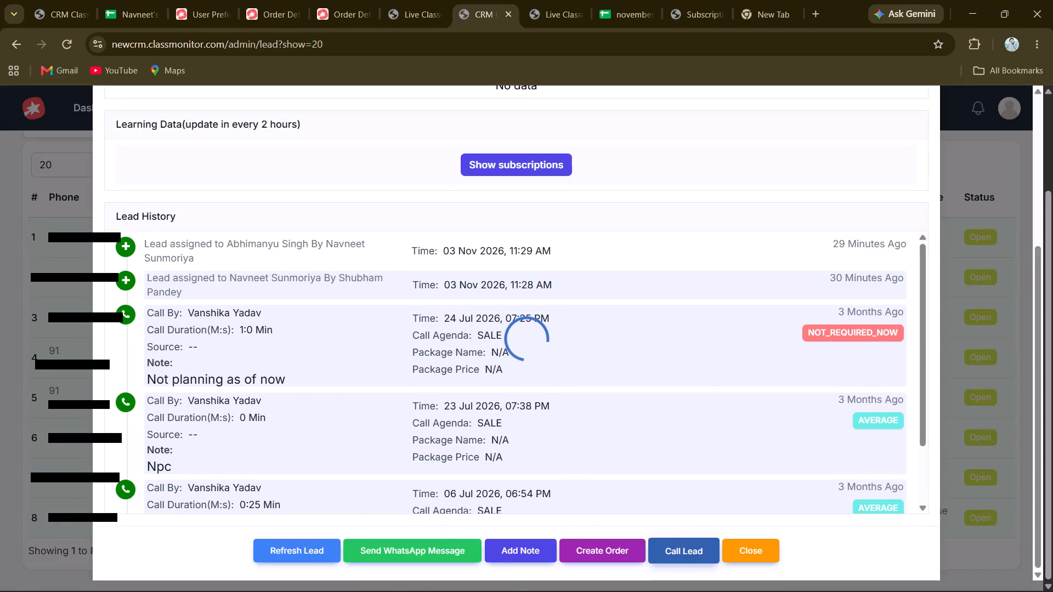
{"action": "scroll", "coordinate": [519, 482], "scroll_direction": "down", "scroll_amount": 5}
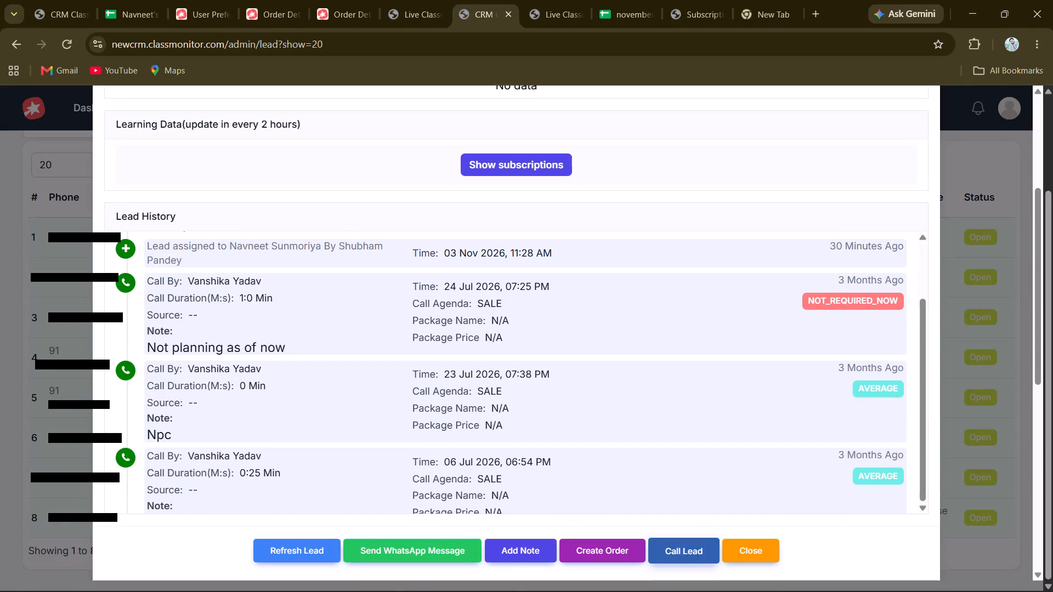
{"action": "scroll", "coordinate": [519, 482], "scroll_direction": "up", "scroll_amount": 5}
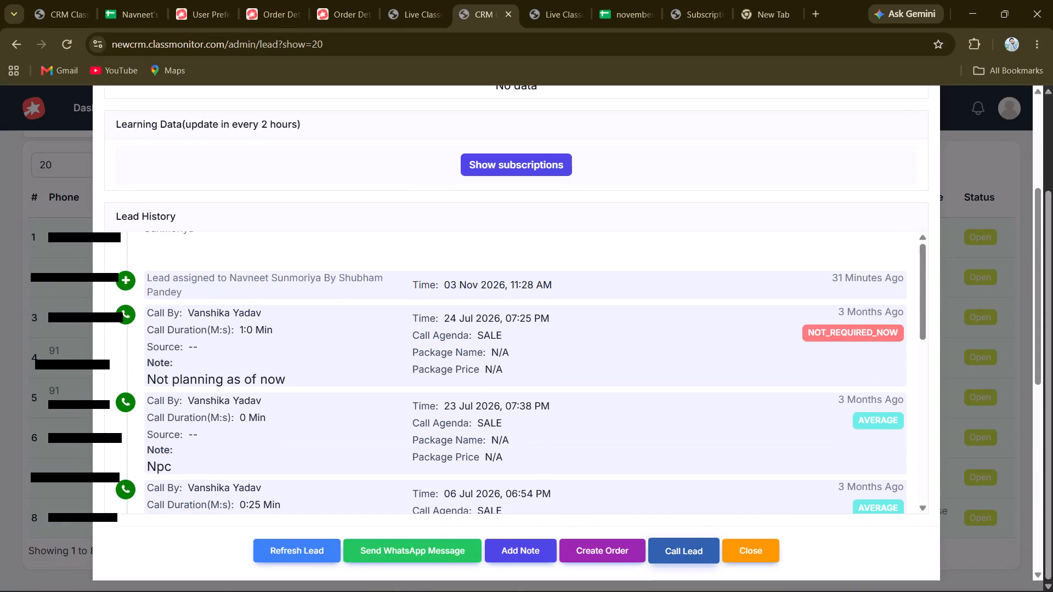
{"action": "scroll", "coordinate": [519, 482], "scroll_direction": "down", "scroll_amount": 3}
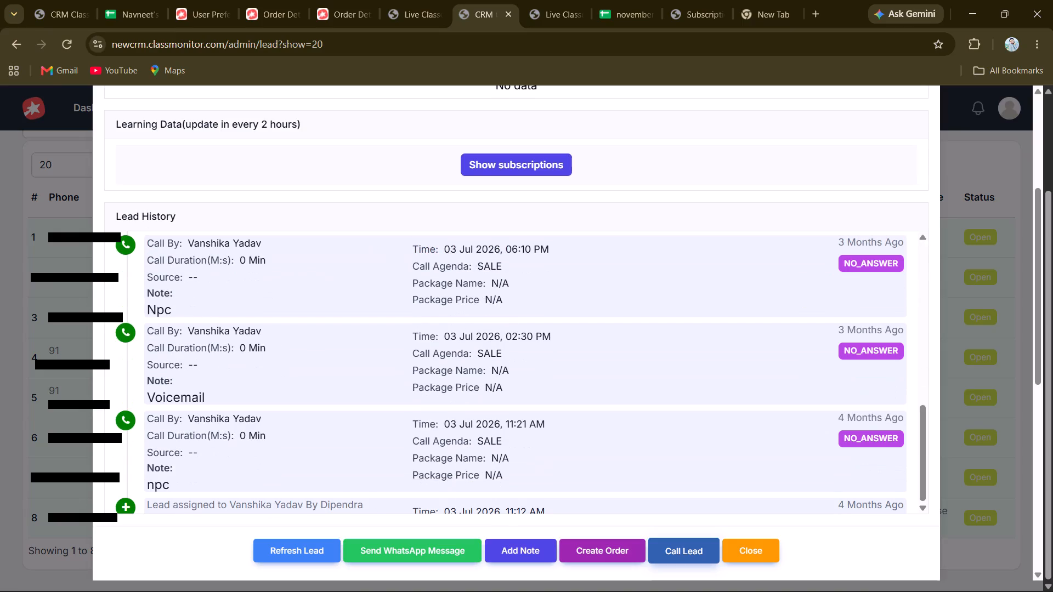
{"action": "left_click", "coordinate": [682, 549]}
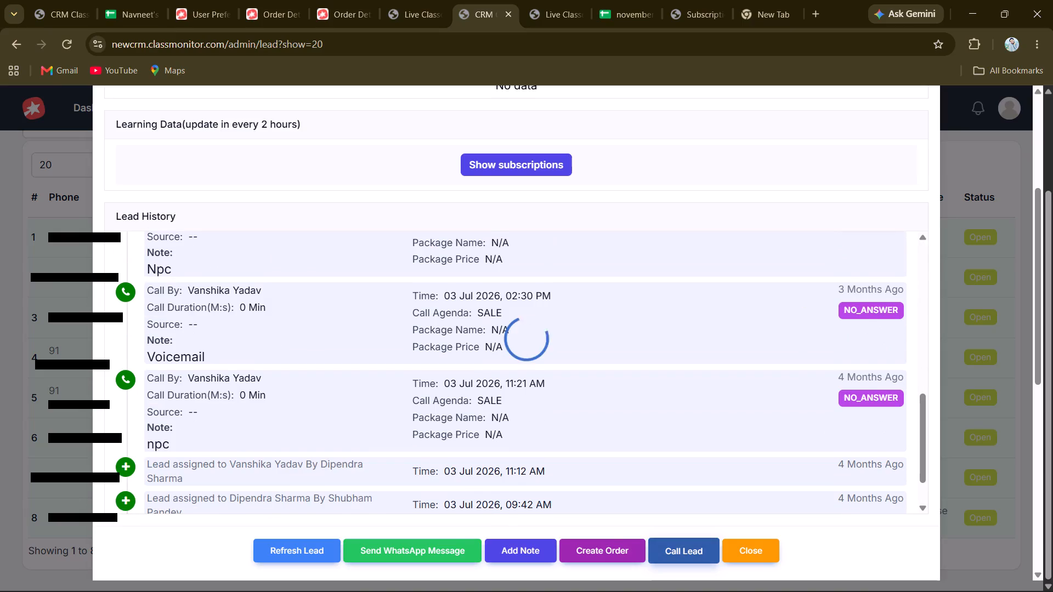
{"action": "scroll", "coordinate": [561, 386], "scroll_direction": "up", "scroll_amount": 14}
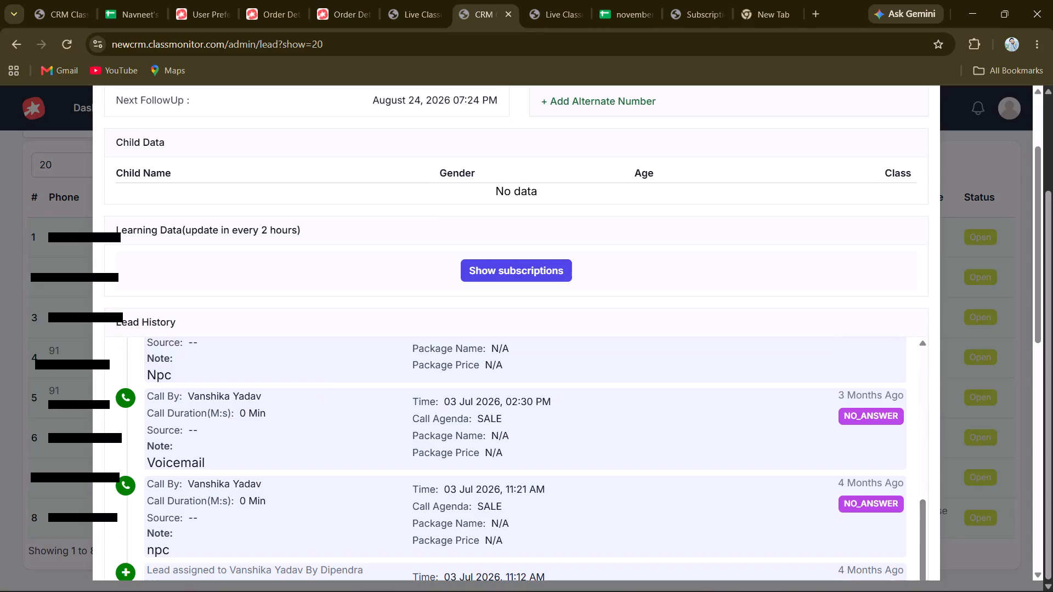
{"action": "scroll", "coordinate": [561, 386], "scroll_direction": "down", "scroll_amount": 6}
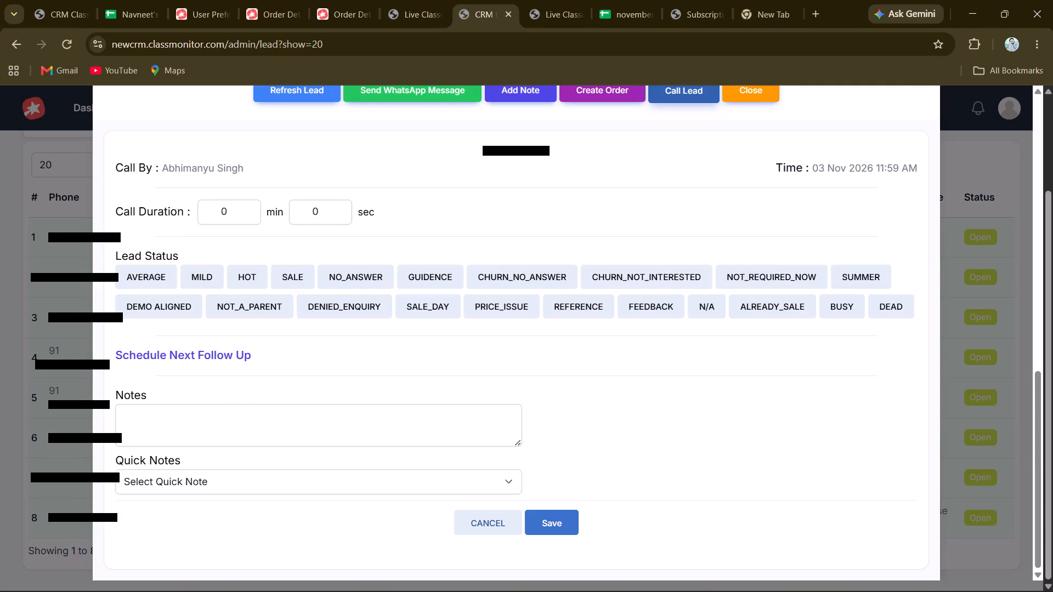
{"action": "left_click", "coordinate": [644, 270]}
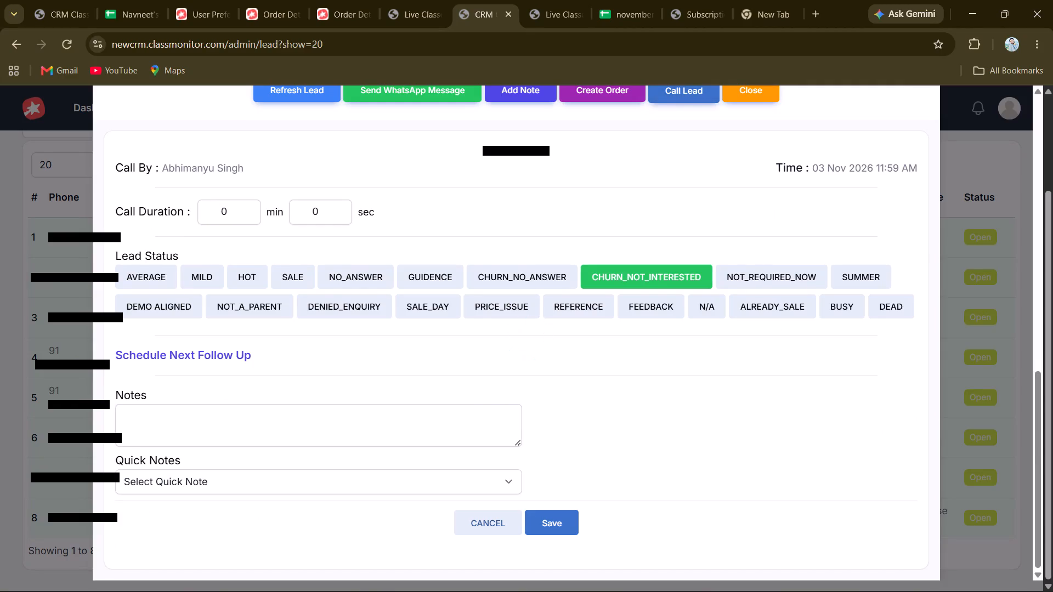
{"action": "left_click", "coordinate": [322, 215]}
{"action": "key", "text": "BackSpace"}
{"action": "type", "text": "35"}
{"action": "left_click", "coordinate": [269, 422]}
{"action": "type", "text": "not looking nwo"}
{"action": "key", "text": "space"}
{"action": "key", "text": "BackSpace"}
{"action": "key", "text": "BackSpace"}
{"action": "key", "text": "BackSpace"}
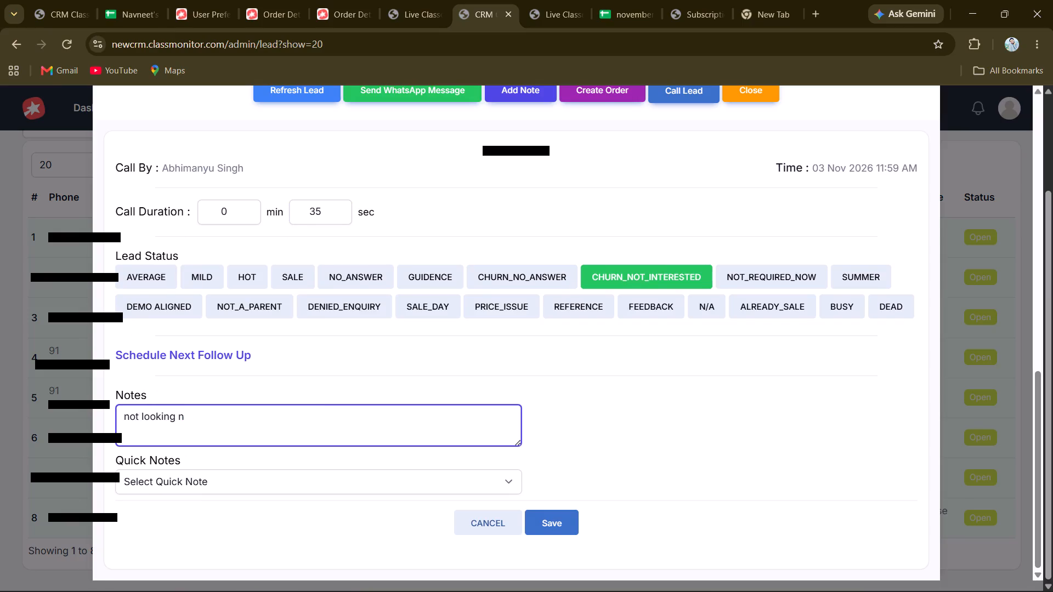
{"action": "type", "text": "ow"}
{"action": "key", "text": "space"}
{"action": "left_click", "coordinate": [560, 526]}
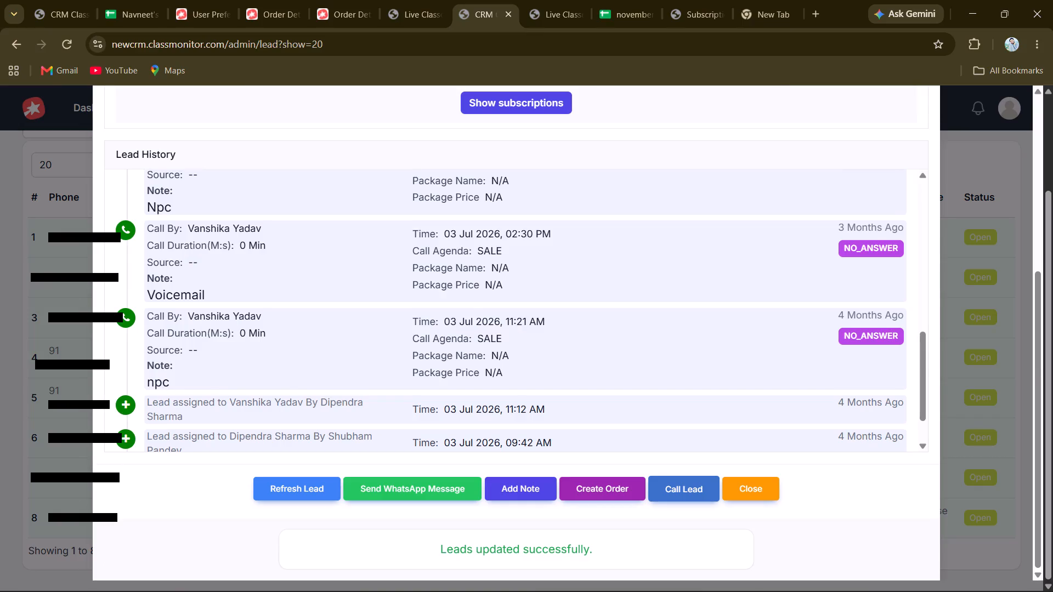
{"action": "left_click", "coordinate": [756, 488]}
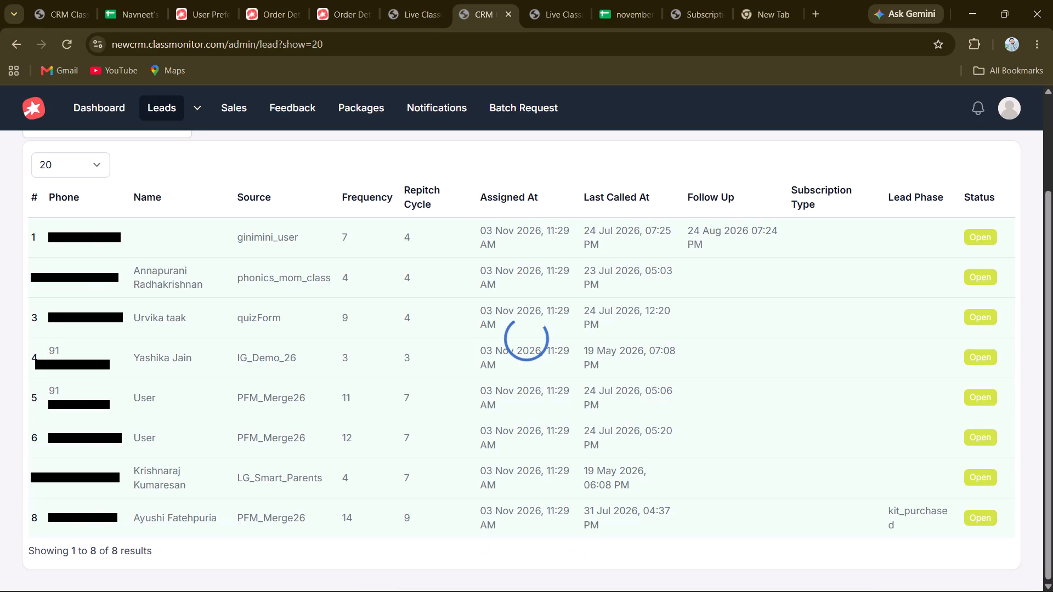
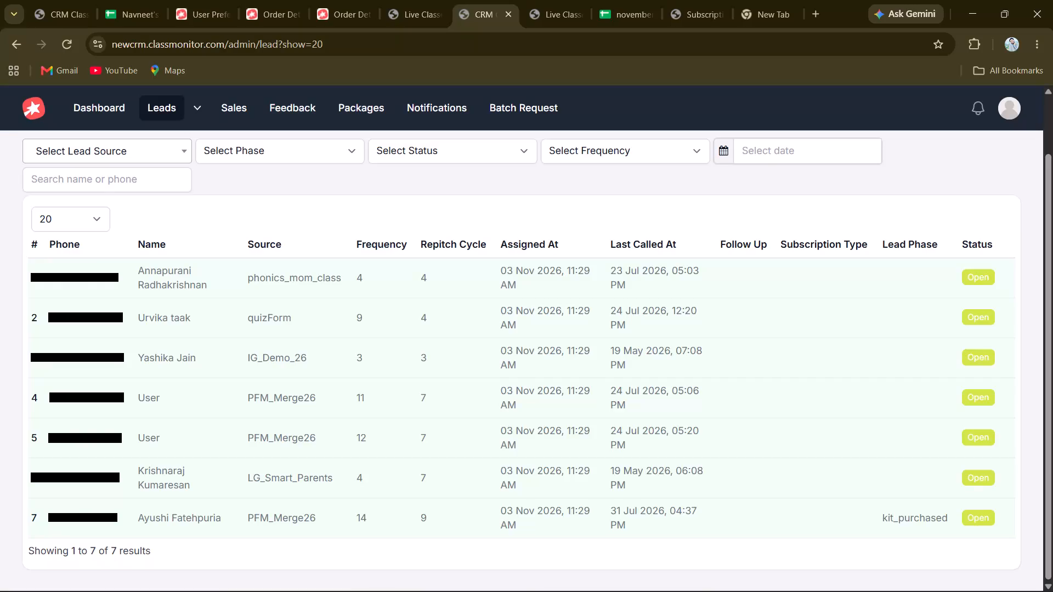
{"action": "left_click", "coordinate": [318, 287]}
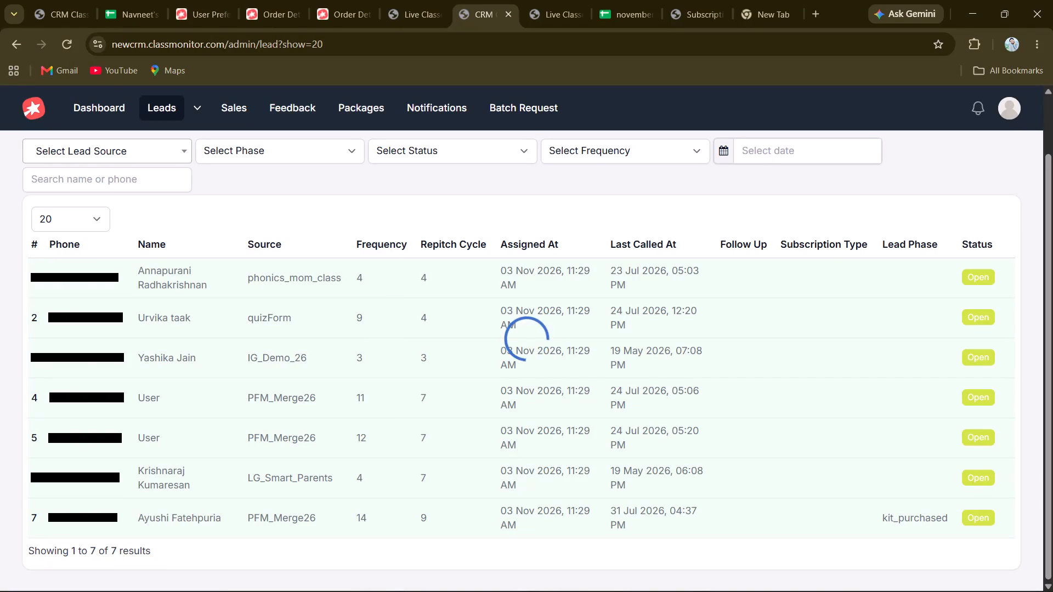
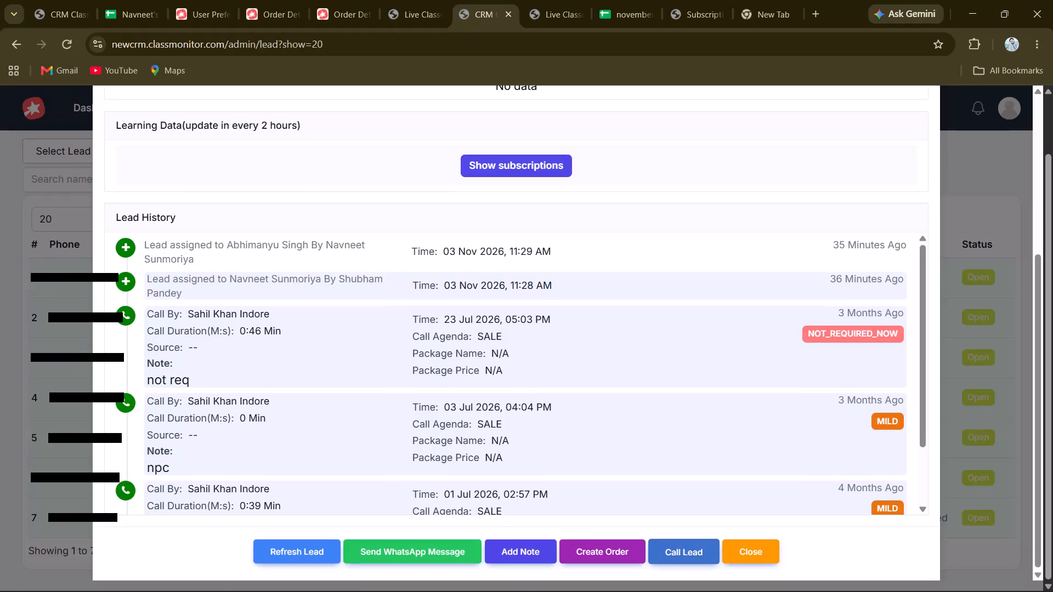
{"action": "scroll", "coordinate": [598, 435], "scroll_direction": "down", "scroll_amount": 6}
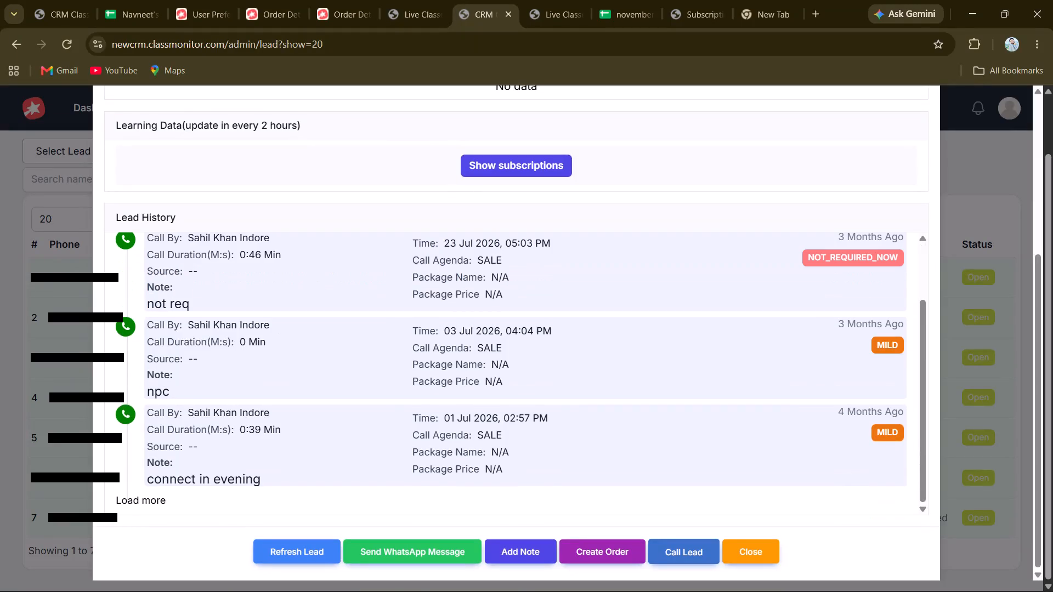
{"action": "scroll", "coordinate": [598, 435], "scroll_direction": "down", "scroll_amount": 5}
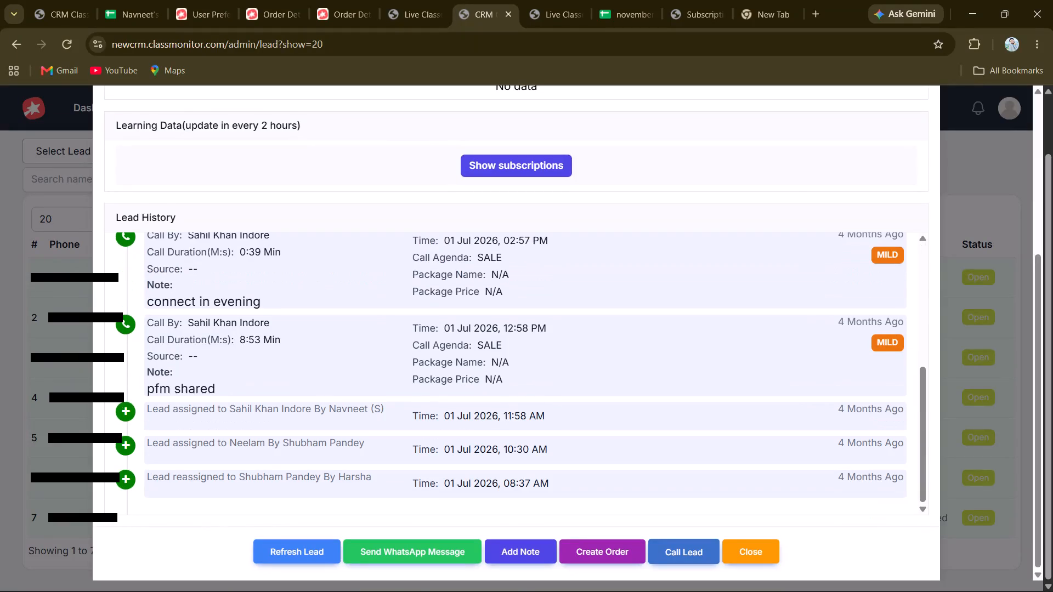
{"action": "scroll", "coordinate": [598, 435], "scroll_direction": "up", "scroll_amount": 17}
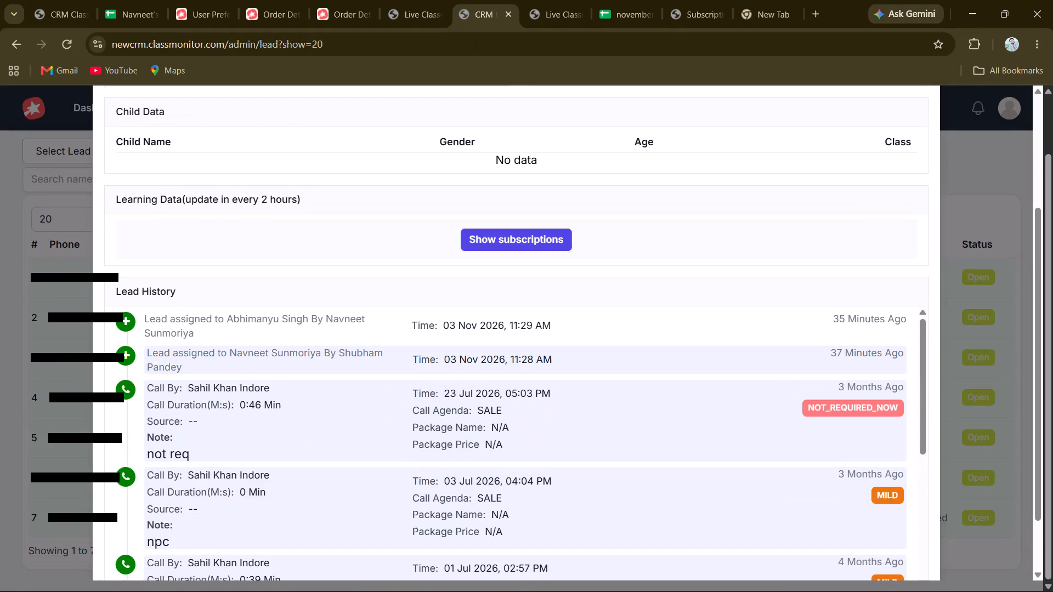
{"action": "scroll", "coordinate": [598, 435], "scroll_direction": "down", "scroll_amount": 5}
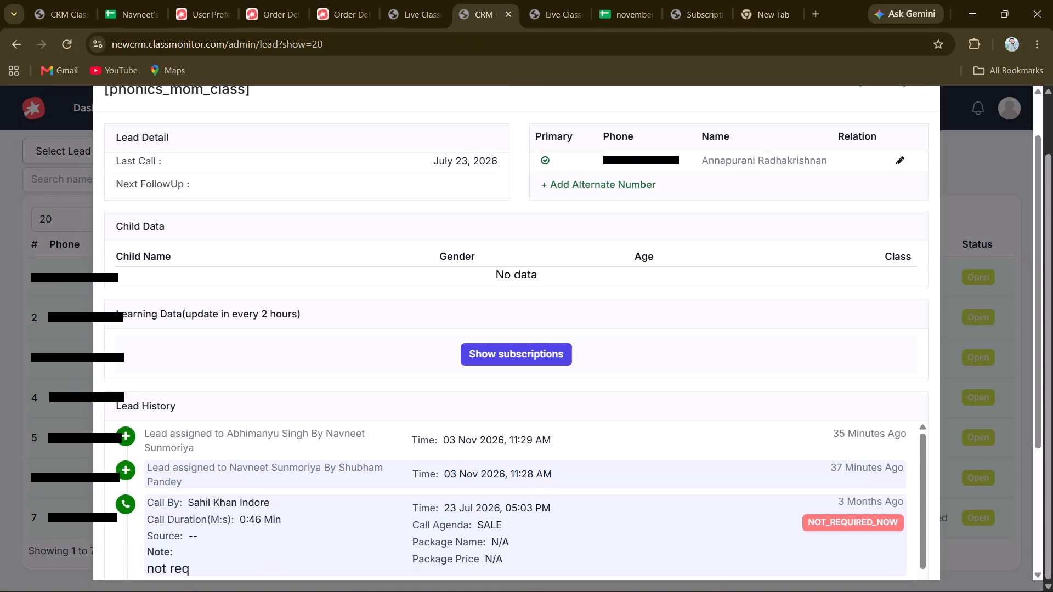
{"action": "left_click", "coordinate": [669, 549]}
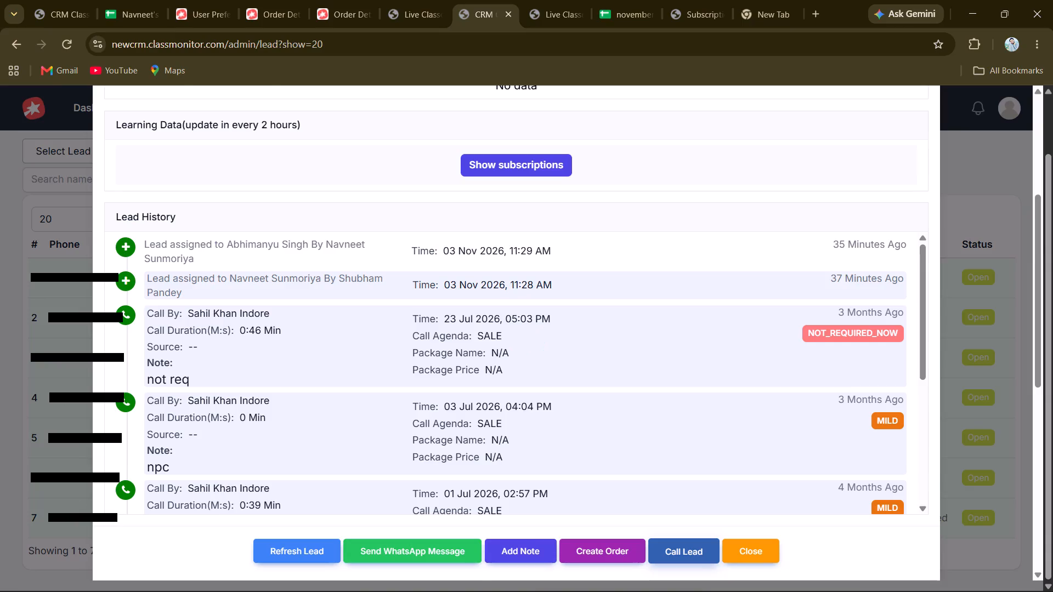
Set the call's lead status to CHURN_NO_ANSWER and enter the note "npc".
{"action": "scroll", "coordinate": [669, 549], "scroll_direction": "down", "scroll_amount": 10}
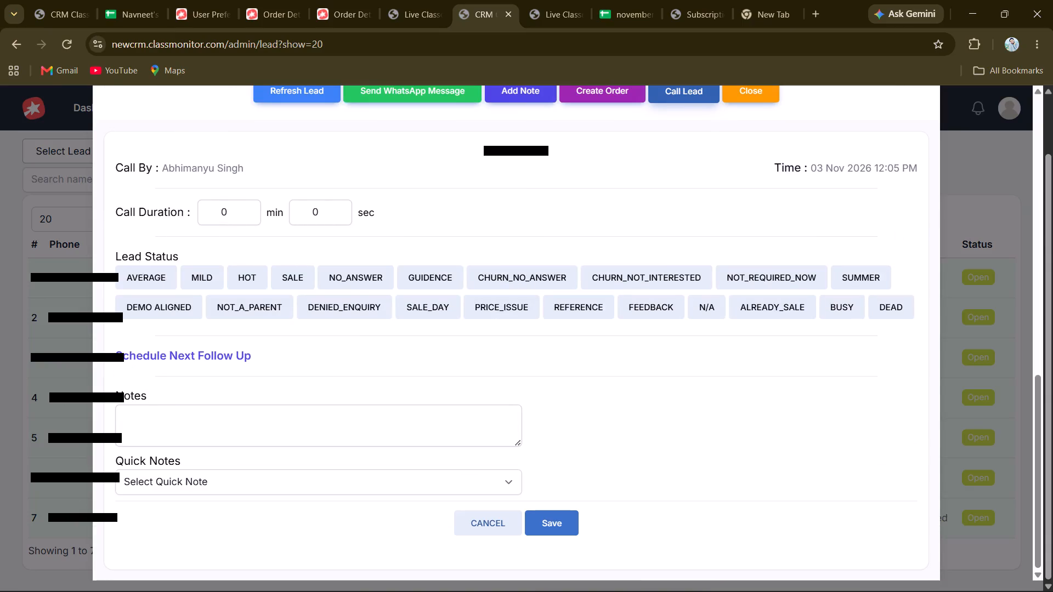
{"action": "left_click", "coordinate": [516, 275]}
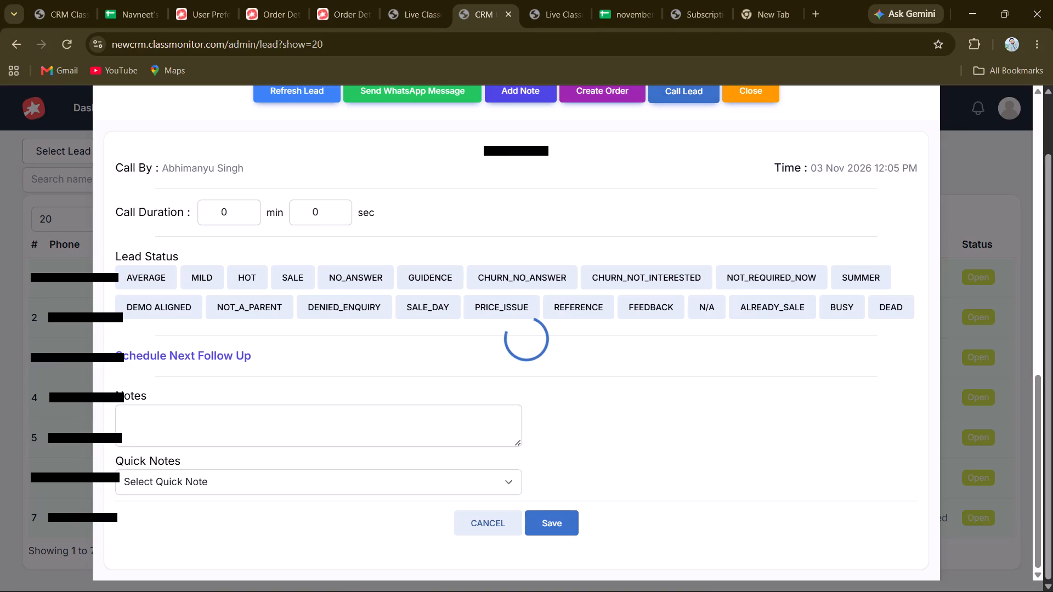
{"action": "scroll", "coordinate": [165, 339], "scroll_direction": "up", "scroll_amount": 9}
{"action": "scroll", "coordinate": [165, 339], "scroll_direction": "down", "scroll_amount": 9}
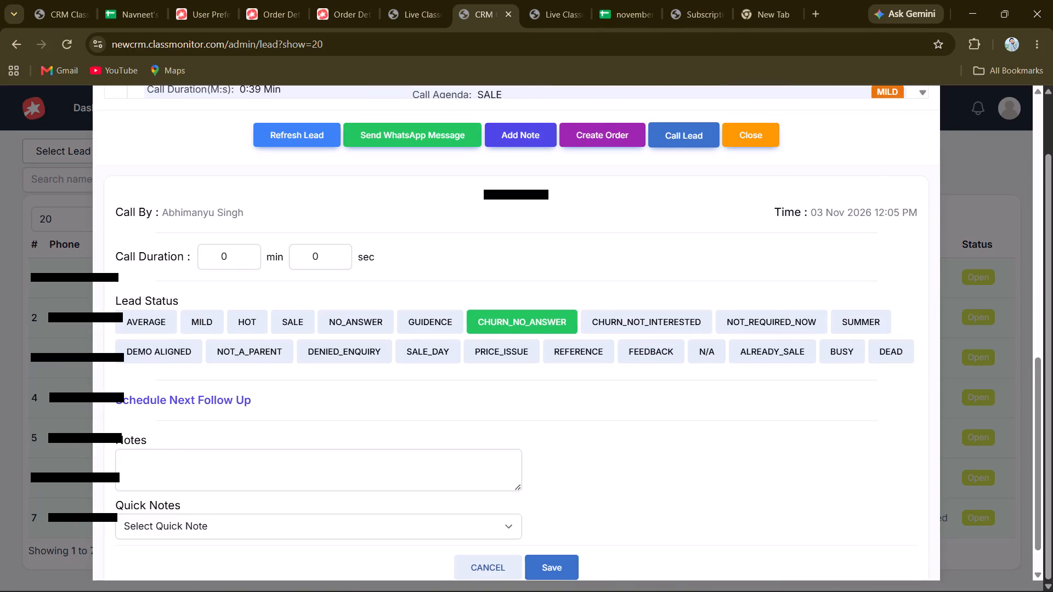
{"action": "left_click", "coordinate": [205, 437]}
{"action": "type", "text": "npc"}
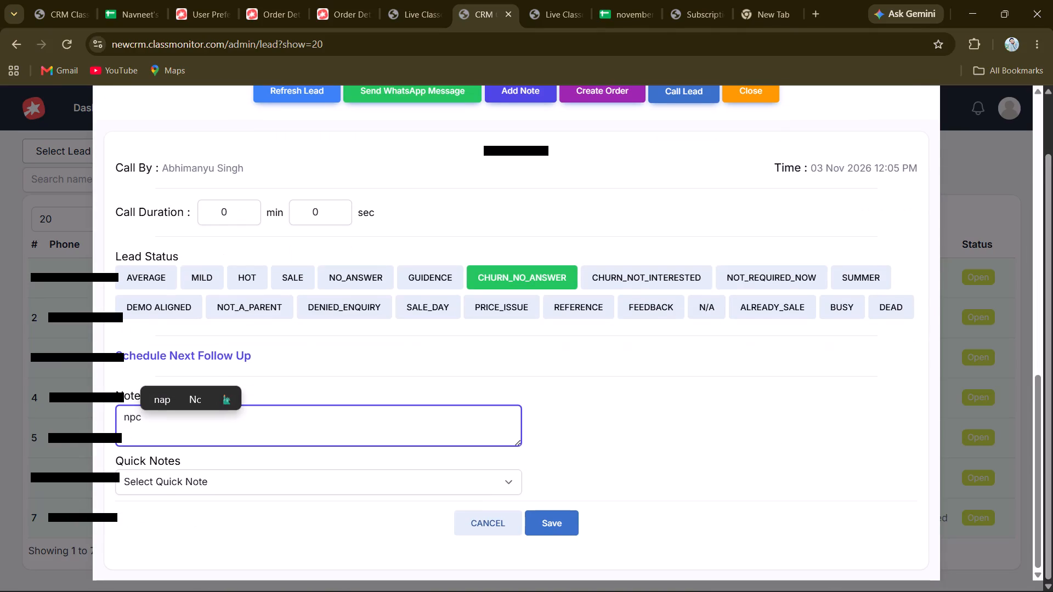
{"action": "scroll", "coordinate": [286, 257], "scroll_direction": "up", "scroll_amount": 13}
{"action": "scroll", "coordinate": [286, 257], "scroll_direction": "down", "scroll_amount": 12}
{"action": "scroll", "coordinate": [289, 304], "scroll_direction": "up", "scroll_amount": 10}
{"action": "scroll", "coordinate": [289, 304], "scroll_direction": "down", "scroll_amount": 10}
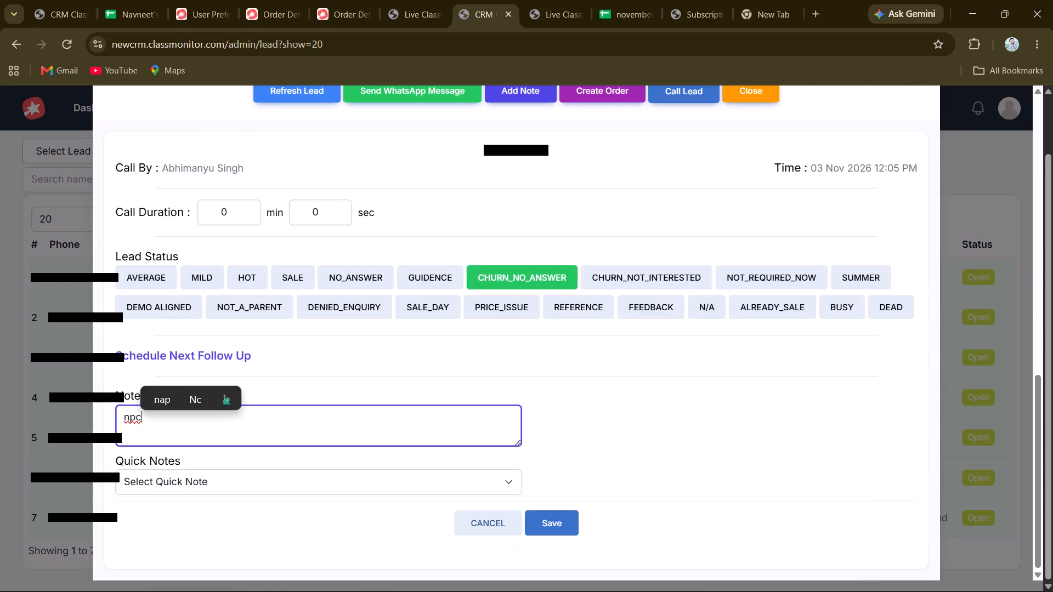
{"action": "left_click", "coordinate": [211, 352]}
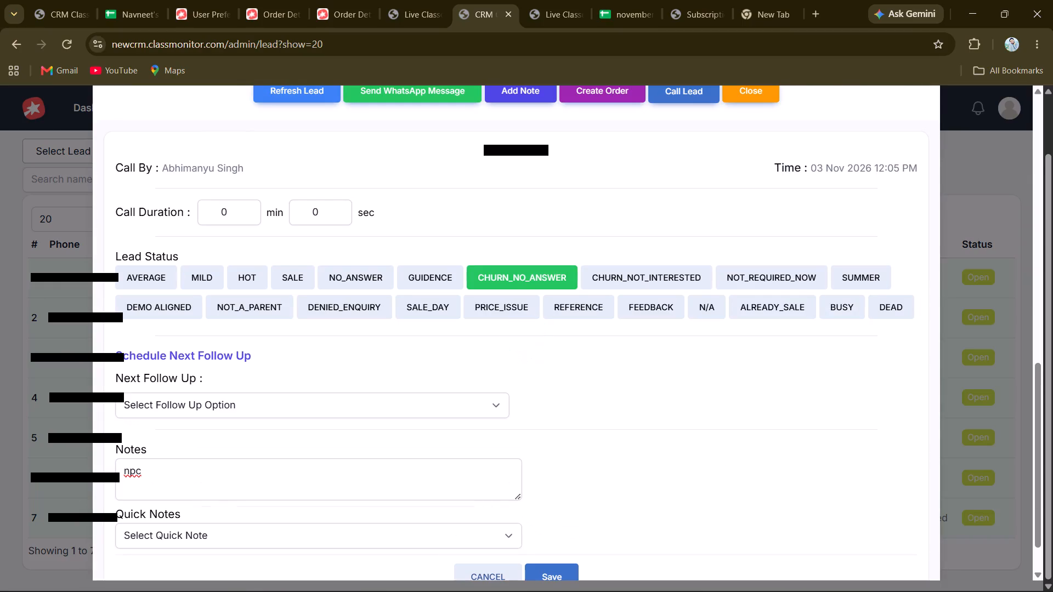
{"action": "left_click", "coordinate": [299, 408]}
{"action": "left_click", "coordinate": [245, 482]}
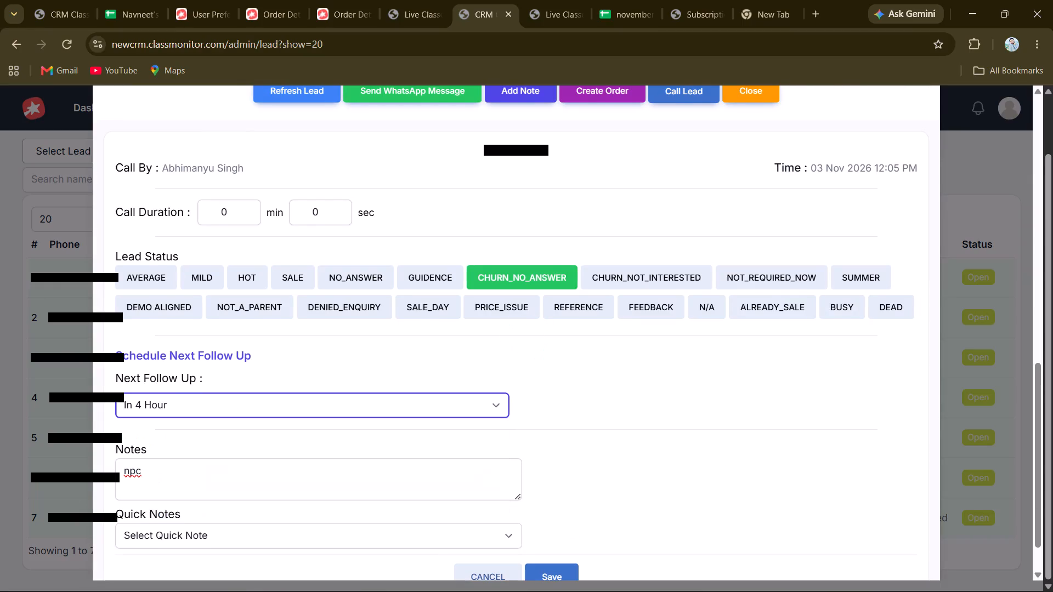
{"action": "scroll", "coordinate": [368, 486], "scroll_direction": "down", "scroll_amount": 5}
{"action": "left_click", "coordinate": [571, 528]}
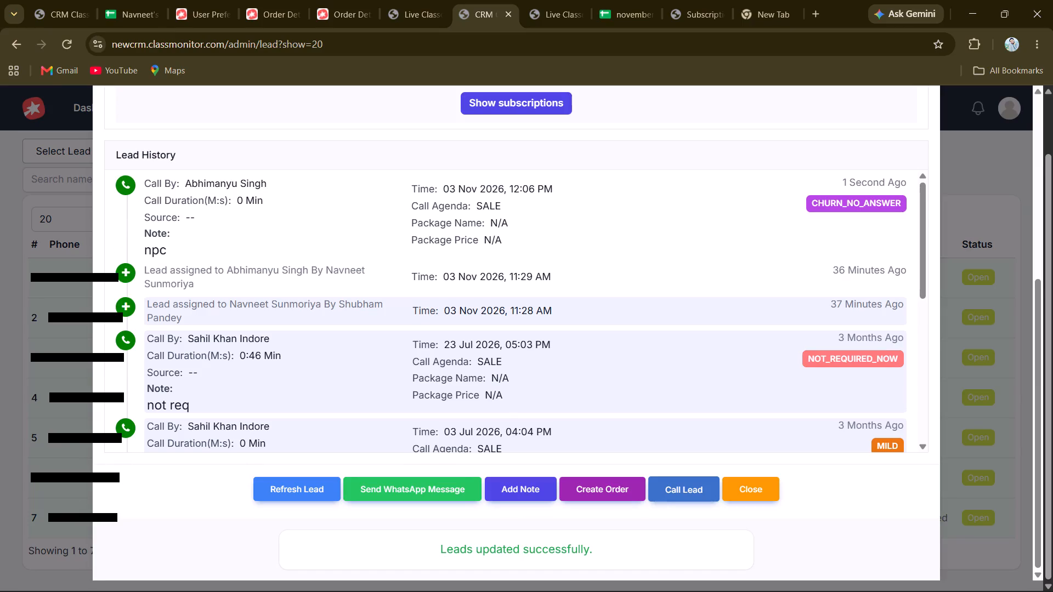
{"action": "left_click", "coordinate": [768, 499]}
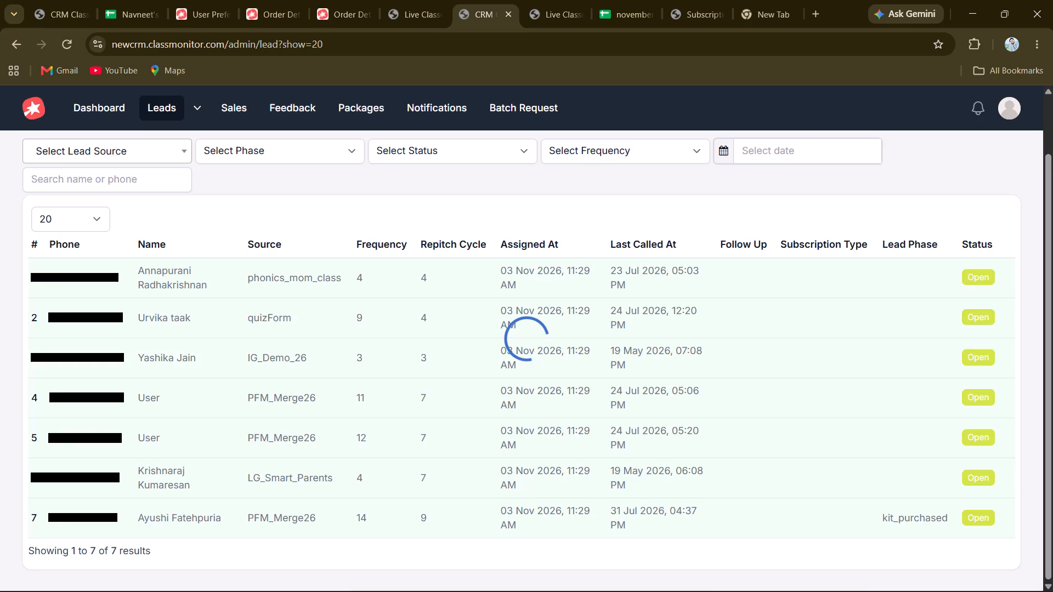
Open the quizForm lead last called on 24 Jul 2026 and review its details and call history.
{"action": "left_click", "coordinate": [270, 318]}
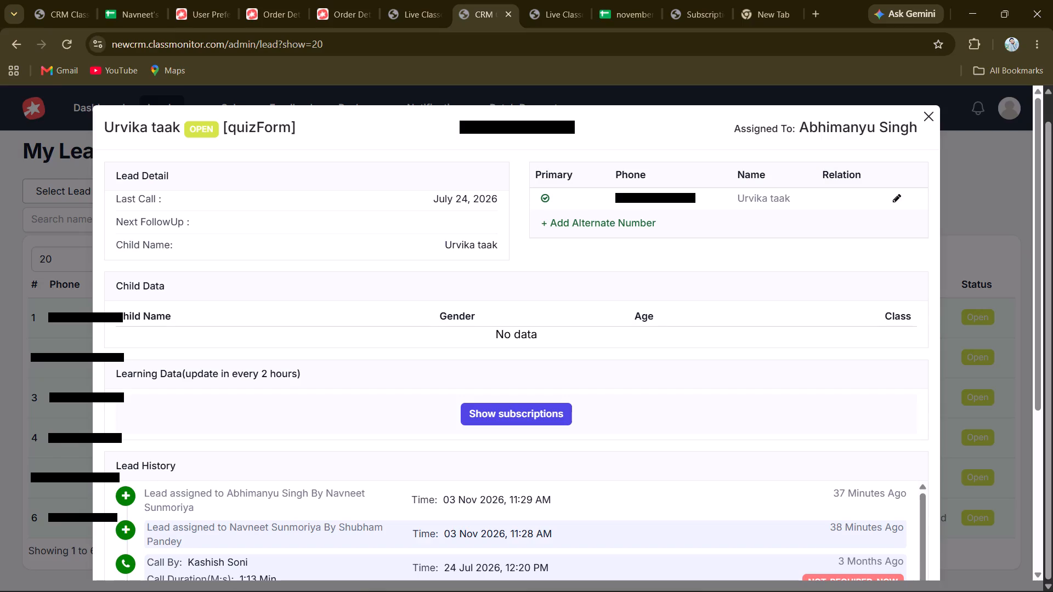
{"action": "scroll", "coordinate": [270, 318], "scroll_direction": "down", "scroll_amount": 7}
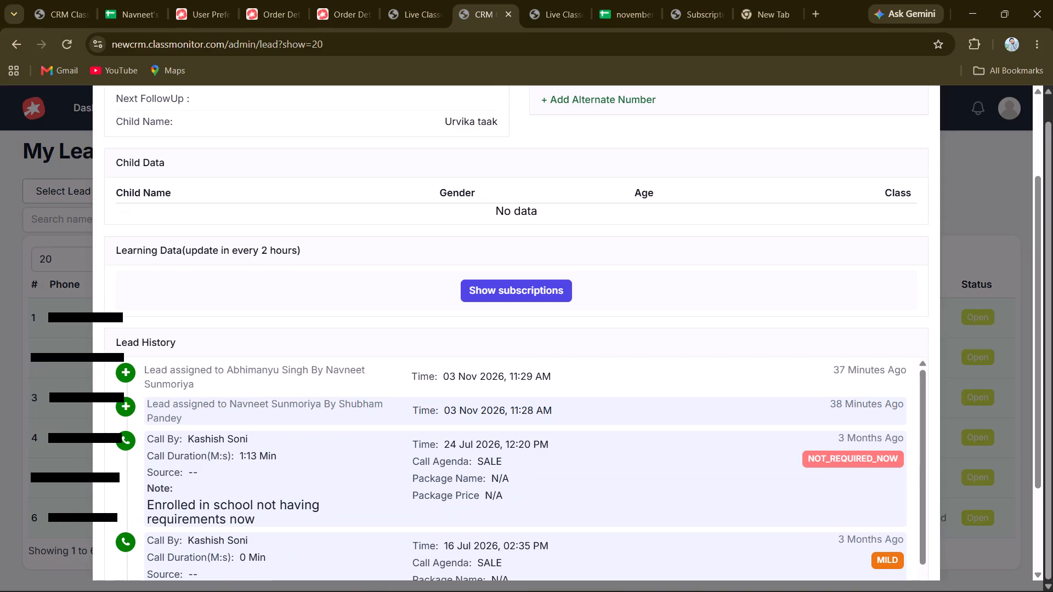
{"action": "scroll", "coordinate": [540, 456], "scroll_direction": "down", "scroll_amount": 6}
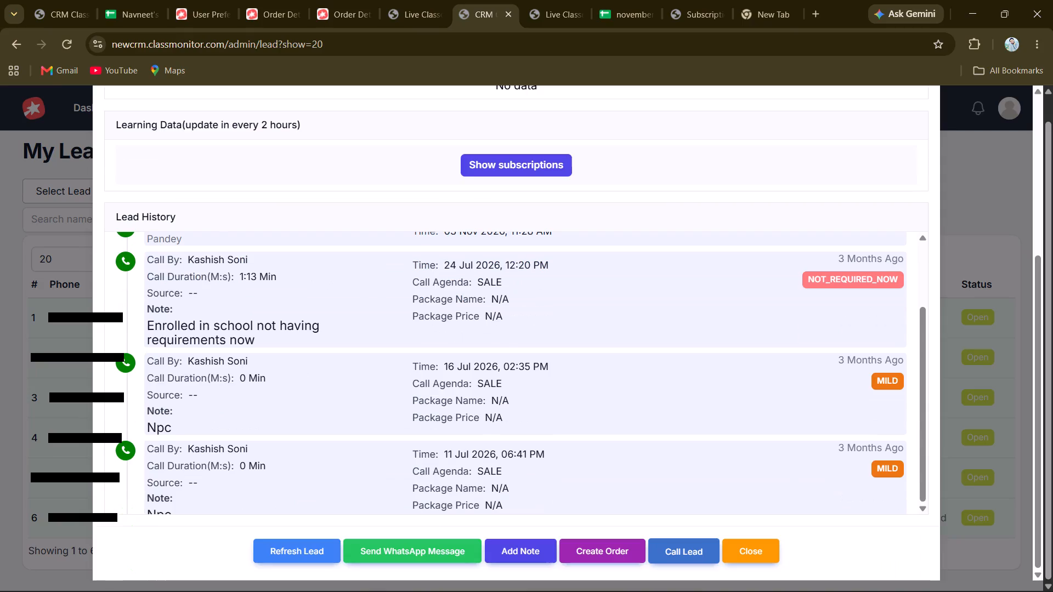
{"action": "scroll", "coordinate": [540, 456], "scroll_direction": "down", "scroll_amount": 8}
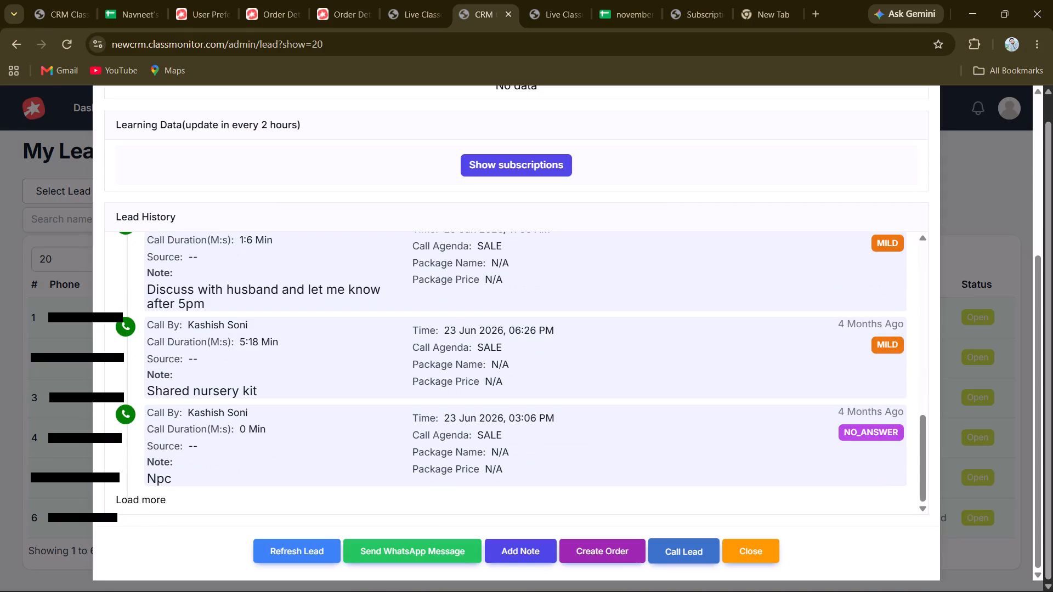
{"action": "scroll", "coordinate": [540, 456], "scroll_direction": "up", "scroll_amount": 14}
{"action": "scroll", "coordinate": [540, 456], "scroll_direction": "down", "scroll_amount": 7}
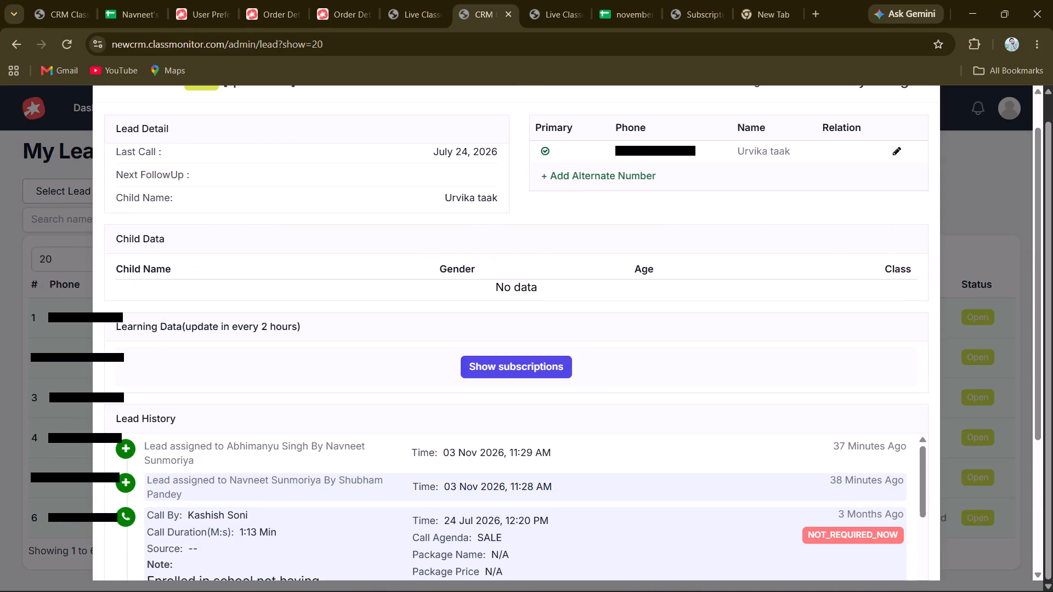
Call the quizForm lead and record a 45-second call with lead status CHURN_NOT_INTERESTED.
{"action": "left_click", "coordinate": [690, 552]}
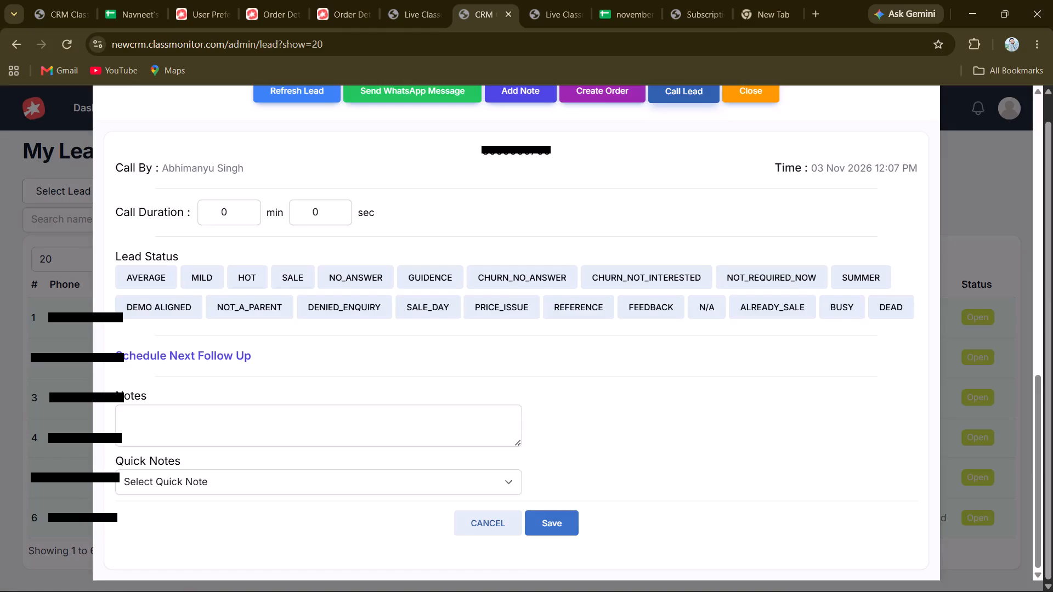
{"action": "scroll", "coordinate": [522, 328], "scroll_direction": "up", "scroll_amount": 9}
{"action": "scroll", "coordinate": [522, 328], "scroll_direction": "down", "scroll_amount": 12}
{"action": "scroll", "coordinate": [336, 350], "scroll_direction": "up", "scroll_amount": 9}
{"action": "scroll", "coordinate": [336, 350], "scroll_direction": "down", "scroll_amount": 8}
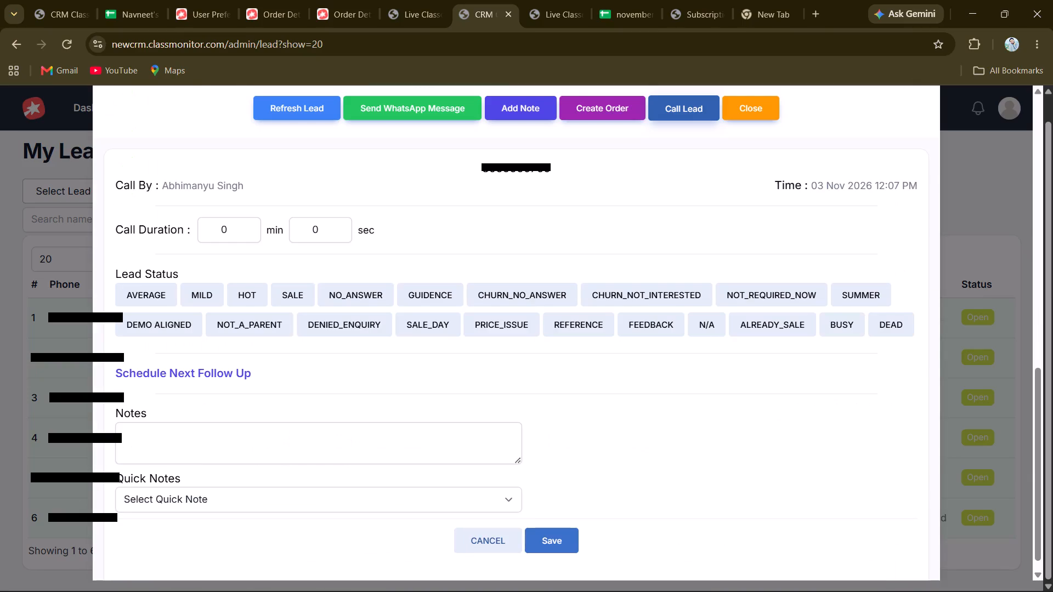
{"action": "left_click", "coordinate": [673, 272]}
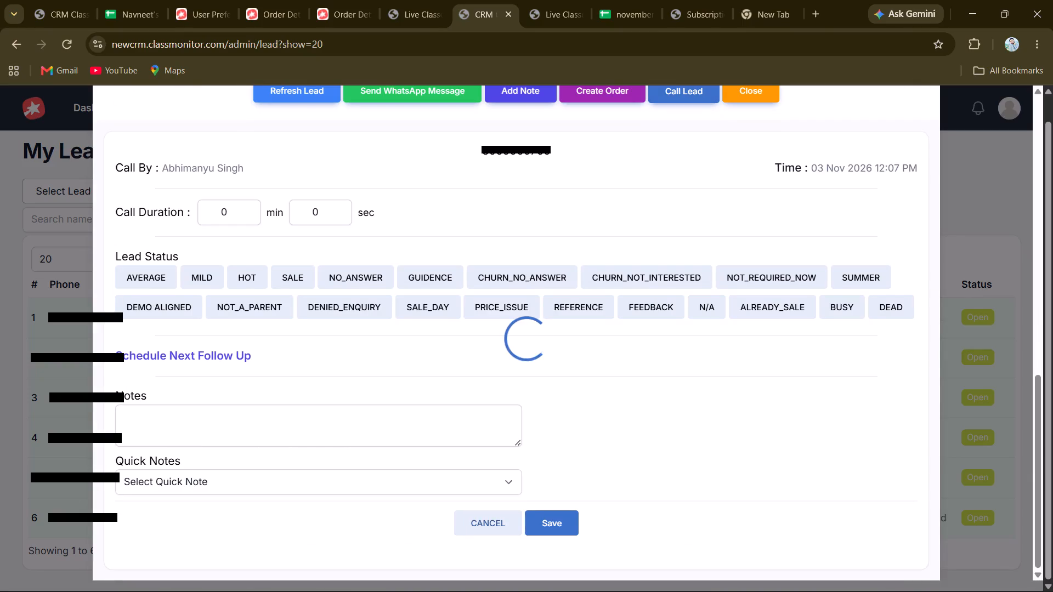
{"action": "left_click", "coordinate": [322, 212]}
{"action": "key", "text": "BackSpace"}
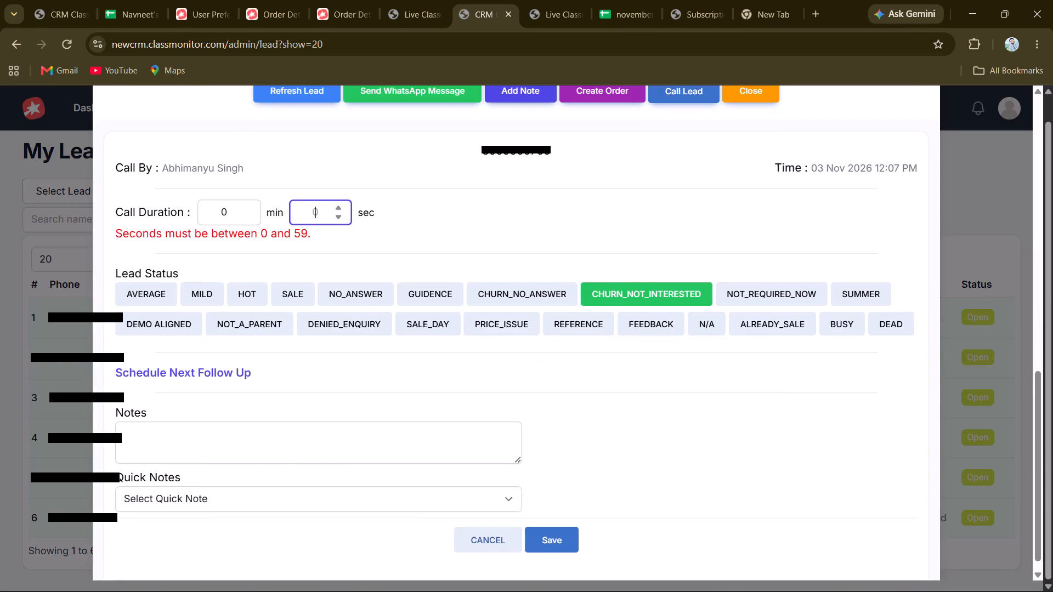
{"action": "type", "text": "45"}
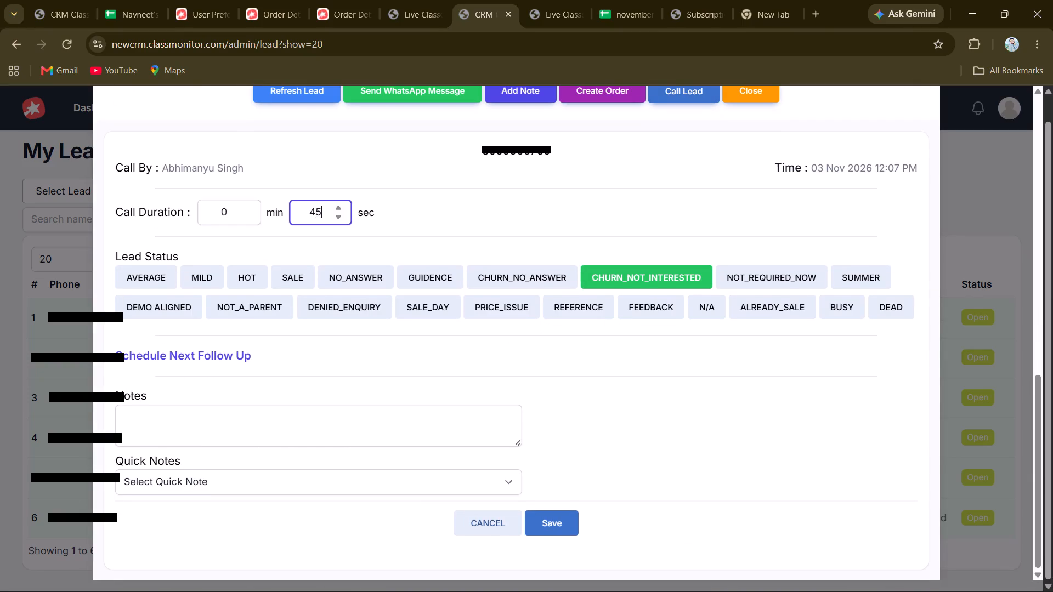
Enter the call note "not looking now", save the call log and close the quizForm lead.
{"action": "left_click", "coordinate": [348, 430]}
{"action": "type", "text": "not looking"}
{"action": "key", "text": "space"}
{"action": "key", "text": "space"}
{"action": "type", "text": "noq"}
{"action": "key", "text": "space"}
{"action": "key", "text": "BackSpace"}
{"action": "key", "text": "BackSpace"}
{"action": "type", "text": "q"}
{"action": "key", "text": "space"}
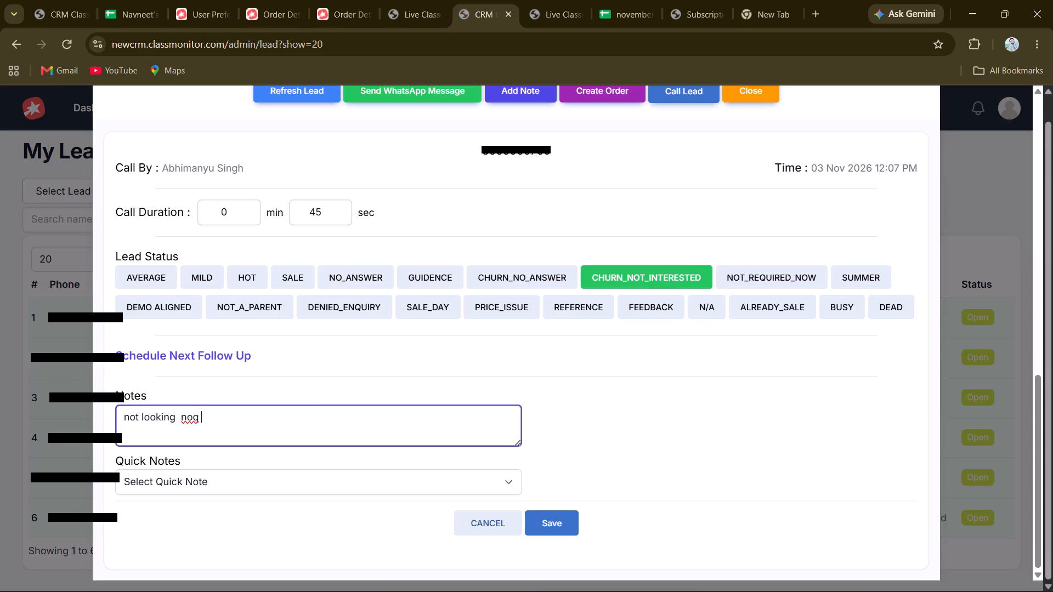
{"action": "key", "text": "BackSpace"}
{"action": "key", "text": "BackSpace"}
{"action": "type", "text": "w"}
{"action": "key", "text": "space"}
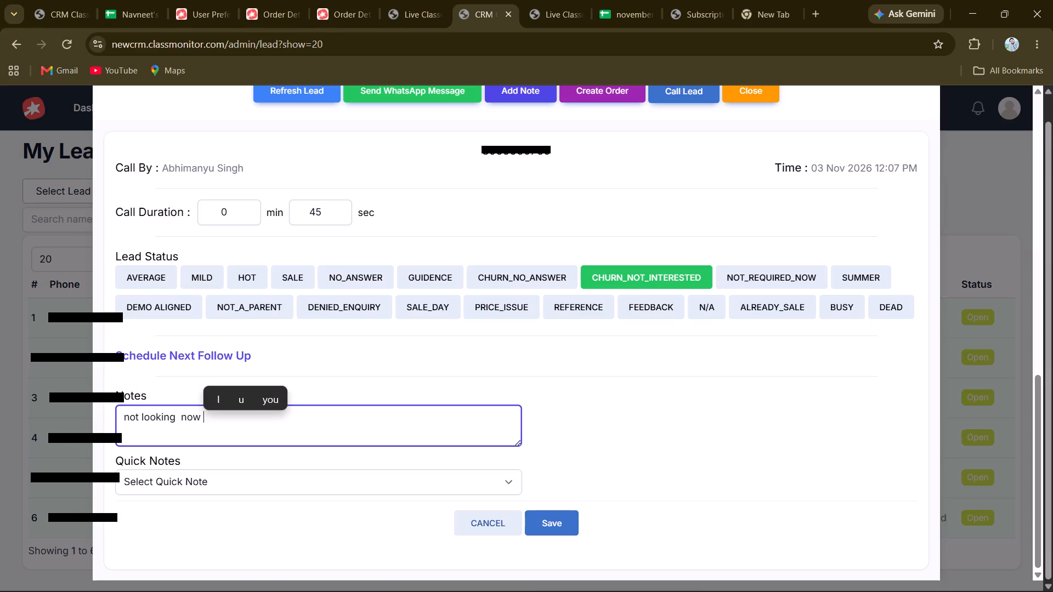
{"action": "left_click", "coordinate": [554, 531]}
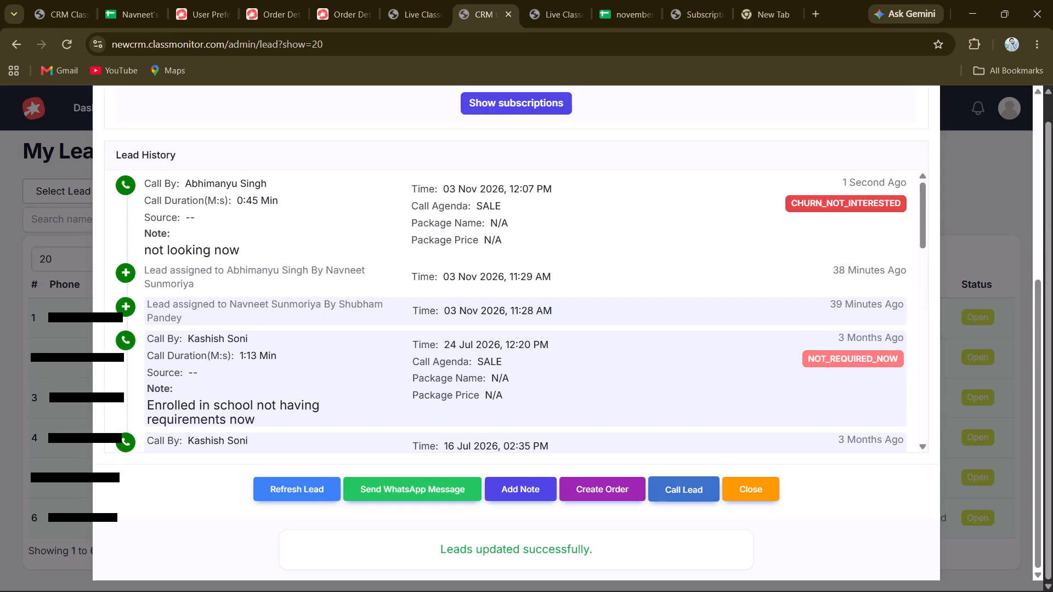
{"action": "left_click", "coordinate": [758, 493]}
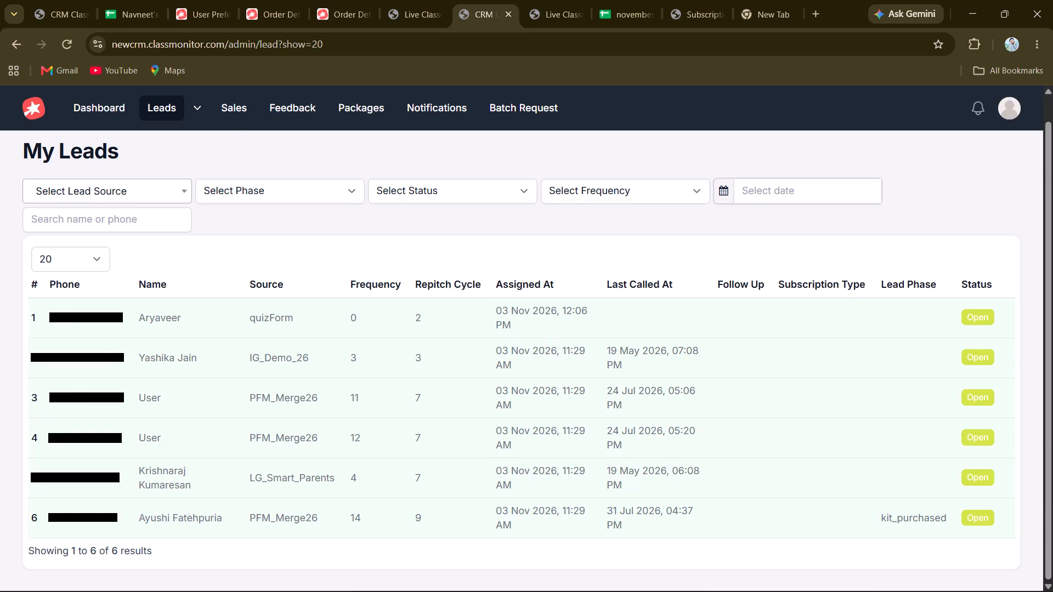
Reload the My Leads list and open the newly assigned quizForm lead, first in the list.
{"action": "left_click", "coordinate": [178, 141]}
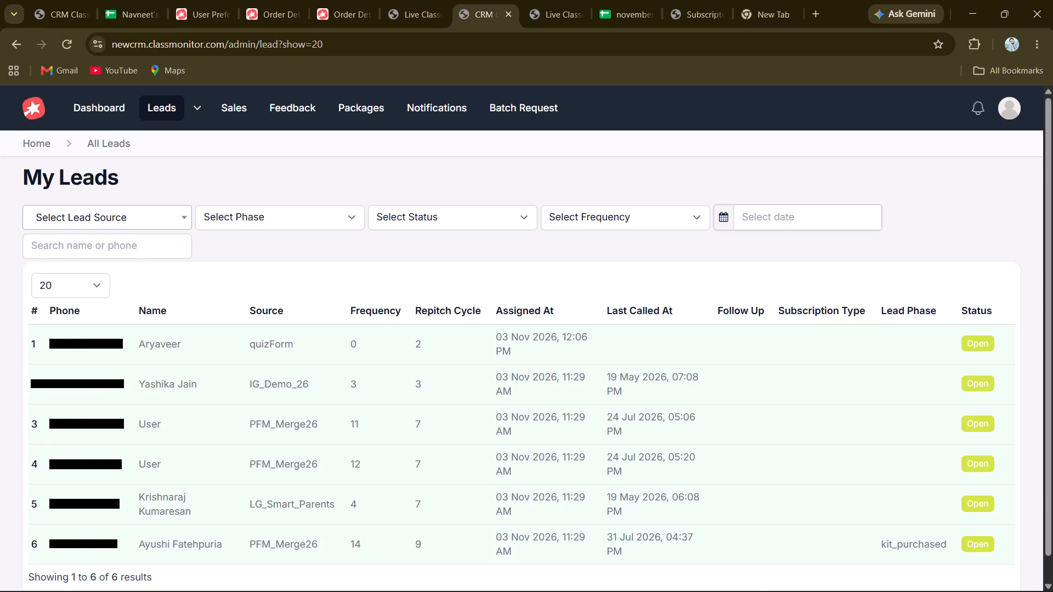
{"action": "left_click", "coordinate": [174, 140]}
{"action": "left_click", "coordinate": [299, 340]}
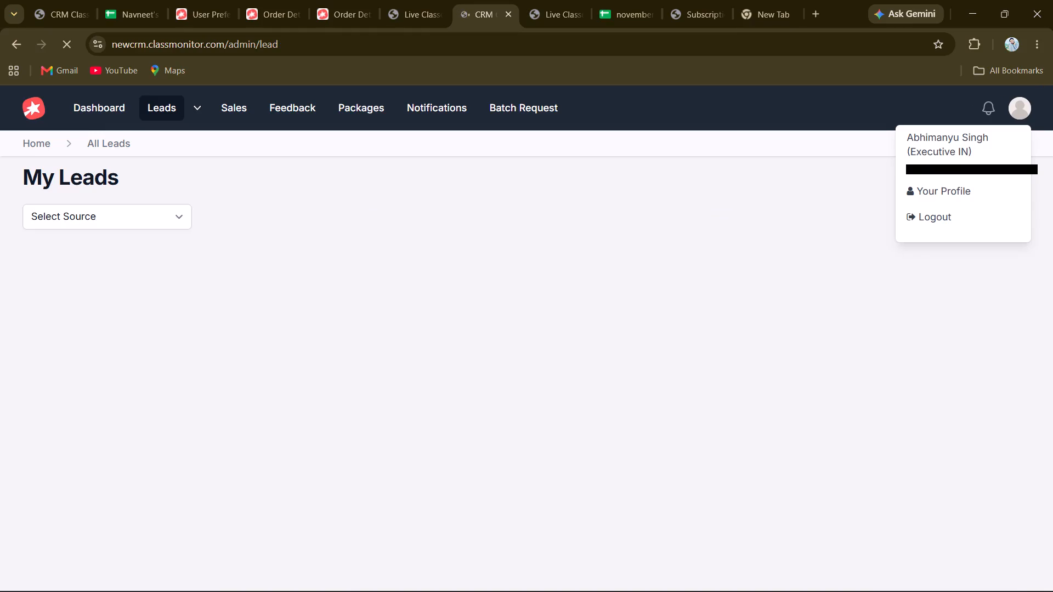
{"action": "left_click", "coordinate": [268, 345]}
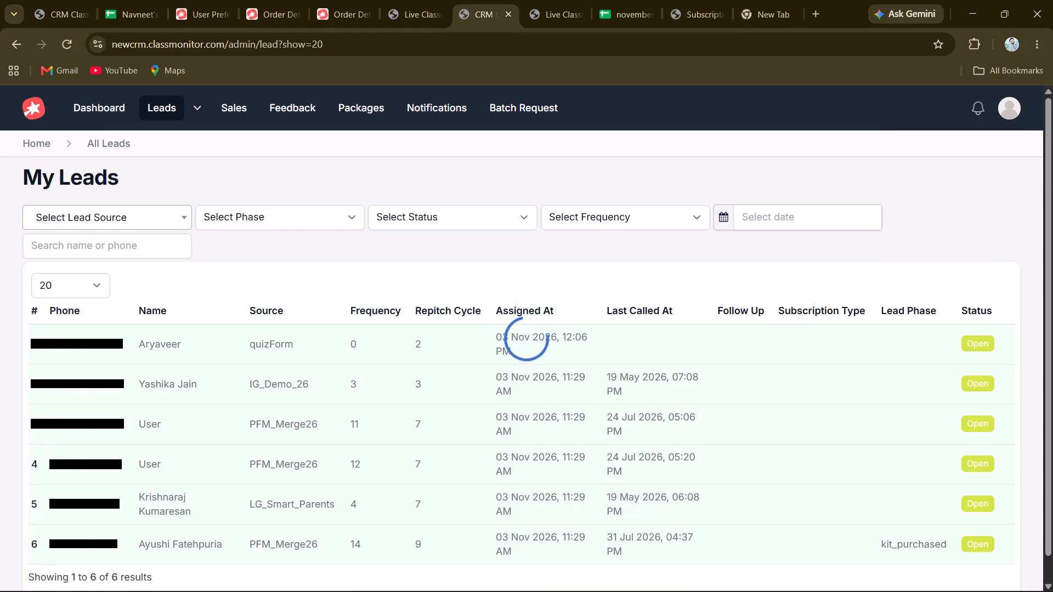
Review the newly assigned quizForm lead's history, age group and skill scores.
{"action": "scroll", "coordinate": [268, 345], "scroll_direction": "down", "scroll_amount": 8}
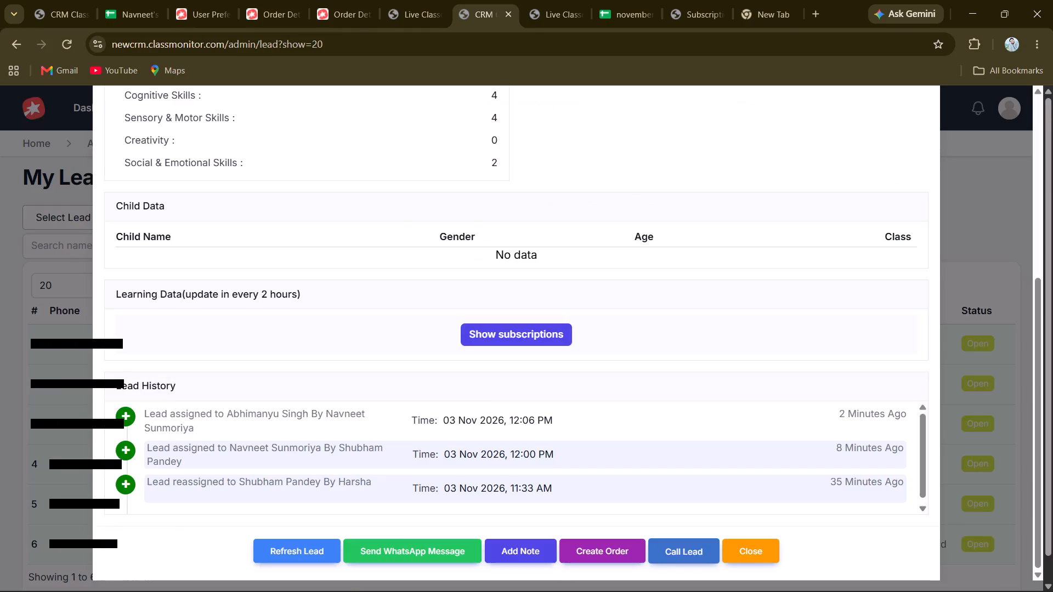
{"action": "scroll", "coordinate": [268, 345], "scroll_direction": "up", "scroll_amount": 9}
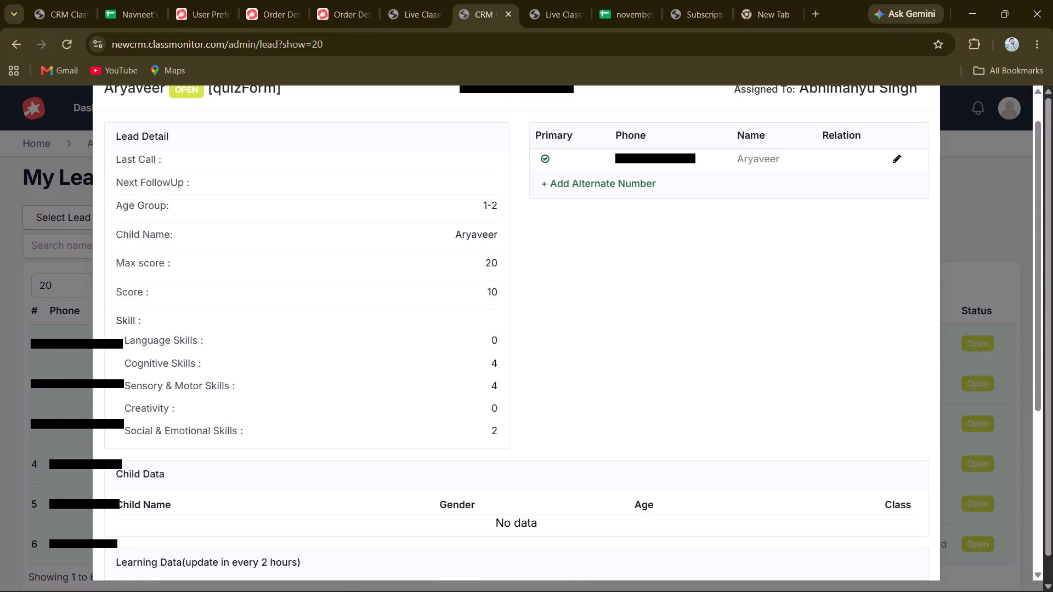
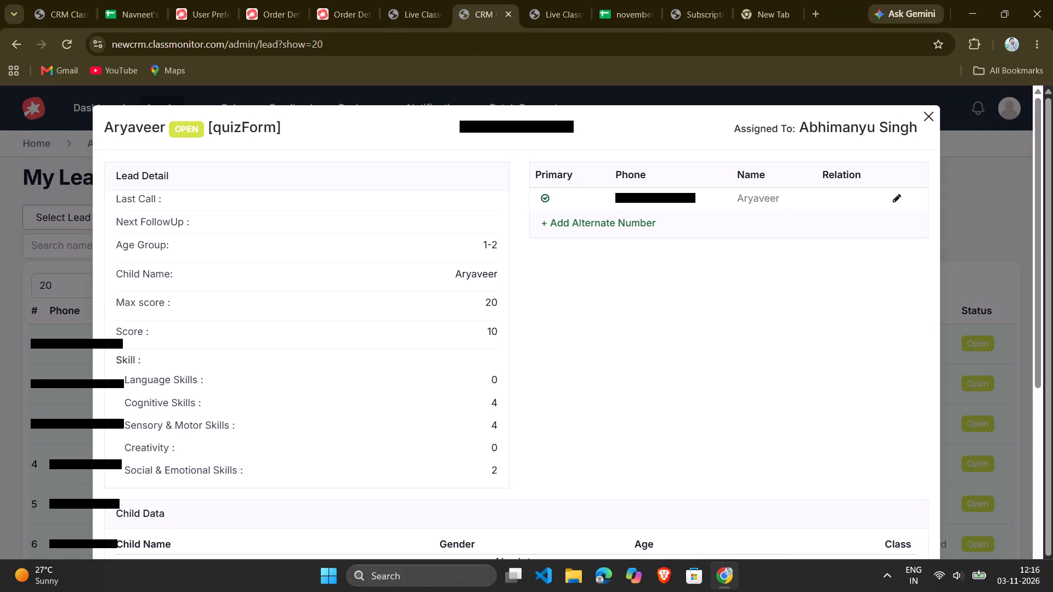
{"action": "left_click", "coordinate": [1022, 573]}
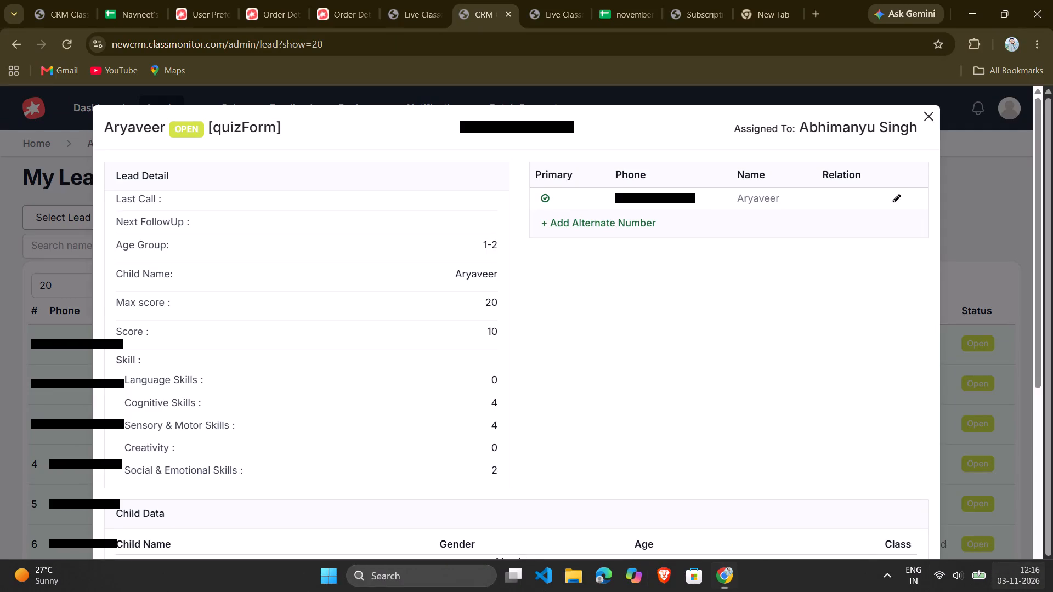
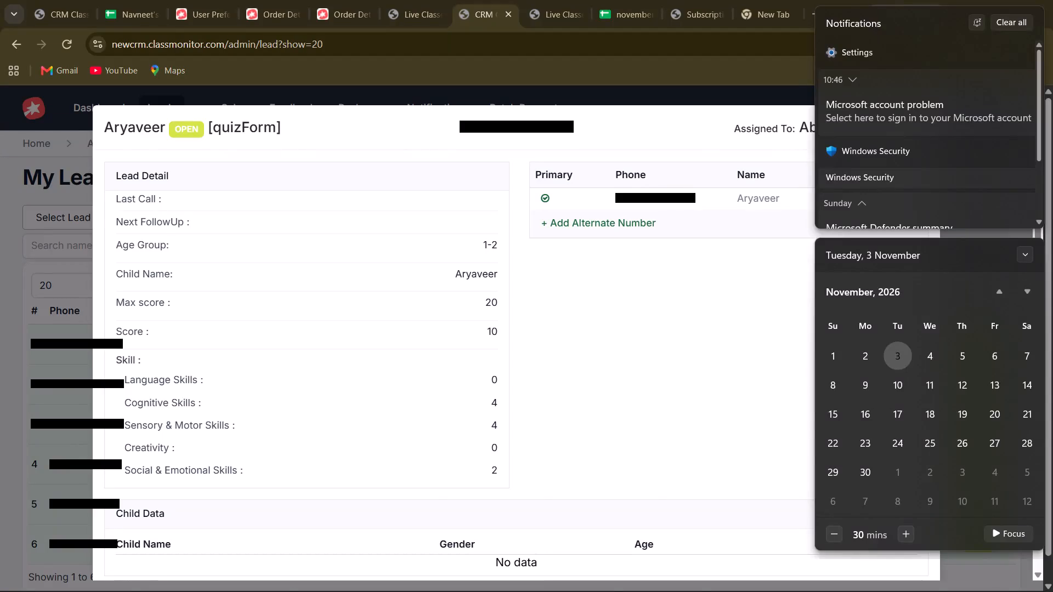
Call the newly assigned quizForm lead and record a call of 3 minutes 45 seconds with lead status AVERAGE.
{"action": "left_click", "coordinate": [661, 332]}
{"action": "scroll", "coordinate": [661, 332], "scroll_direction": "down", "scroll_amount": 10}
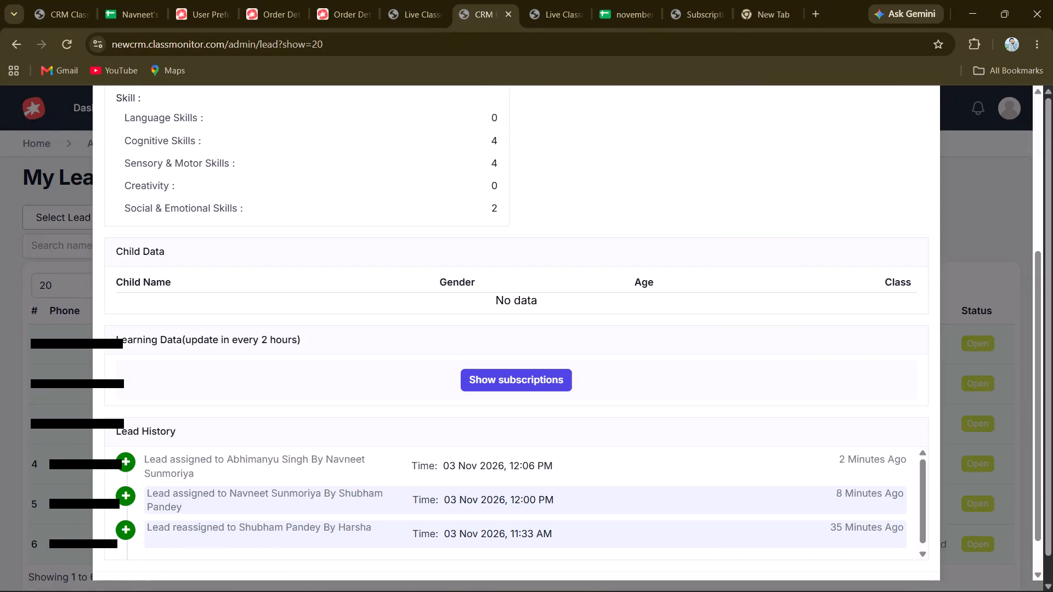
{"action": "left_click", "coordinate": [675, 548]}
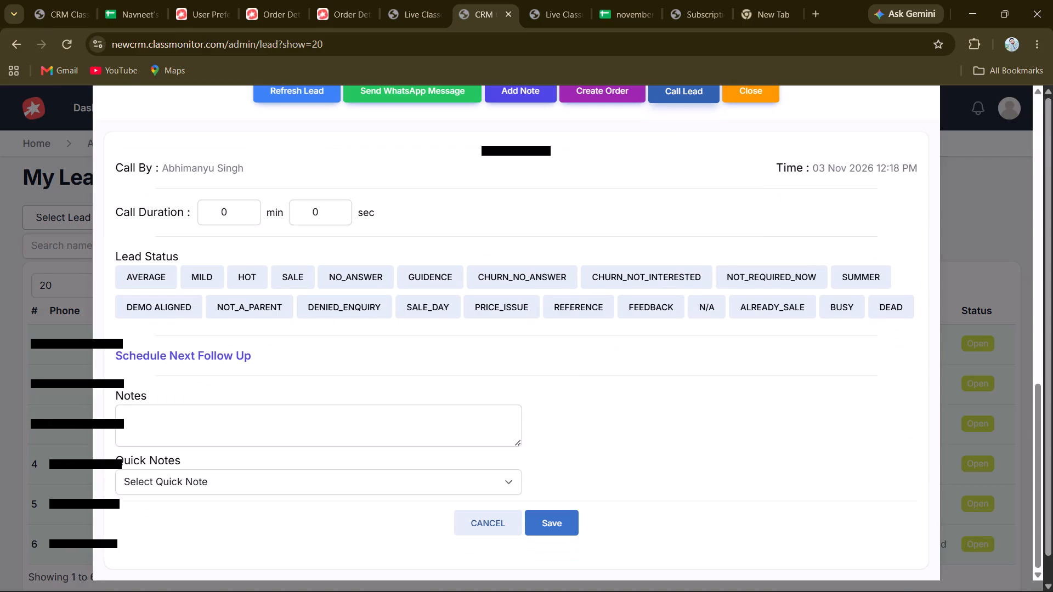
{"action": "scroll", "coordinate": [408, 285], "scroll_direction": "up", "scroll_amount": 10}
{"action": "scroll", "coordinate": [408, 285], "scroll_direction": "down", "scroll_amount": 11}
{"action": "left_click", "coordinate": [229, 217]}
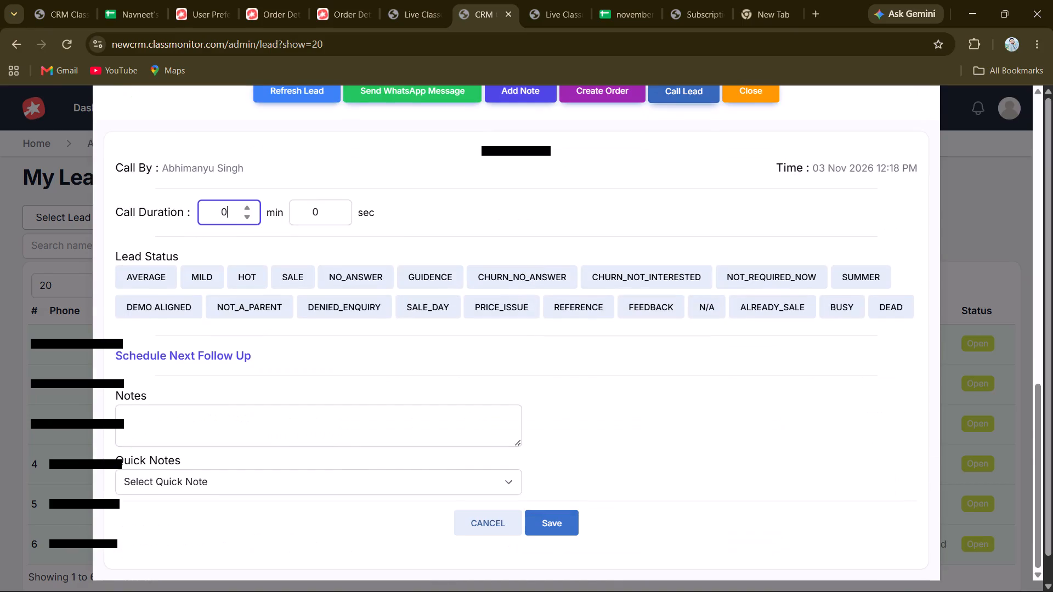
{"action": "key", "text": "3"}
{"action": "left_click", "coordinate": [323, 215]}
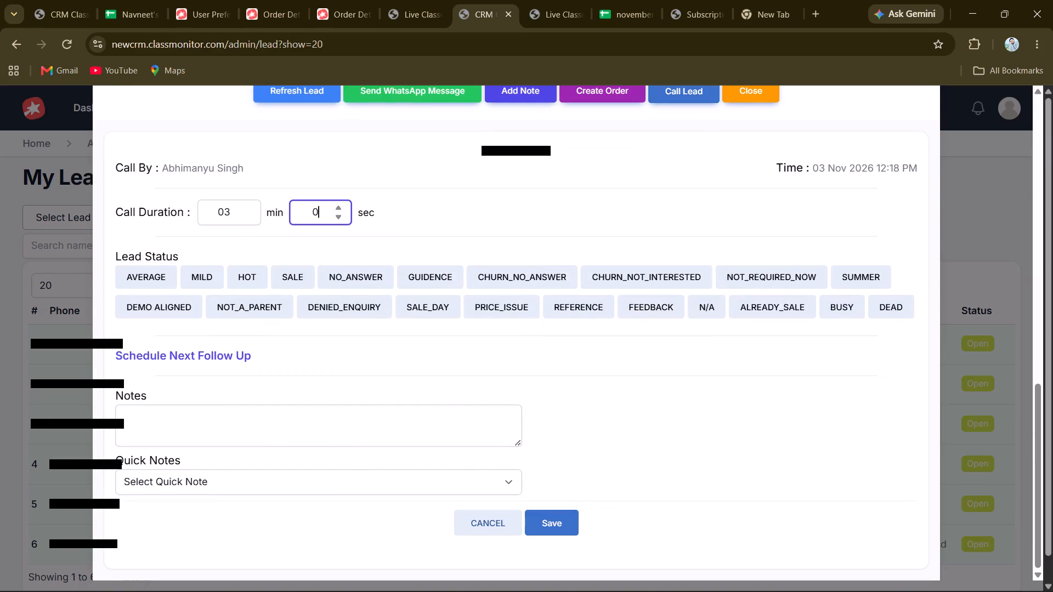
{"action": "key", "text": "BackSpace"}
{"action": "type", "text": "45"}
{"action": "left_click", "coordinate": [156, 279]}
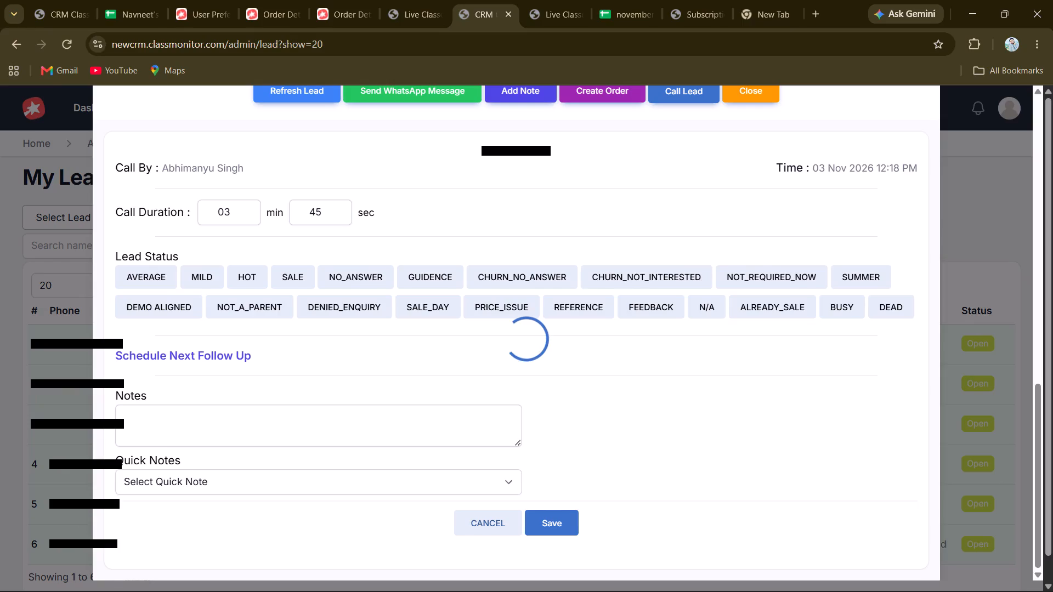
Enter the call note beginning "age 1 years pg kit" for the quizForm lead.
{"action": "scroll", "coordinate": [352, 367], "scroll_direction": "up", "scroll_amount": 12}
{"action": "scroll", "coordinate": [352, 367], "scroll_direction": "down", "scroll_amount": 7}
{"action": "left_click", "coordinate": [288, 423]}
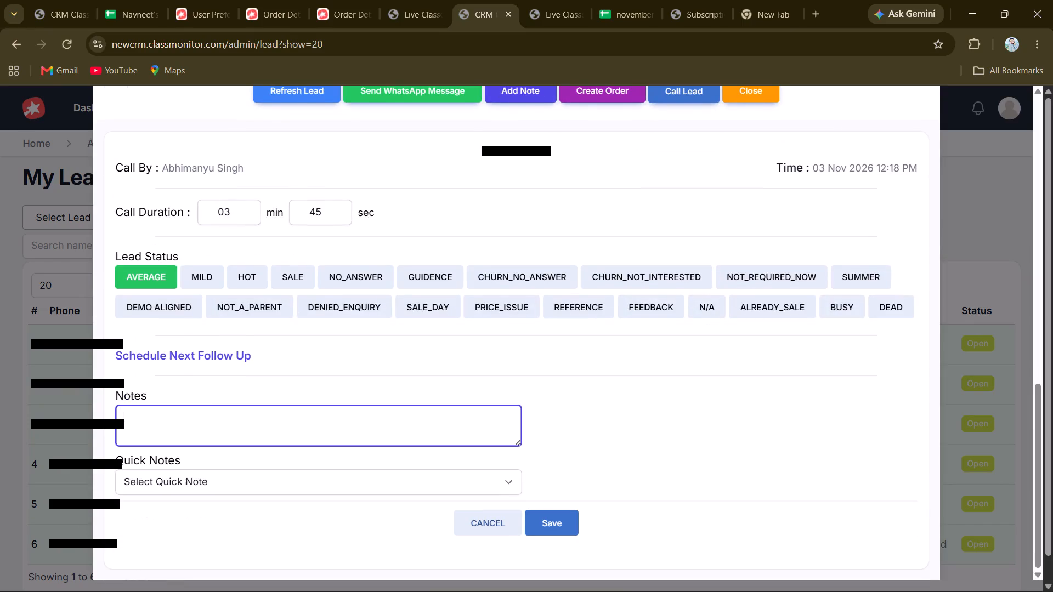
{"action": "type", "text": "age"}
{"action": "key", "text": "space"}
Complete the call note so that it reads "age 1 years pg kit".
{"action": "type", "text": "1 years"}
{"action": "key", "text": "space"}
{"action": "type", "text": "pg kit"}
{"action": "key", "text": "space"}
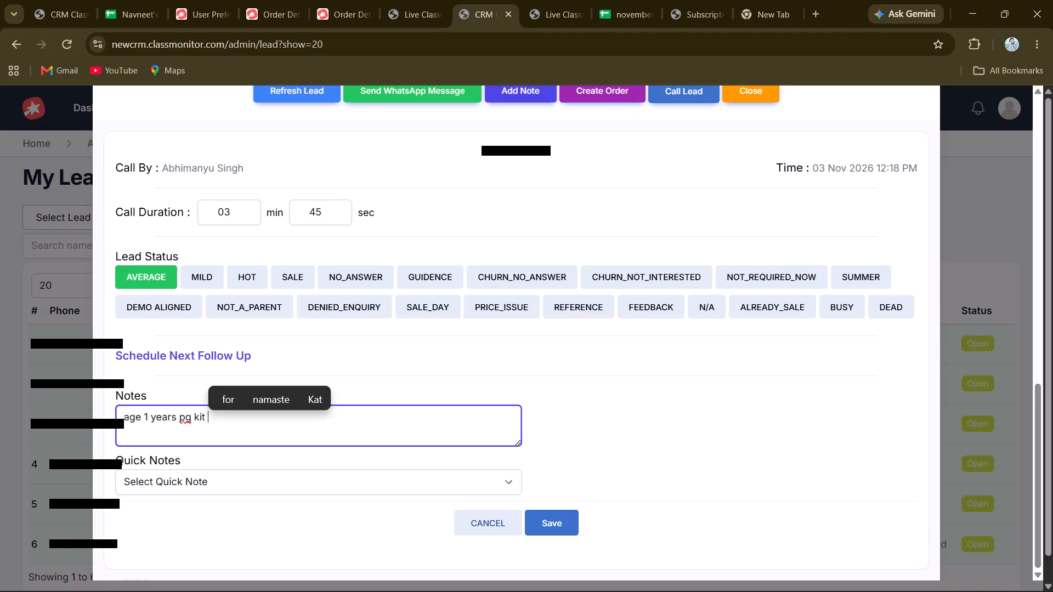
Schedule the lead's next follow-up with the In 4 Hour option and save the call log.
{"action": "scroll", "coordinate": [242, 251], "scroll_direction": "up", "scroll_amount": 10}
{"action": "scroll", "coordinate": [242, 251], "scroll_direction": "down", "scroll_amount": 10}
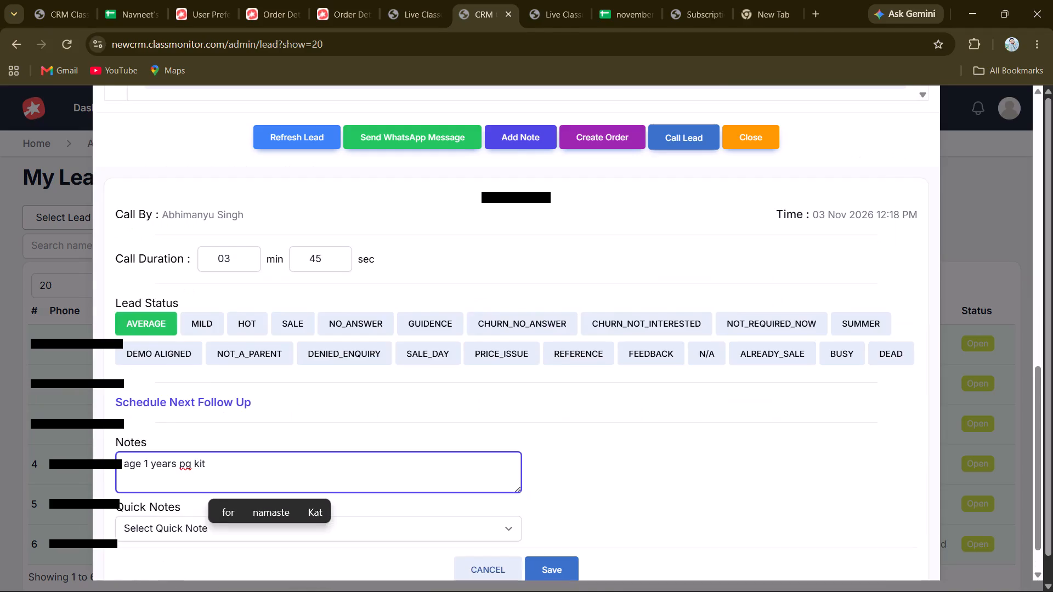
{"action": "left_click", "coordinate": [170, 358]}
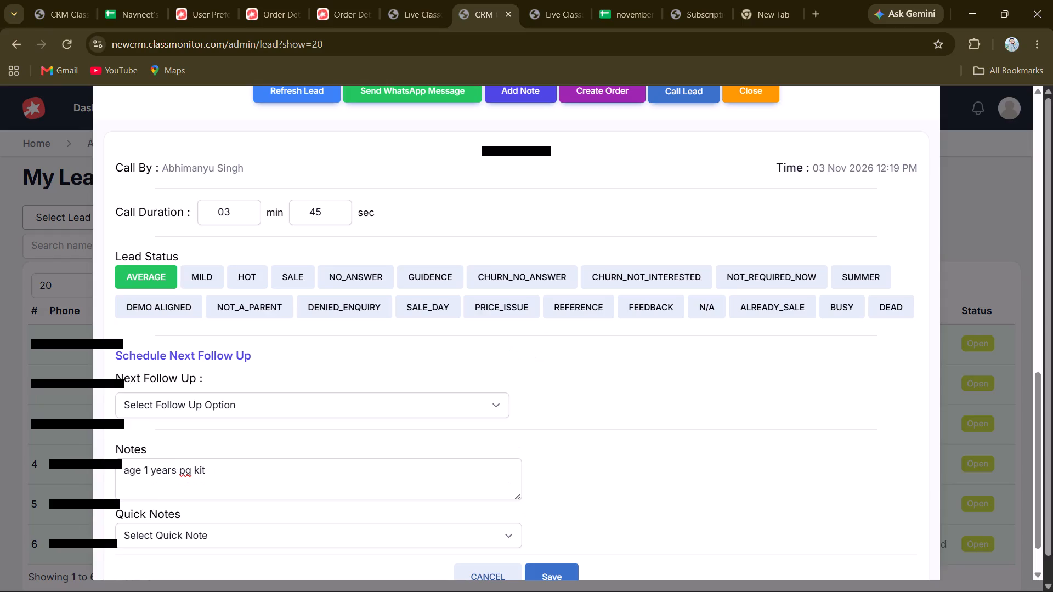
{"action": "scroll", "coordinate": [313, 351], "scroll_direction": "up", "scroll_amount": 8}
{"action": "scroll", "coordinate": [313, 351], "scroll_direction": "down", "scroll_amount": 9}
{"action": "left_click", "coordinate": [270, 348]}
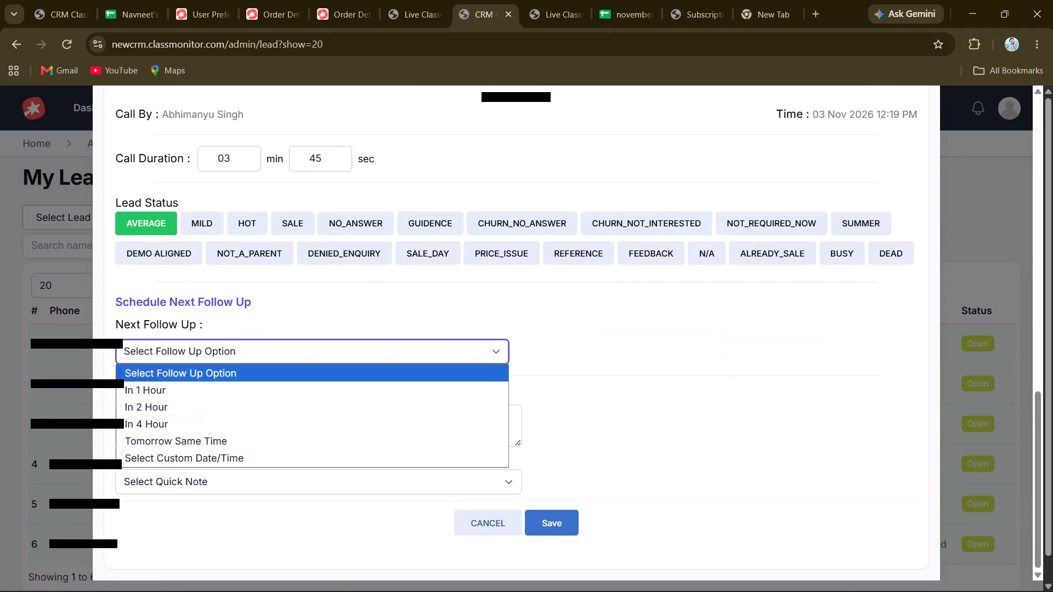
{"action": "left_click", "coordinate": [188, 421]}
{"action": "scroll", "coordinate": [360, 417], "scroll_direction": "down", "scroll_amount": 7}
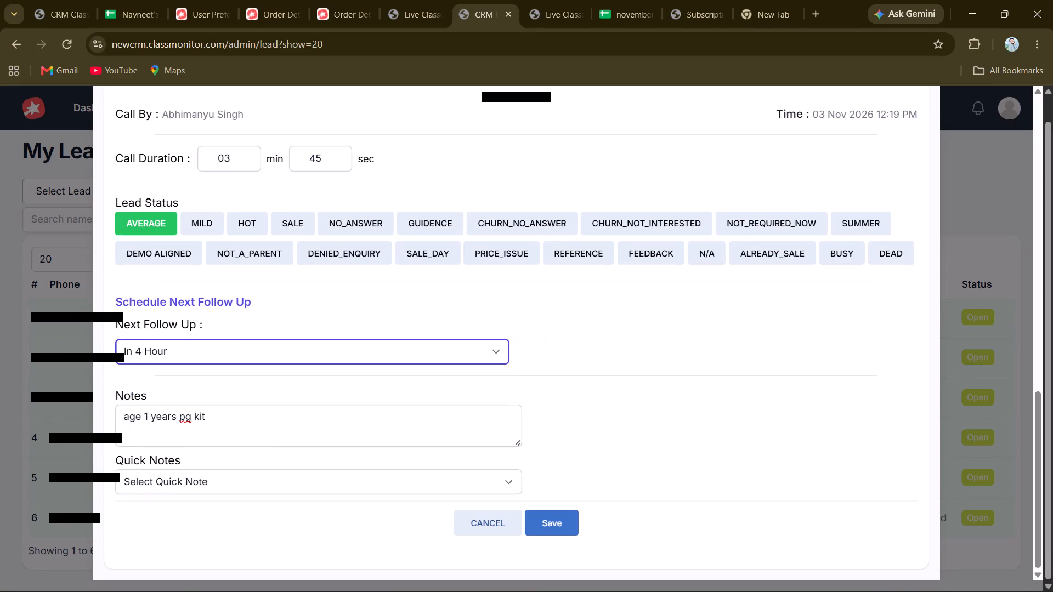
{"action": "scroll", "coordinate": [407, 420], "scroll_direction": "down", "scroll_amount": 5}
{"action": "scroll", "coordinate": [407, 420], "scroll_direction": "up", "scroll_amount": 9}
{"action": "scroll", "coordinate": [407, 420], "scroll_direction": "down", "scroll_amount": 11}
{"action": "left_click", "coordinate": [561, 514]}
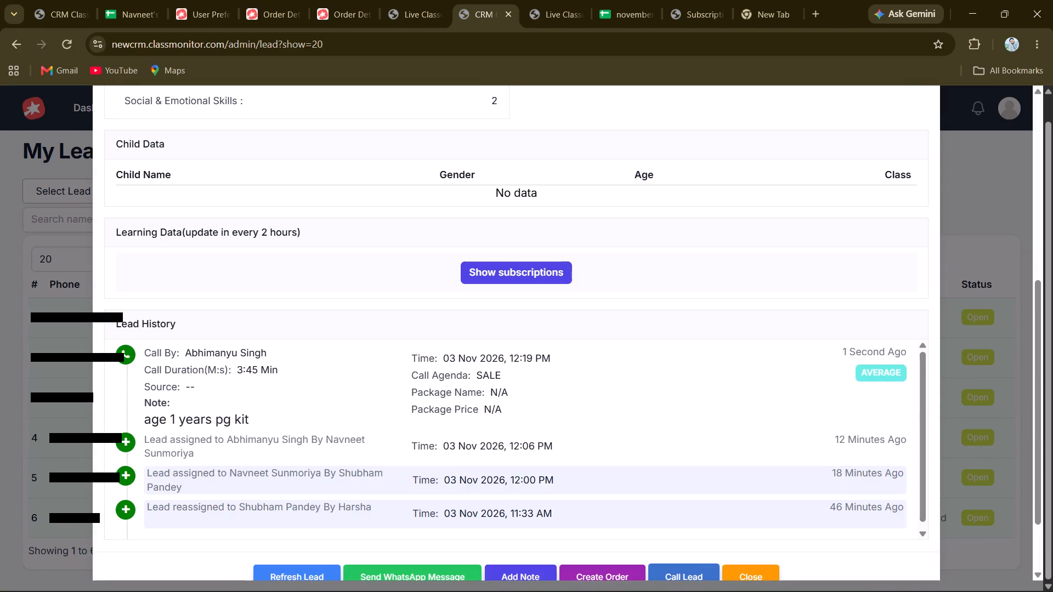
Close the updated lead's details and return to the My Leads list.
{"action": "left_click", "coordinate": [748, 562]}
{"action": "scroll", "coordinate": [686, 469], "scroll_direction": "up", "scroll_amount": 8}
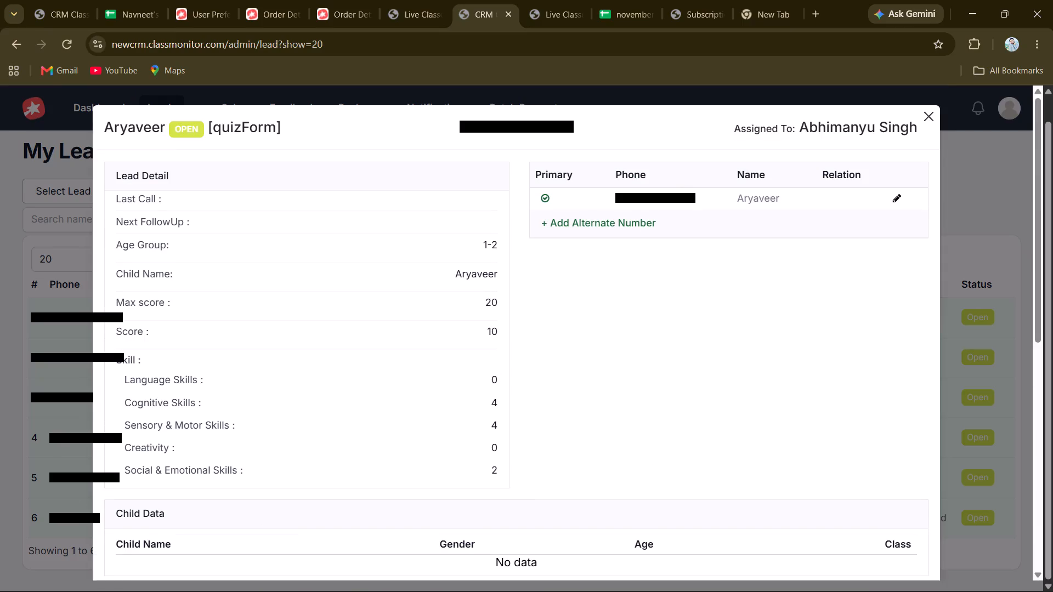
{"action": "scroll", "coordinate": [686, 469], "scroll_direction": "down", "scroll_amount": 8}
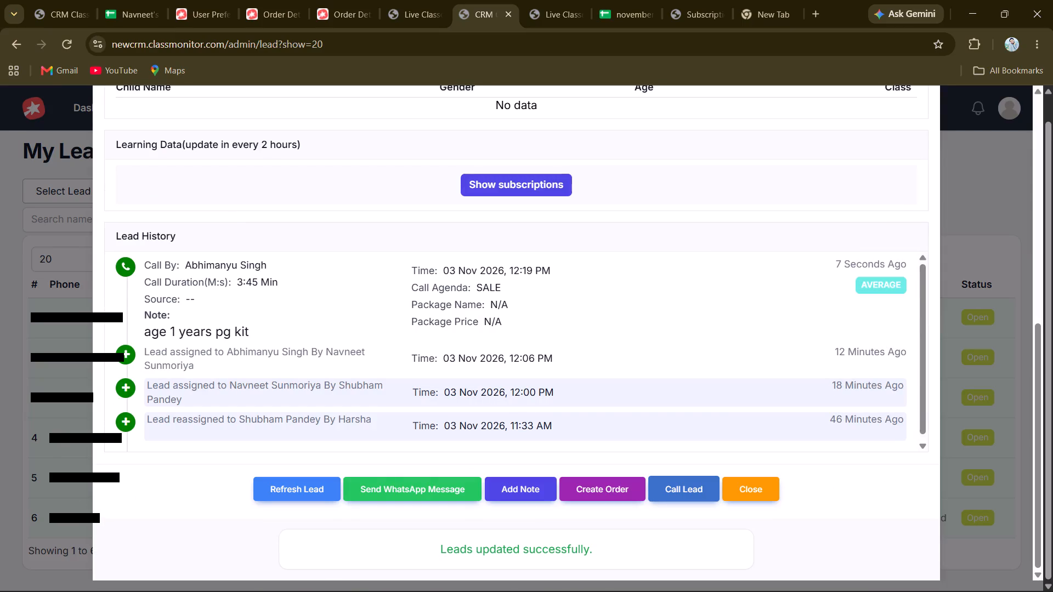
{"action": "left_click", "coordinate": [748, 490]}
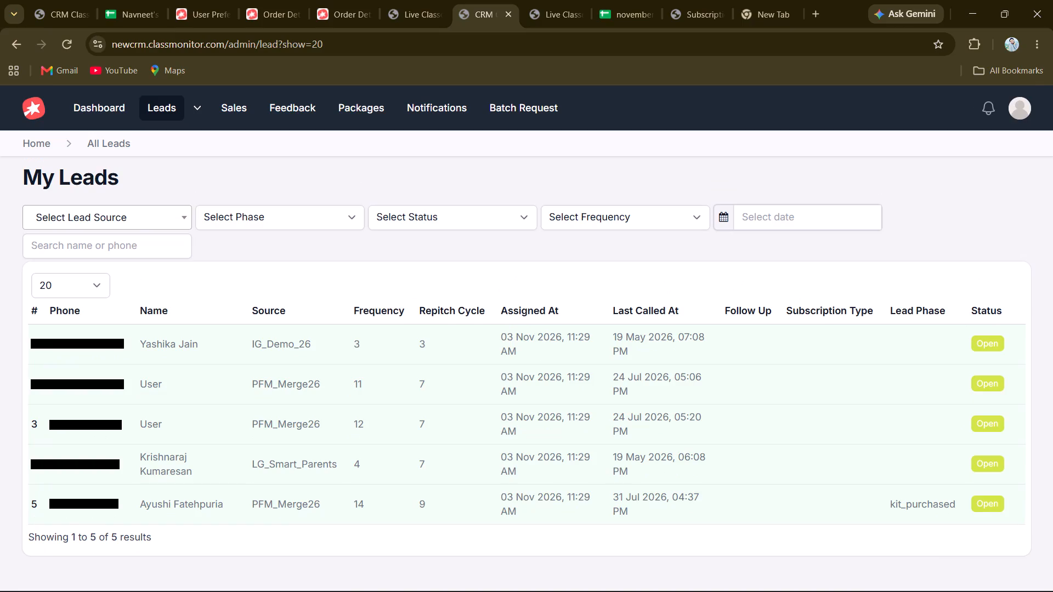
Open the details of the IG_Demo_26 lead in the My Leads list.
{"action": "left_click", "coordinate": [295, 349]}
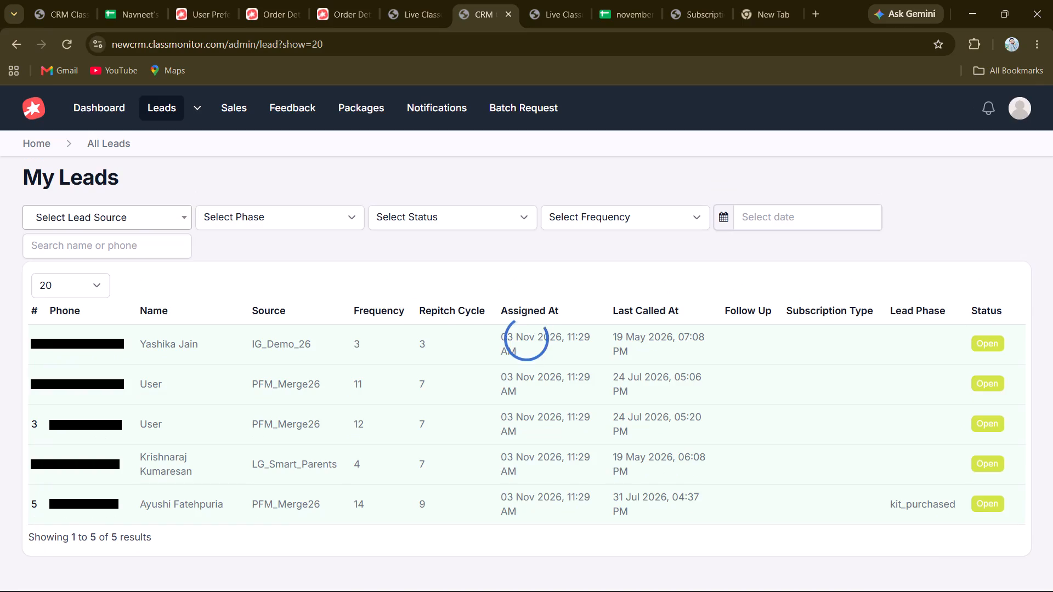
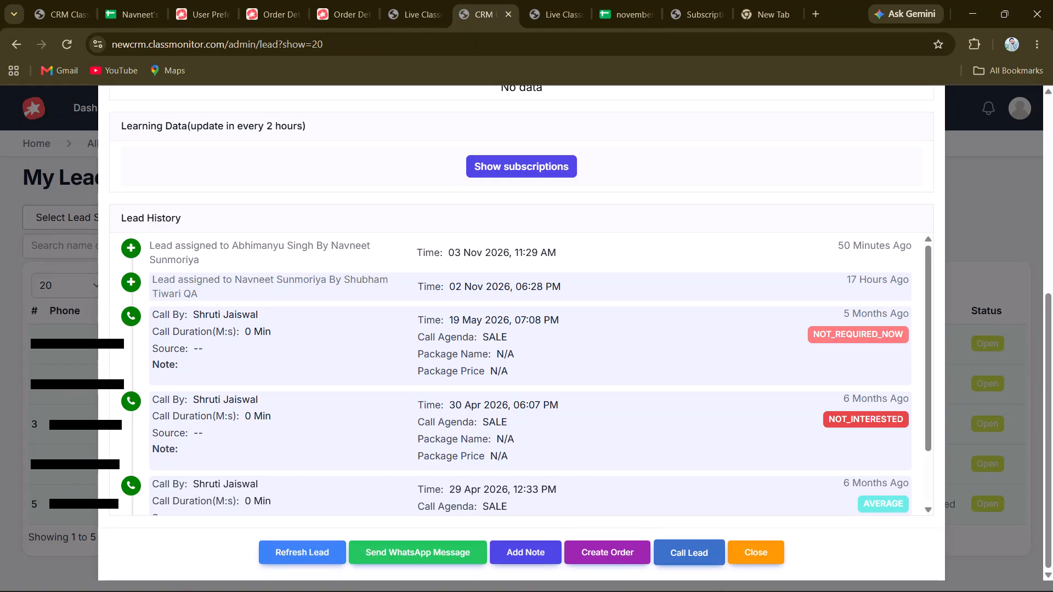
Review the IG_Demo_26 lead's details, full lead history and subscriptions.
{"action": "scroll", "coordinate": [295, 349], "scroll_direction": "up", "scroll_amount": 5}
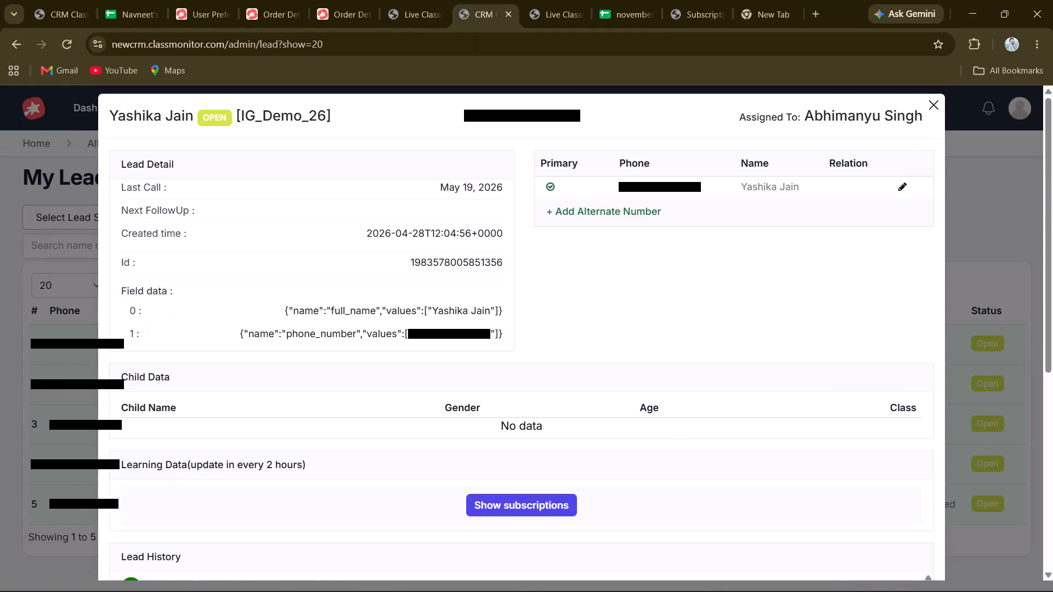
{"action": "scroll", "coordinate": [295, 349], "scroll_direction": "down", "scroll_amount": 6}
{"action": "scroll", "coordinate": [362, 380], "scroll_direction": "down", "scroll_amount": 5}
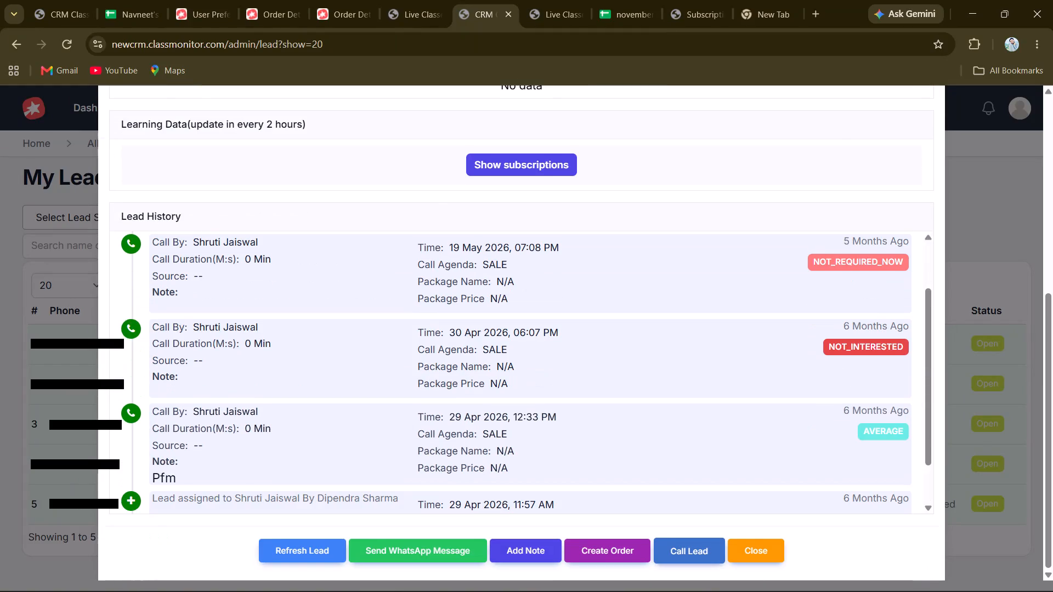
{"action": "scroll", "coordinate": [362, 380], "scroll_direction": "down", "scroll_amount": 3}
{"action": "scroll", "coordinate": [362, 380], "scroll_direction": "up", "scroll_amount": 14}
{"action": "scroll", "coordinate": [362, 380], "scroll_direction": "down", "scroll_amount": 9}
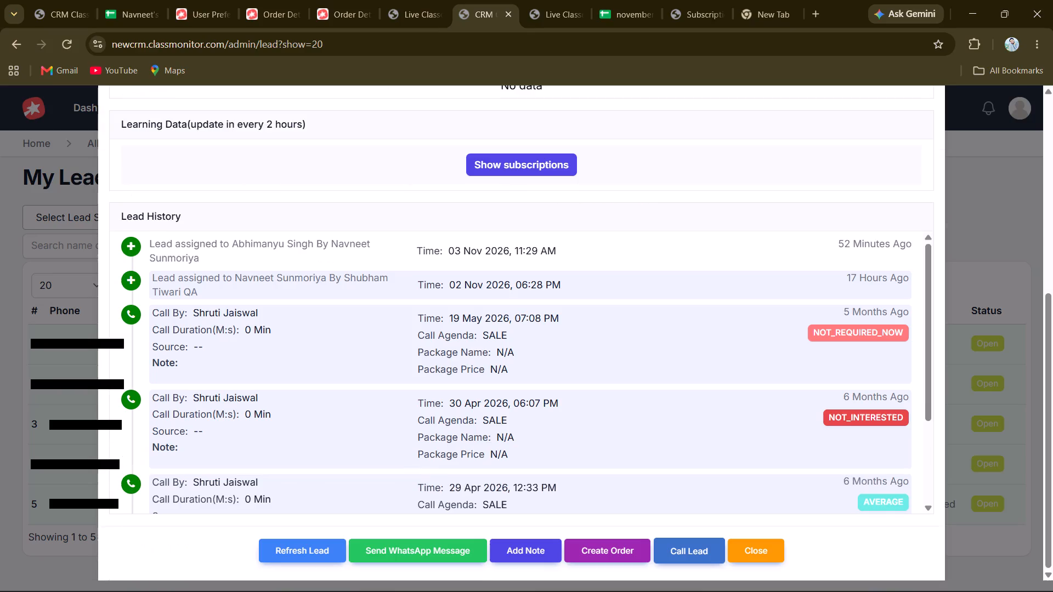
{"action": "left_click", "coordinate": [494, 162]}
{"action": "scroll", "coordinate": [521, 219], "scroll_direction": "up", "scroll_amount": 7}
{"action": "scroll", "coordinate": [521, 219], "scroll_direction": "down", "scroll_amount": 10}
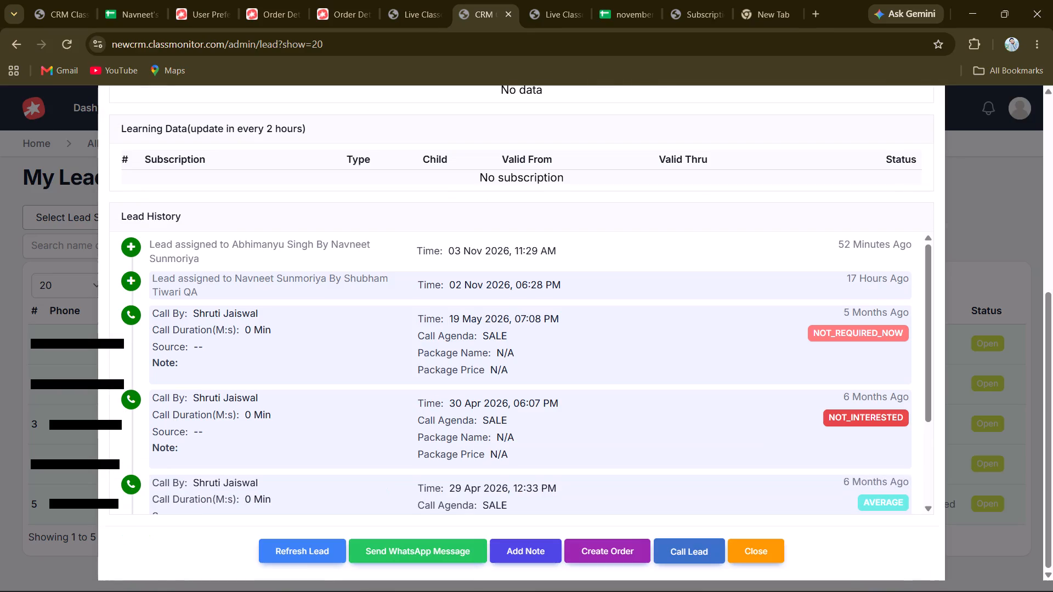
Start a call log for the lead with status CHURN_NOT_INTERESTED and a call duration of 35 seconds.
{"action": "left_click", "coordinate": [693, 556]}
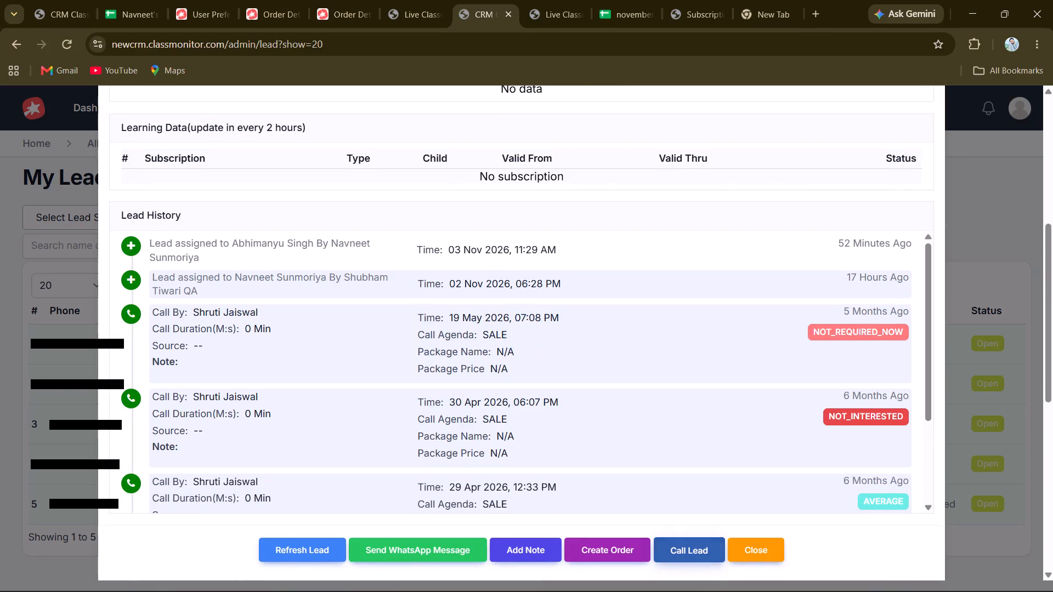
{"action": "left_click", "coordinate": [621, 283]}
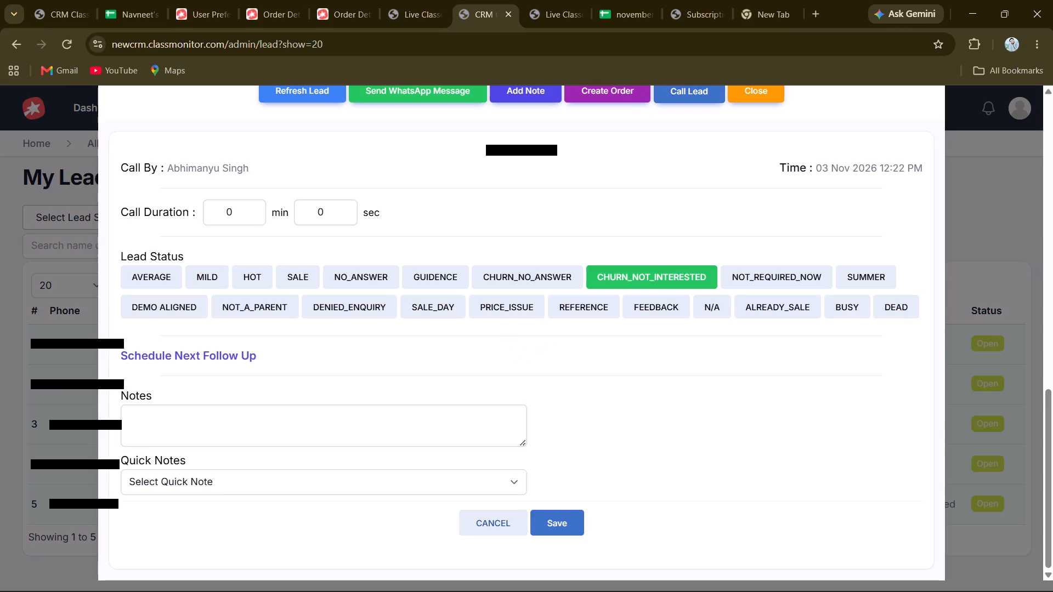
{"action": "left_click", "coordinate": [333, 213]}
{"action": "key", "text": "BackSpace"}
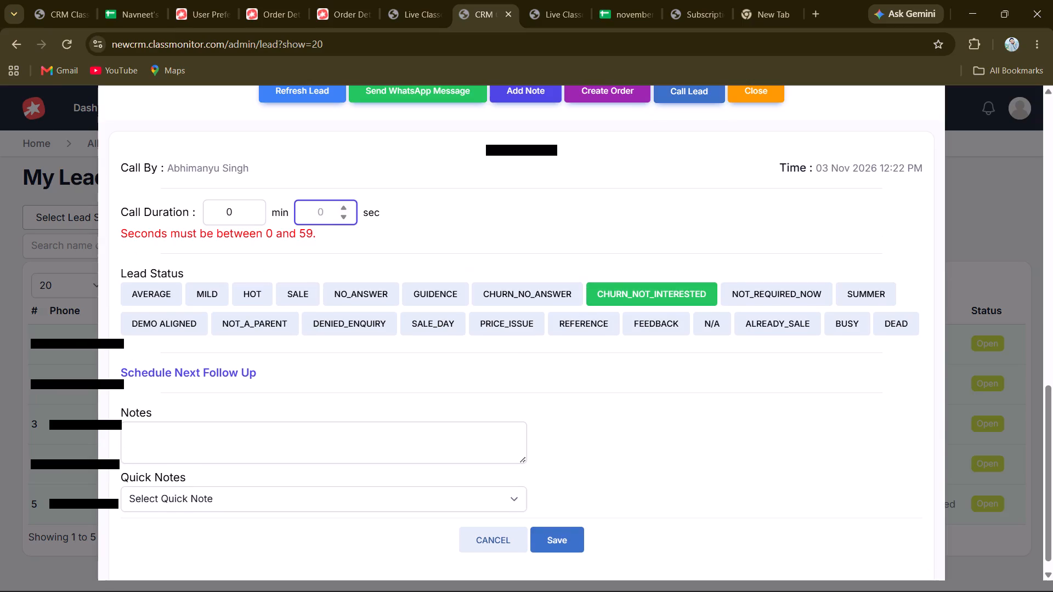
{"action": "type", "text": "35"}
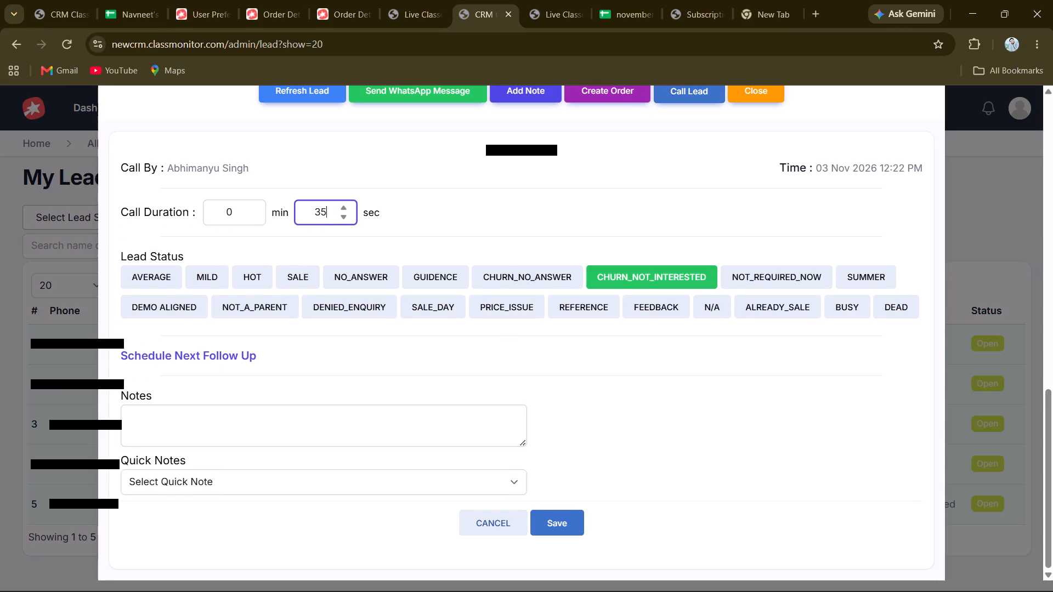
Save the call log with the note "not looking now" and close the lead's details.
{"action": "left_click", "coordinate": [363, 443]}
{"action": "type", "text": "not lookingnow"}
{"action": "key", "text": "space"}
{"action": "key", "text": "BackSpace"}
{"action": "key", "text": "BackSpace"}
{"action": "key", "text": "BackSpace"}
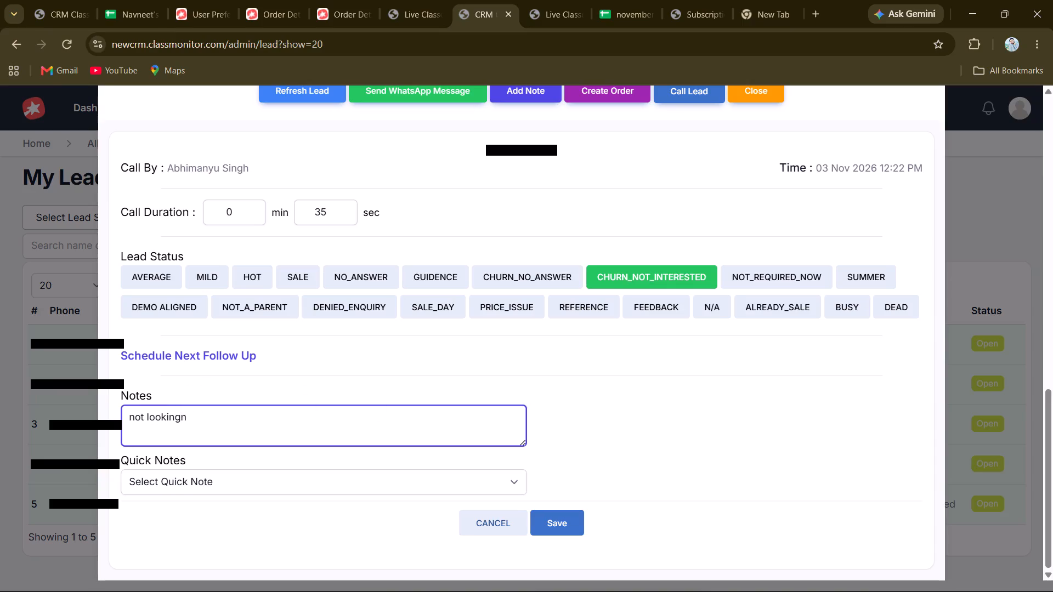
{"action": "key", "text": "BackSpace"}
{"action": "key", "text": "space"}
{"action": "type", "text": "now"}
{"action": "key", "text": "space"}
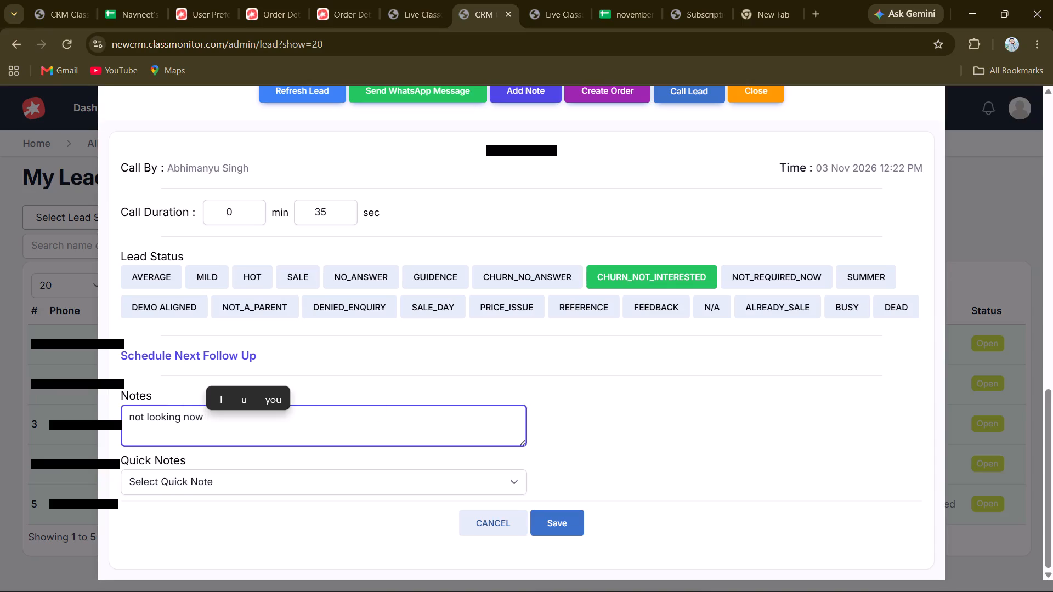
{"action": "left_click", "coordinate": [564, 527]}
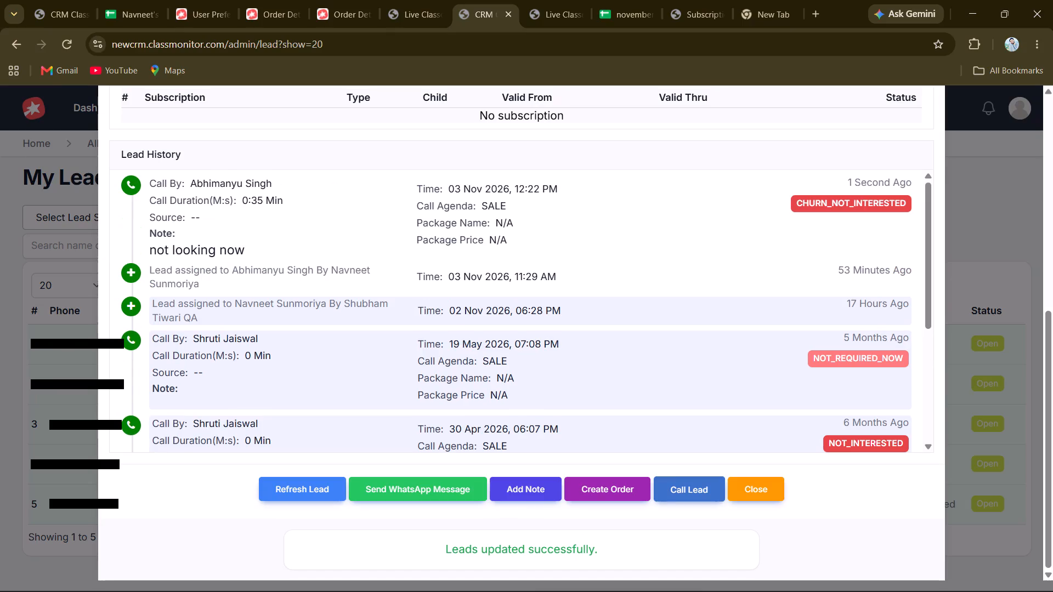
{"action": "left_click", "coordinate": [759, 486]}
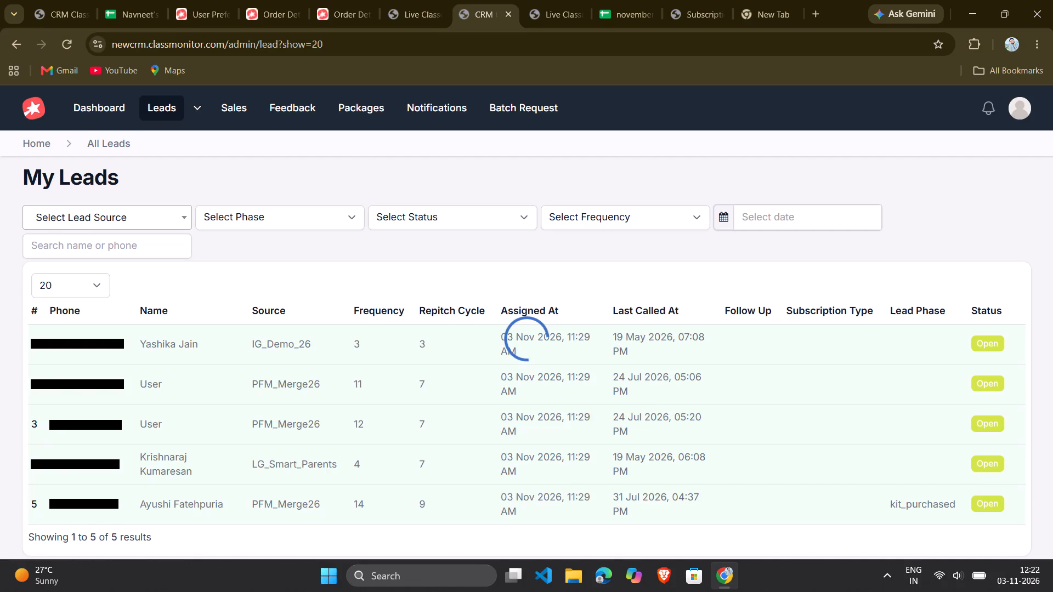
Open the details of the first lead in the My Leads list.
{"action": "left_click", "coordinate": [264, 333]}
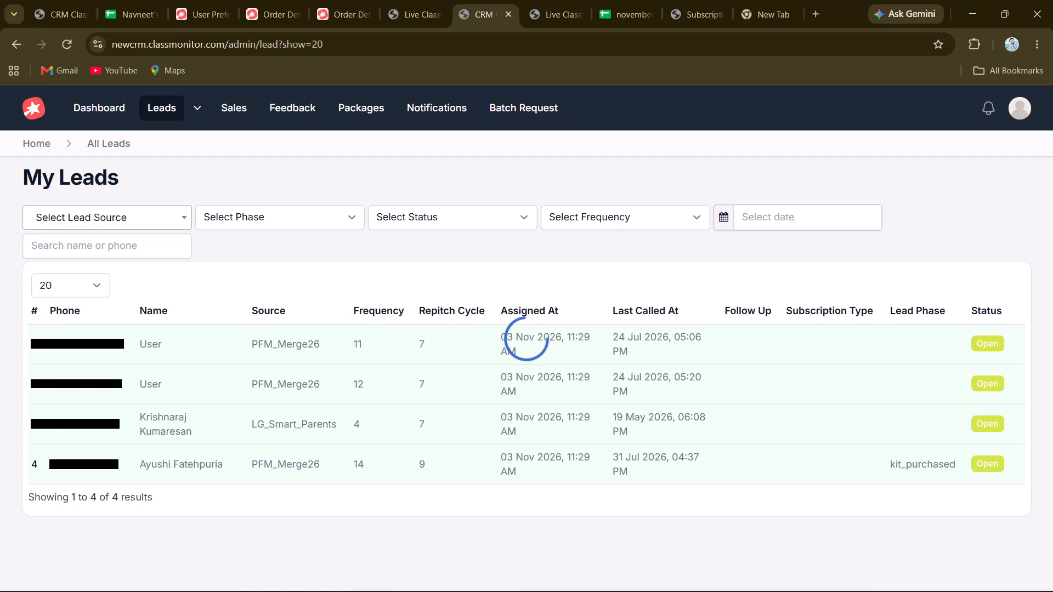
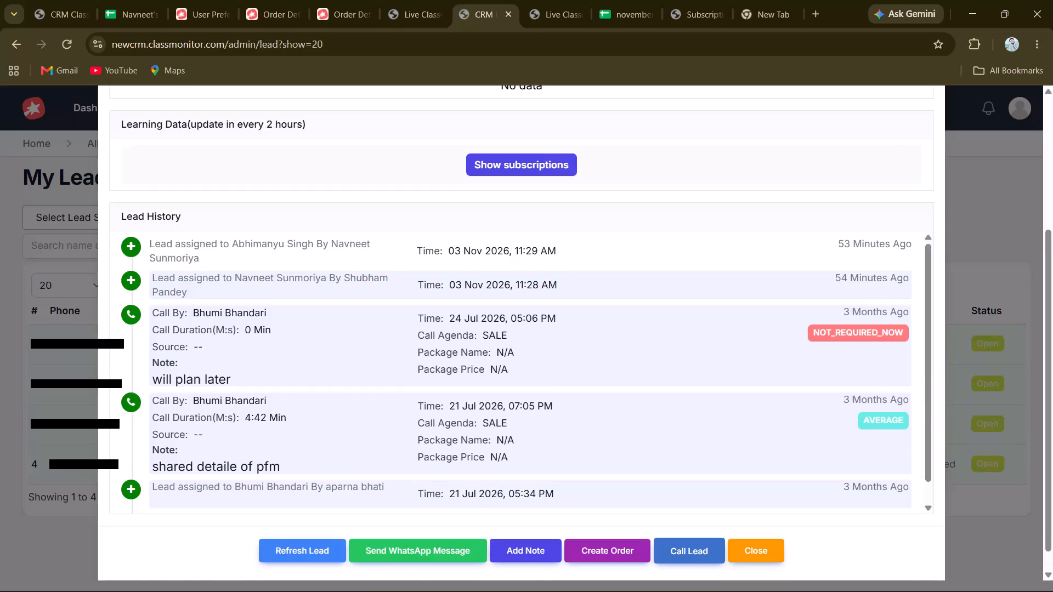
Review the open lead's contact details, child data and lead history.
{"action": "scroll", "coordinate": [264, 333], "scroll_direction": "up", "scroll_amount": 7}
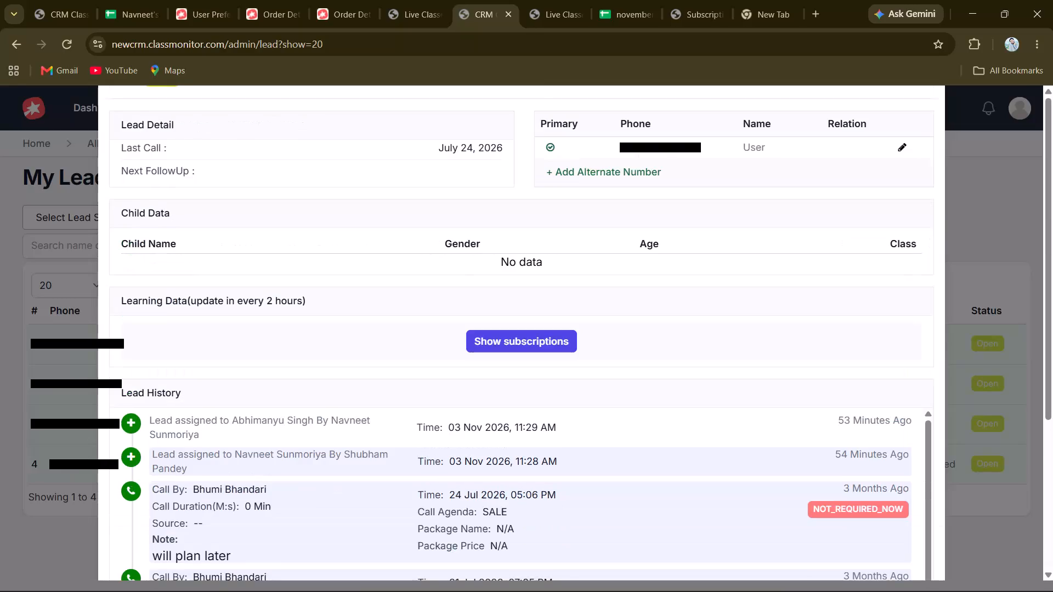
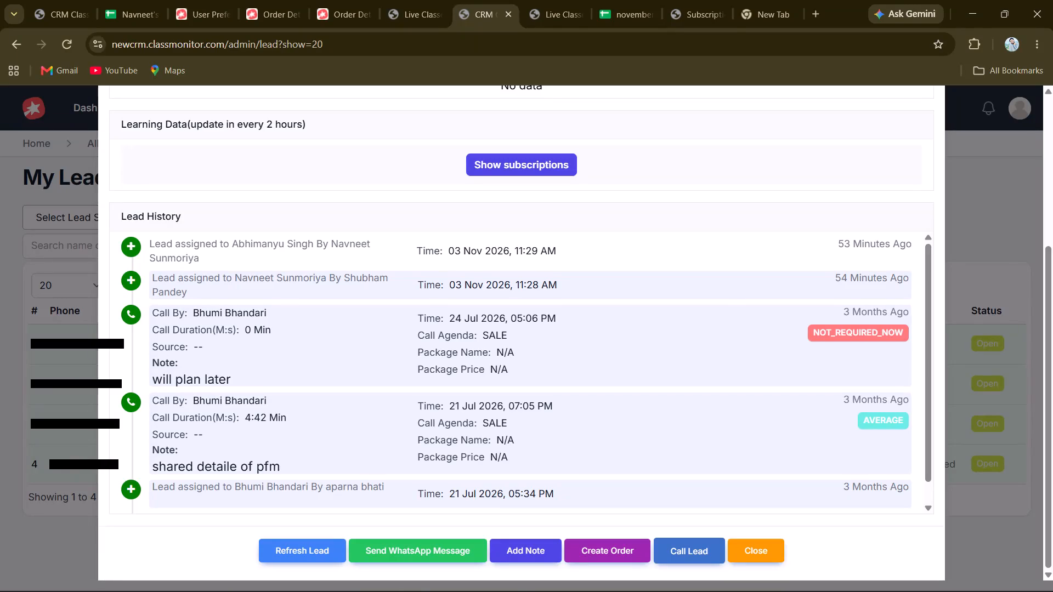
Start a call log for the open lead and set its lead status to CHURN_NOT_INTERESTED.
{"action": "left_click", "coordinate": [674, 551]}
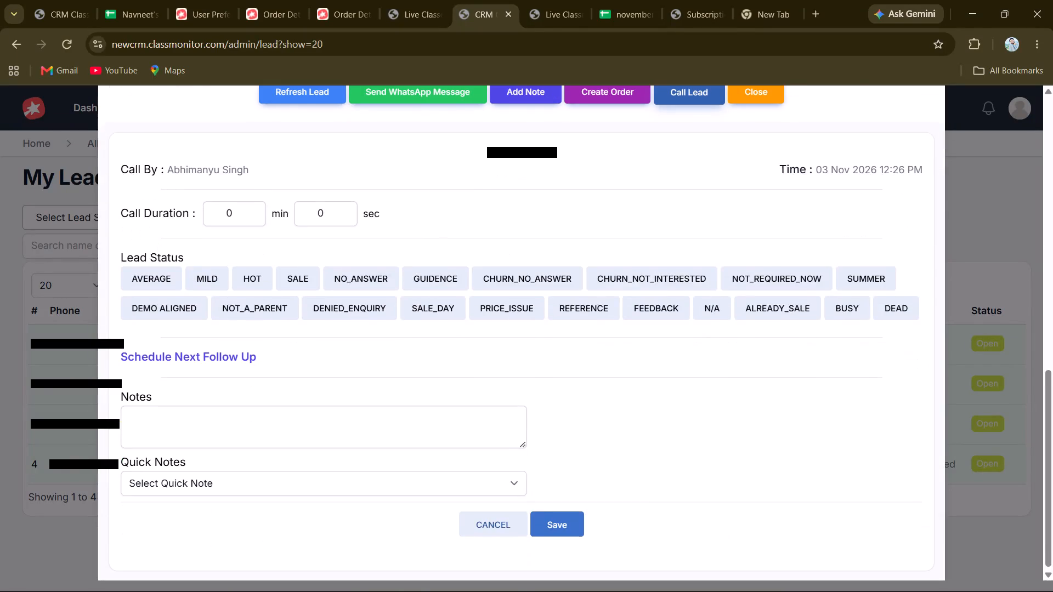
{"action": "scroll", "coordinate": [674, 551], "scroll_direction": "down", "scroll_amount": 4}
{"action": "scroll", "coordinate": [543, 249], "scroll_direction": "up", "scroll_amount": 11}
{"action": "scroll", "coordinate": [543, 249], "scroll_direction": "down", "scroll_amount": 12}
{"action": "scroll", "coordinate": [543, 249], "scroll_direction": "up", "scroll_amount": 4}
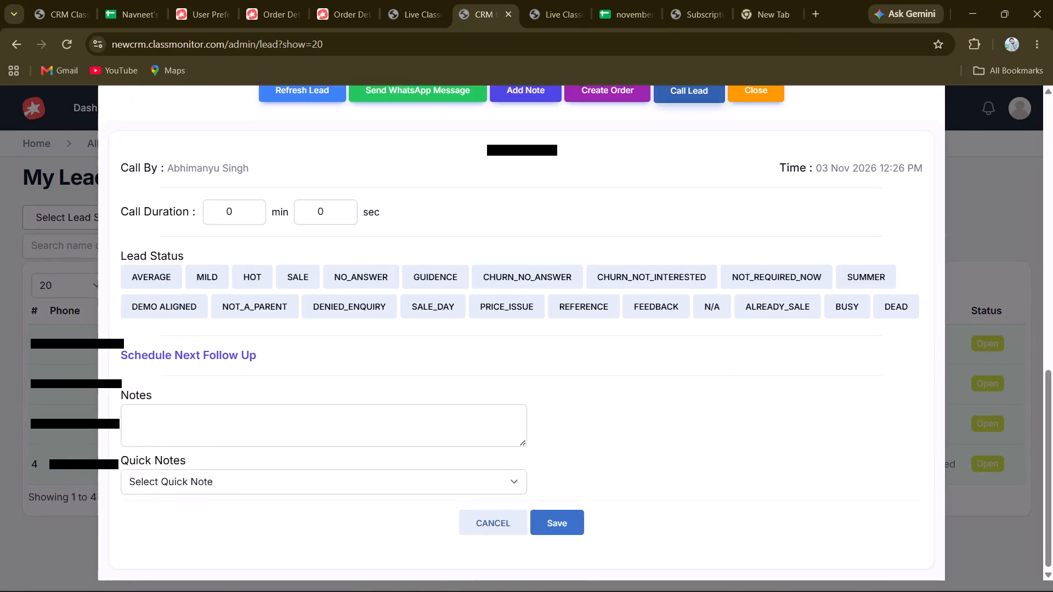
{"action": "scroll", "coordinate": [543, 249], "scroll_direction": "up", "scroll_amount": 10}
{"action": "scroll", "coordinate": [543, 249], "scroll_direction": "down", "scroll_amount": 9}
{"action": "left_click", "coordinate": [646, 264]}
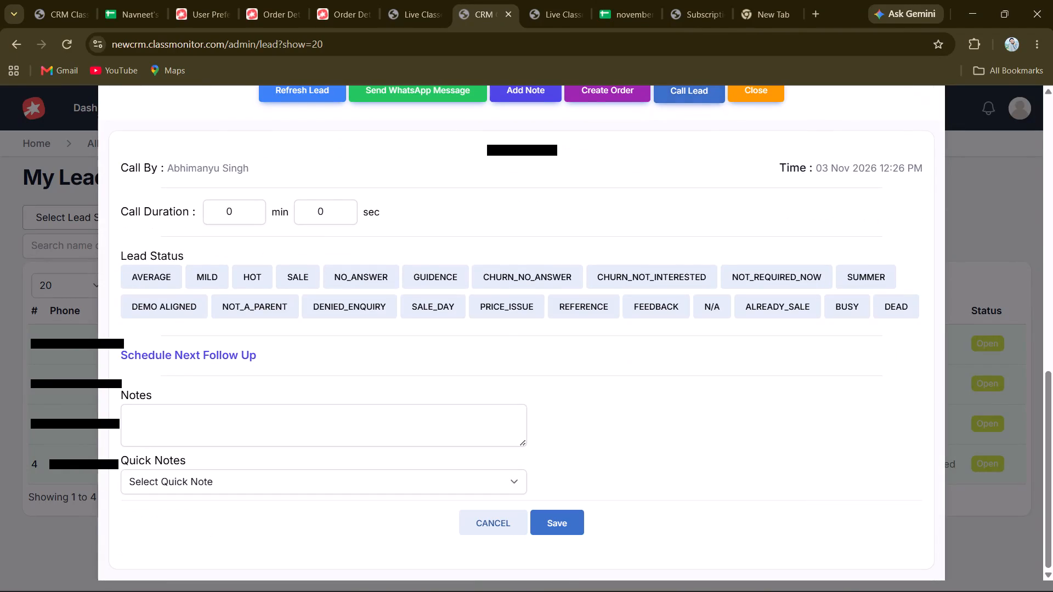
{"action": "left_click", "coordinate": [646, 266]}
Save the call log with a 25-second duration and the note "not looking now", and close the lead.
{"action": "left_click", "coordinate": [325, 214]}
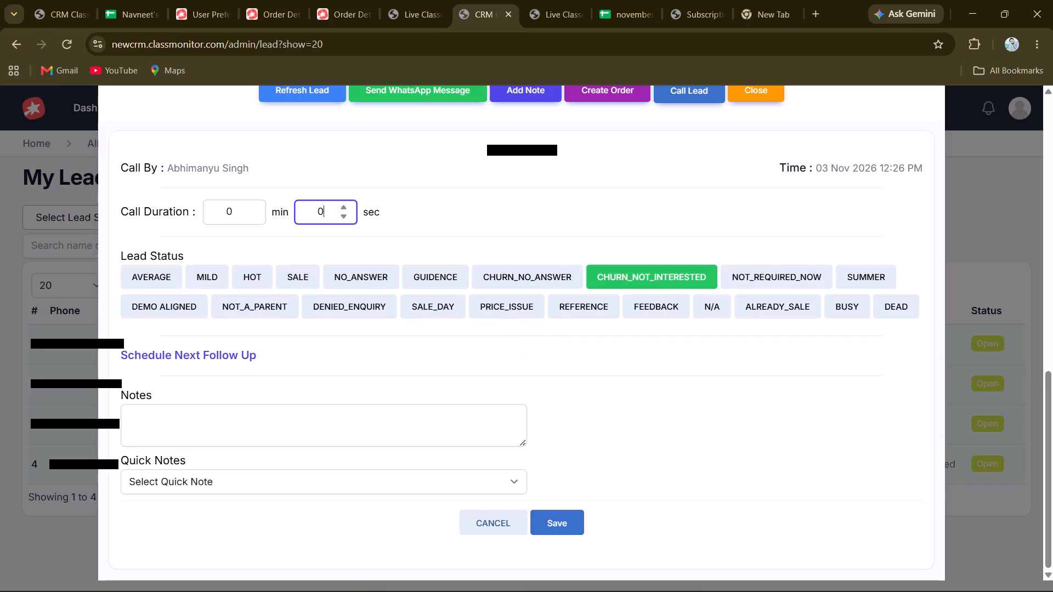
{"action": "key", "text": "BackSpace"}
{"action": "type", "text": "25"}
{"action": "left_click", "coordinate": [372, 413]}
{"action": "type", "text": "not looking now"}
{"action": "key", "text": "space"}
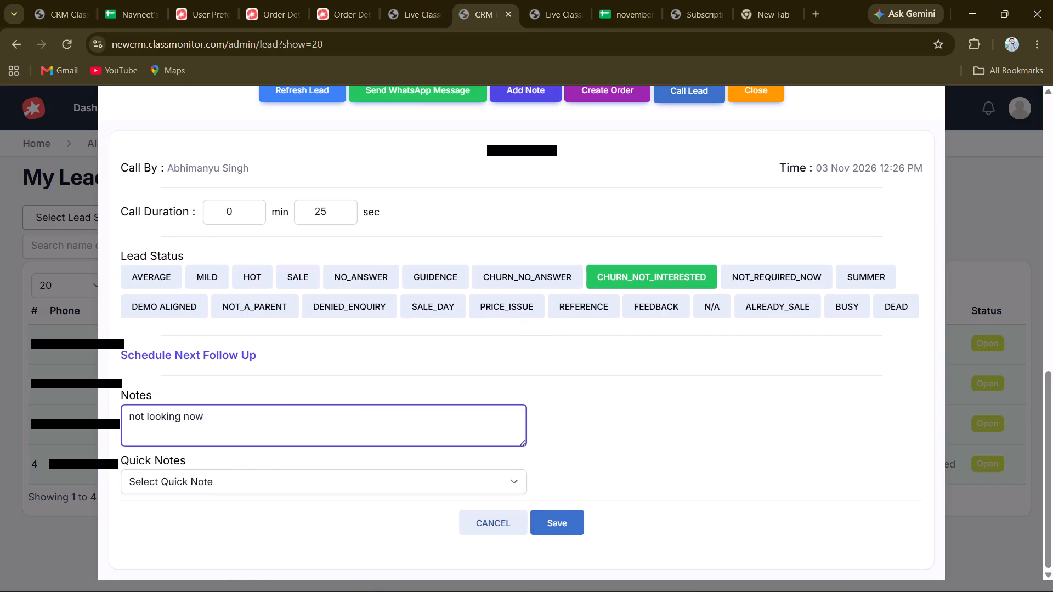
{"action": "left_click", "coordinate": [556, 530]}
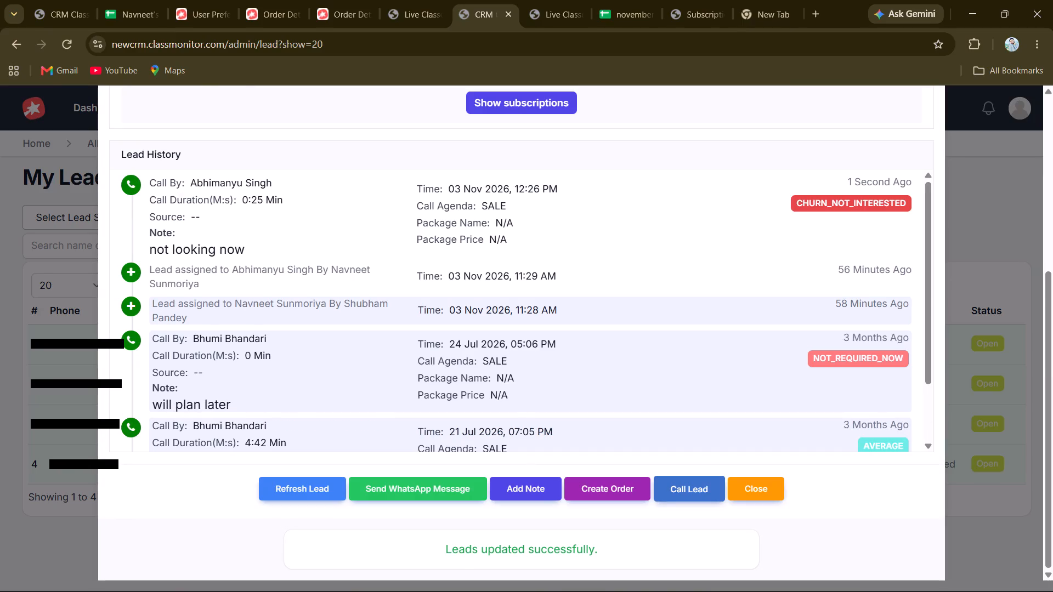
{"action": "left_click", "coordinate": [760, 488]}
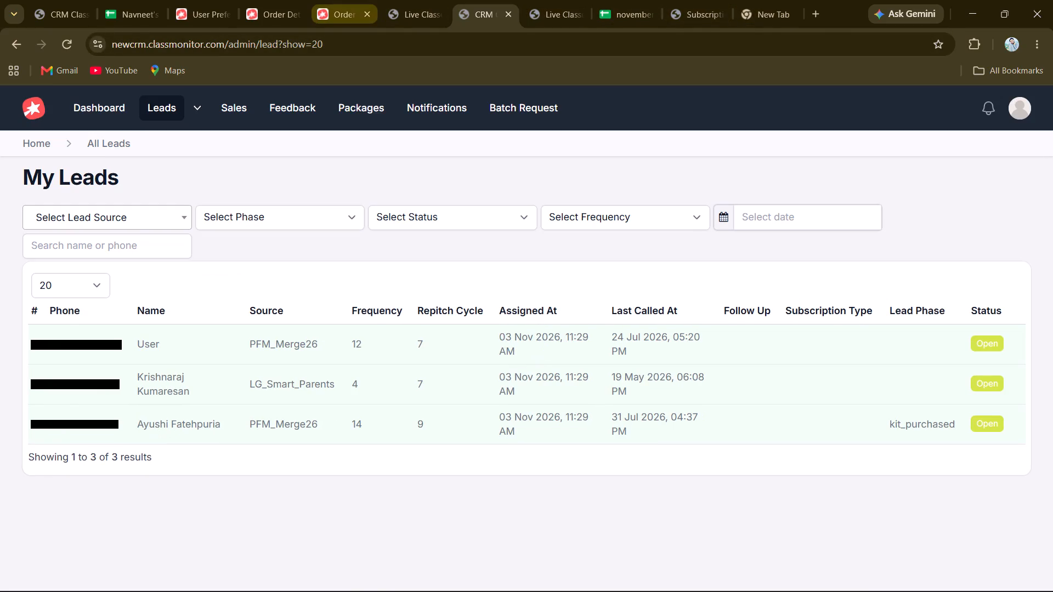
Open the PFM_Merge26 lead named User from the My Leads list.
{"action": "left_click", "coordinate": [306, 344]}
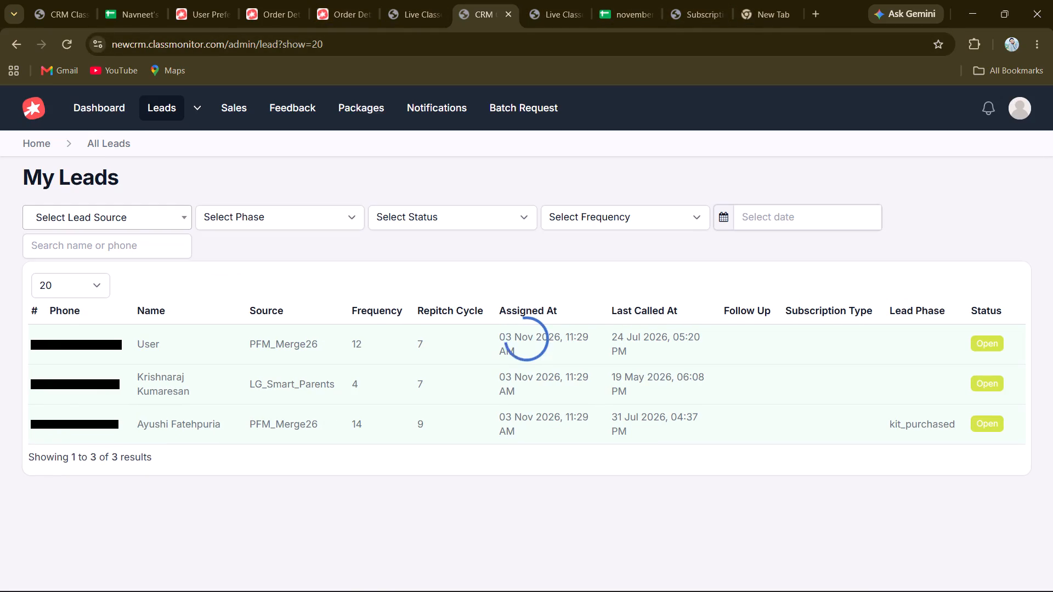
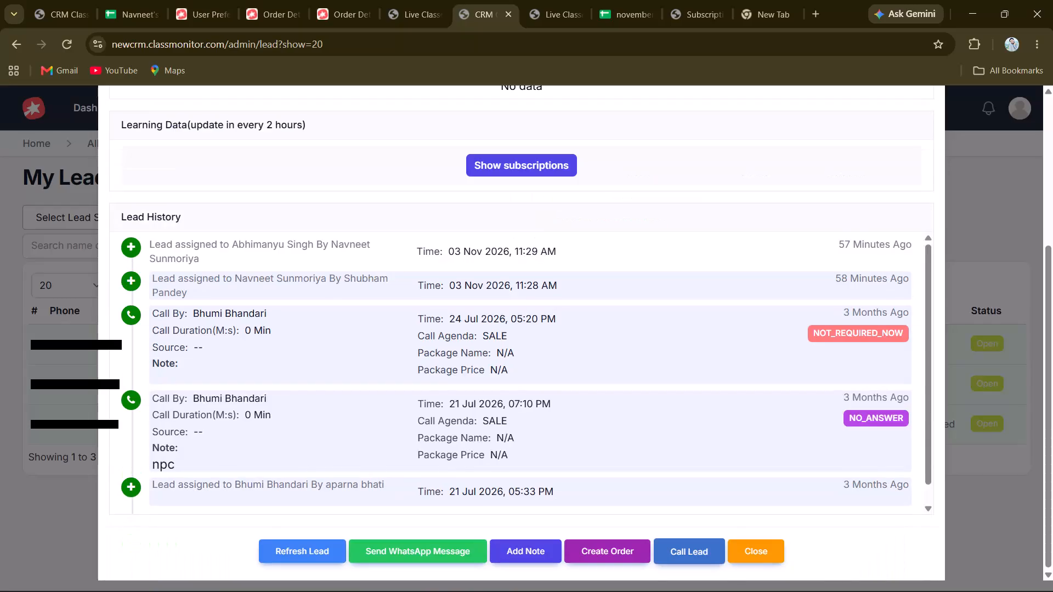
Log a call on the open lead with status CHURN_NOT_INTERESTED and the note "no incoming", save it, and close the lead.
{"action": "left_click", "coordinate": [692, 551]}
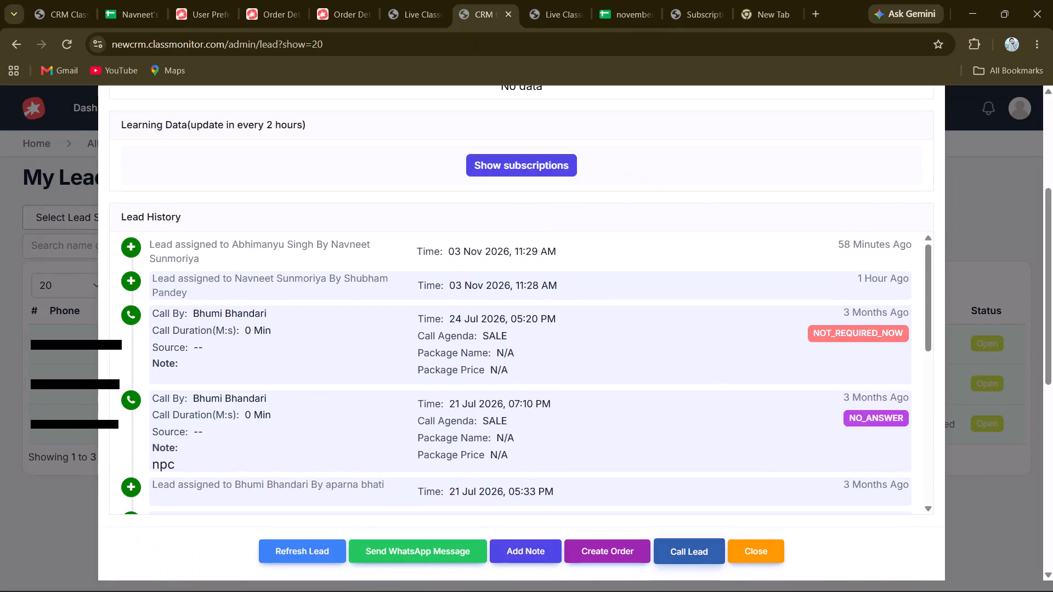
{"action": "scroll", "coordinate": [692, 551], "scroll_direction": "down", "scroll_amount": 6}
{"action": "left_click", "coordinate": [627, 269]}
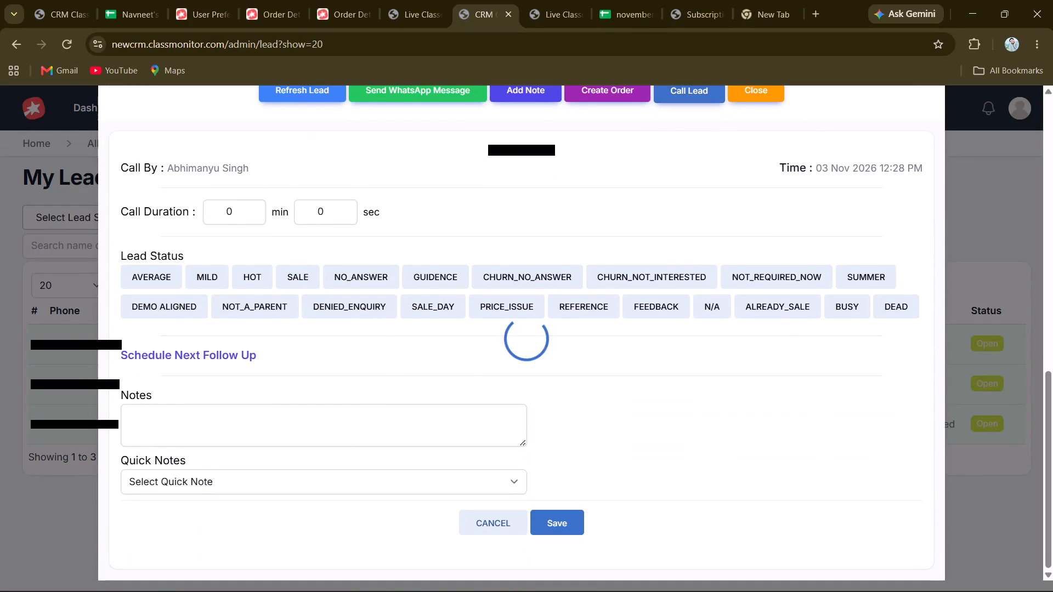
{"action": "left_click", "coordinate": [394, 418]}
{"action": "type", "text": "no incomin"}
{"action": "key", "text": "h"}
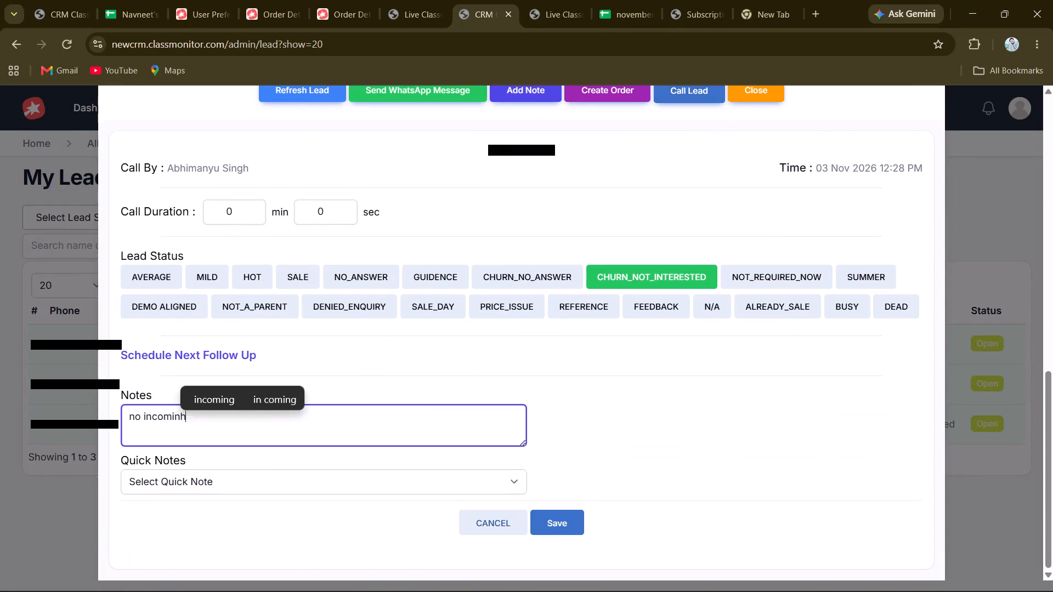
{"action": "key", "text": "BackSpace"}
{"action": "type", "text": "g"}
{"action": "key", "text": "space"}
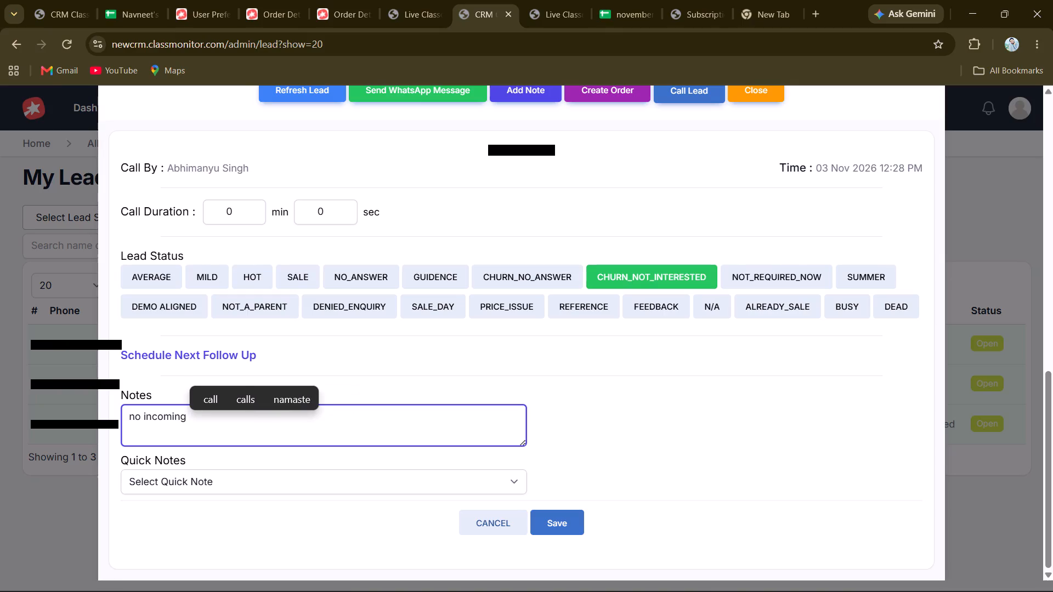
{"action": "left_click", "coordinate": [561, 527]}
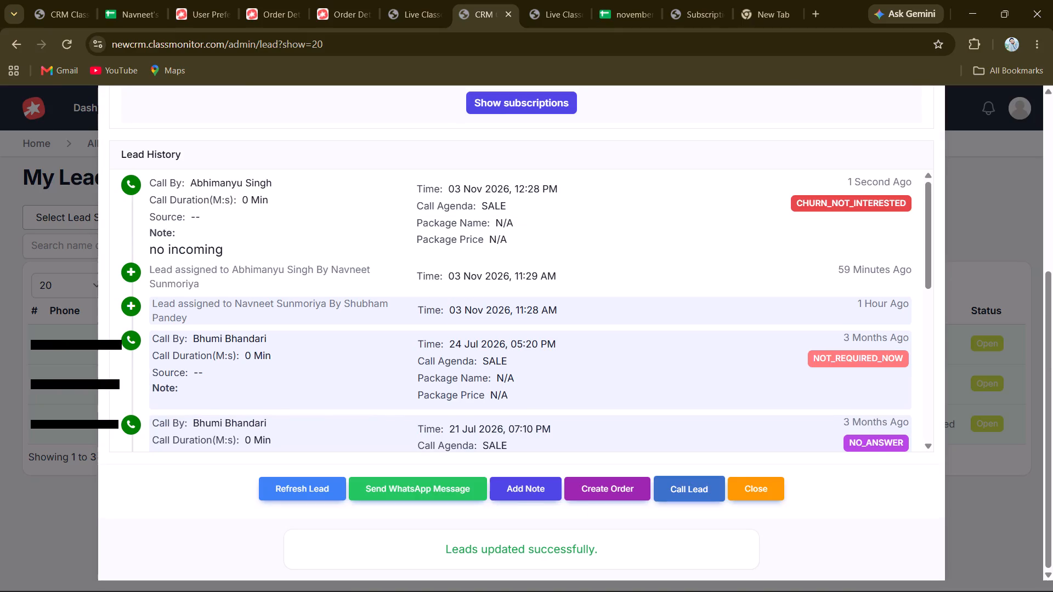
{"action": "left_click", "coordinate": [750, 496]}
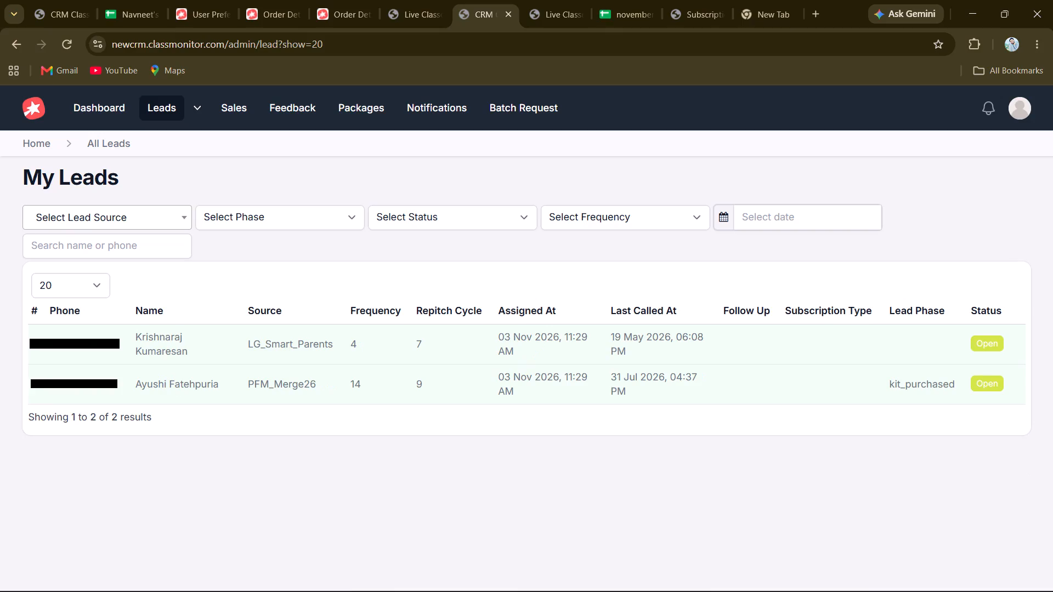
Open the LG_Smart_Parents lead from the My Leads list.
{"action": "left_click", "coordinate": [342, 341]}
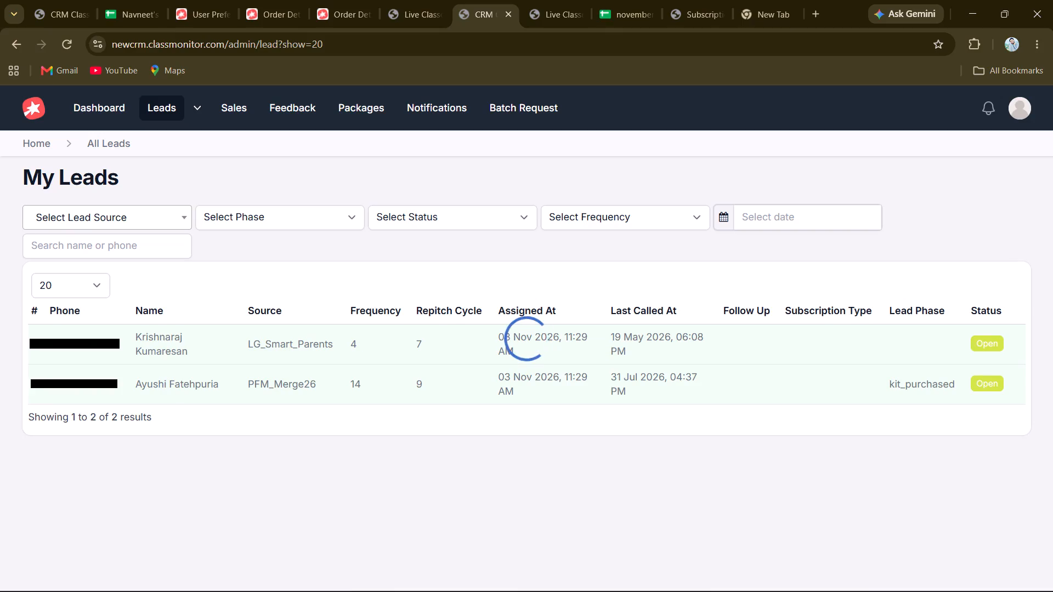
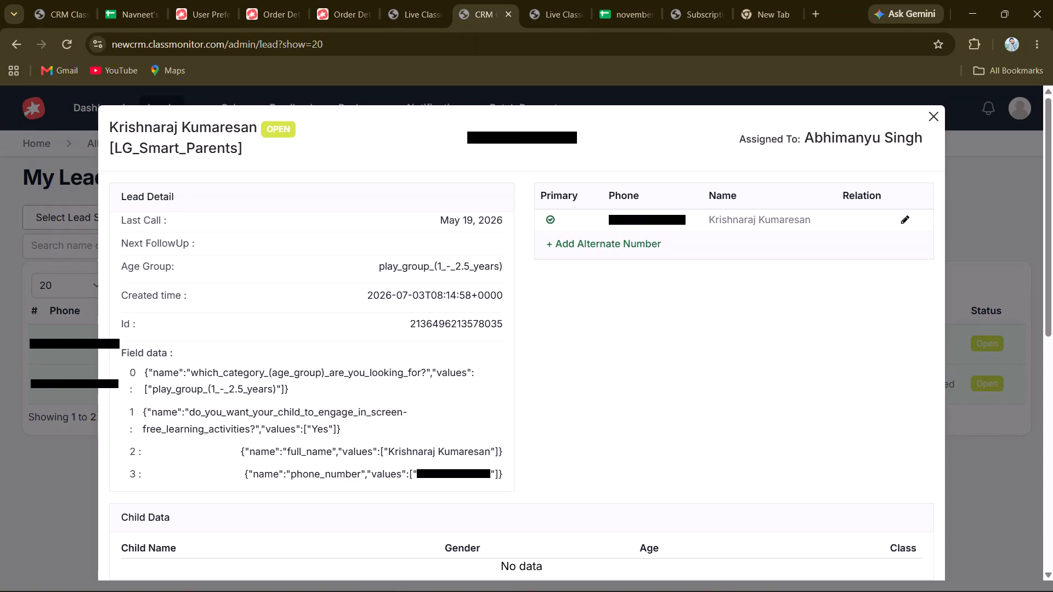
Log a 25-second call on the open lead with status CHURN_NOT_INTERESTED and the note "not looking now", and save it.
{"action": "scroll", "coordinate": [342, 341], "scroll_direction": "down", "scroll_amount": 10}
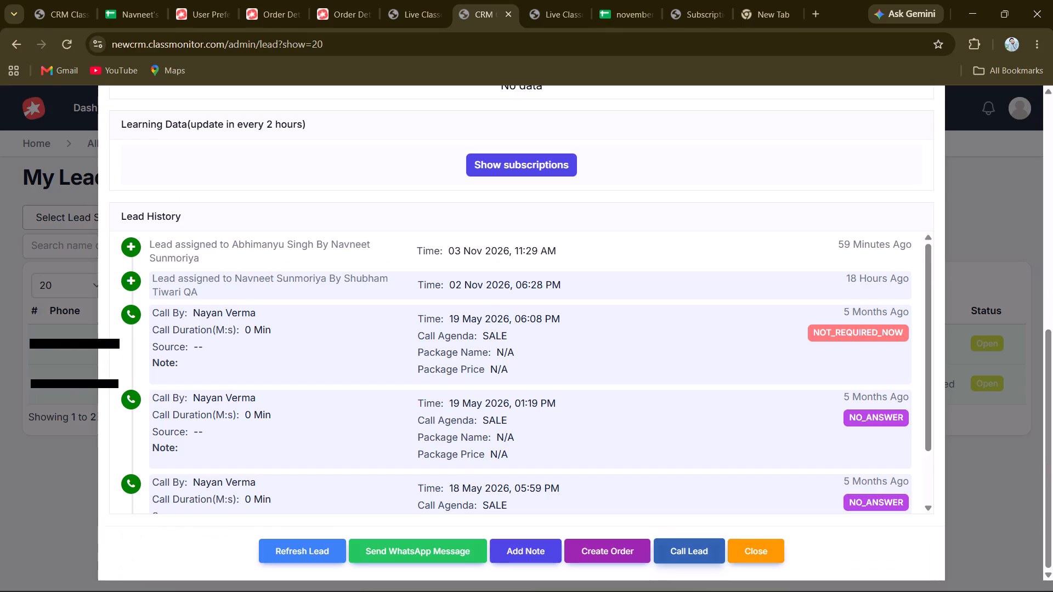
{"action": "left_click", "coordinate": [678, 550]}
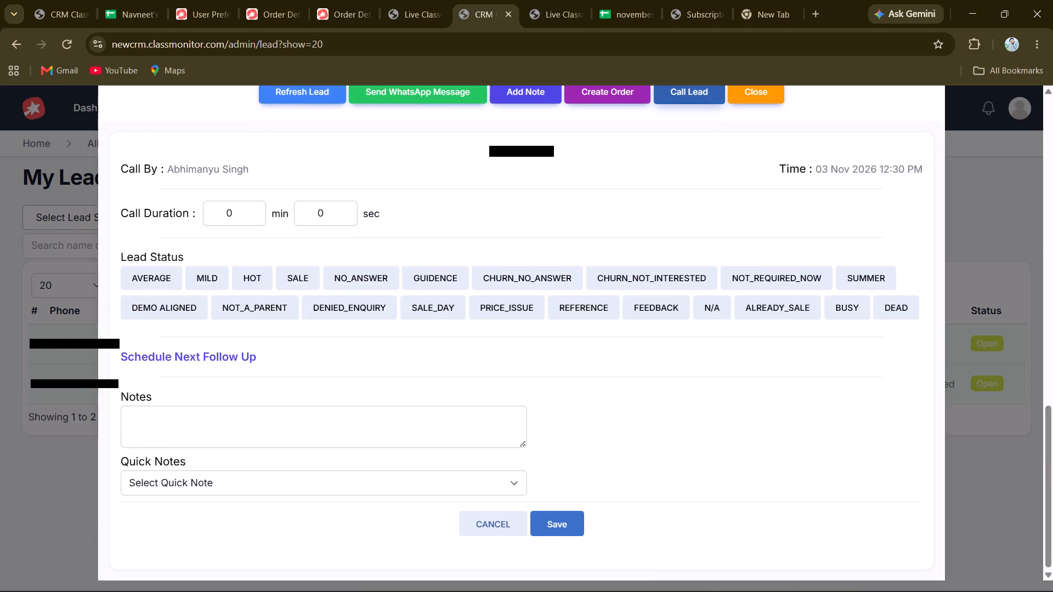
{"action": "left_click", "coordinate": [657, 277]}
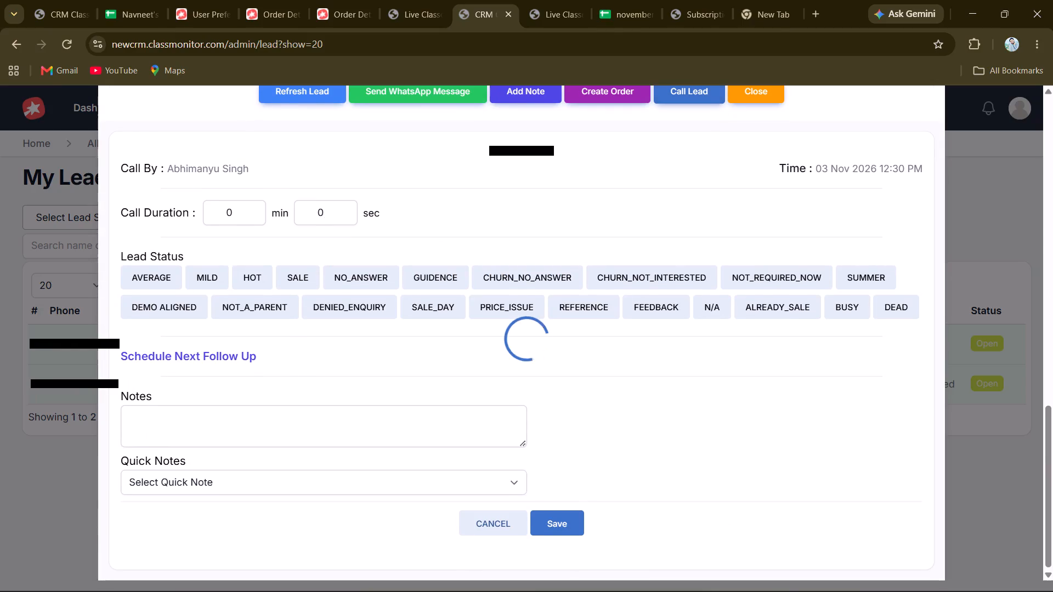
{"action": "left_click", "coordinate": [334, 210]}
{"action": "key", "text": "BackSpace"}
{"action": "type", "text": "25"}
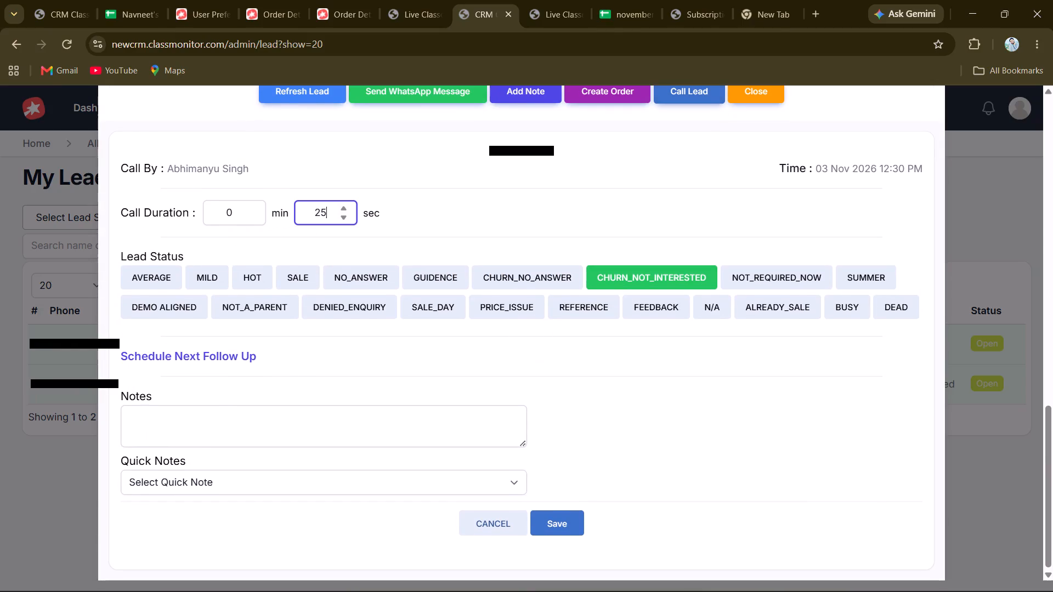
{"action": "left_click", "coordinate": [320, 442]}
{"action": "type", "text": "noy"}
{"action": "key", "text": "BackSpace"}
{"action": "type", "text": "t looking now"}
{"action": "key", "text": "space"}
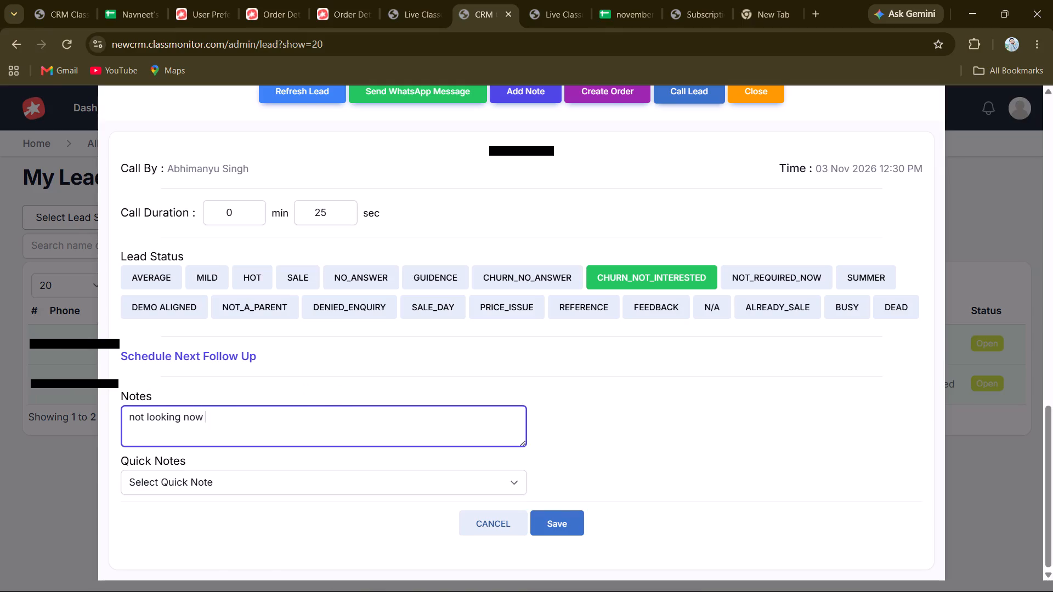
{"action": "left_click", "coordinate": [576, 530]}
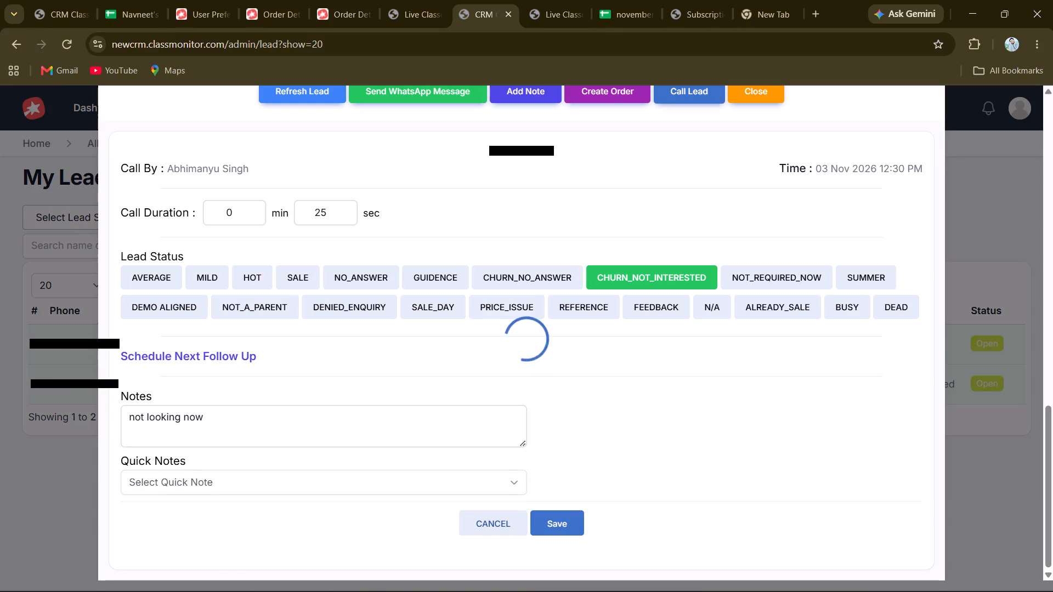
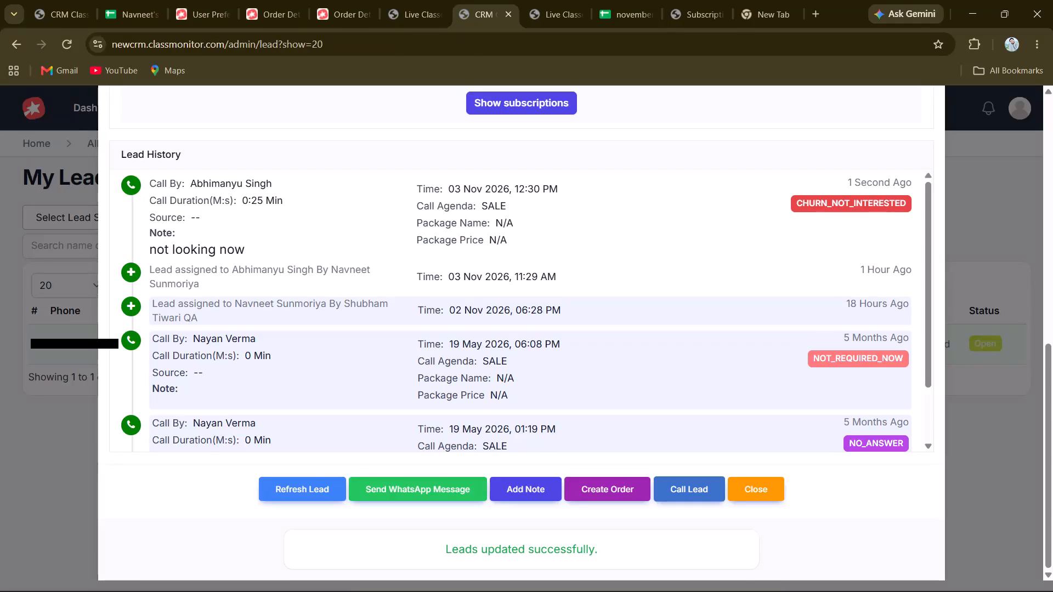
Close the updated lead's details and open the remaining kit_purchased lead from PFM_Merge26 in My Leads.
{"action": "left_click", "coordinate": [750, 490]}
{"action": "left_click", "coordinate": [251, 333]}
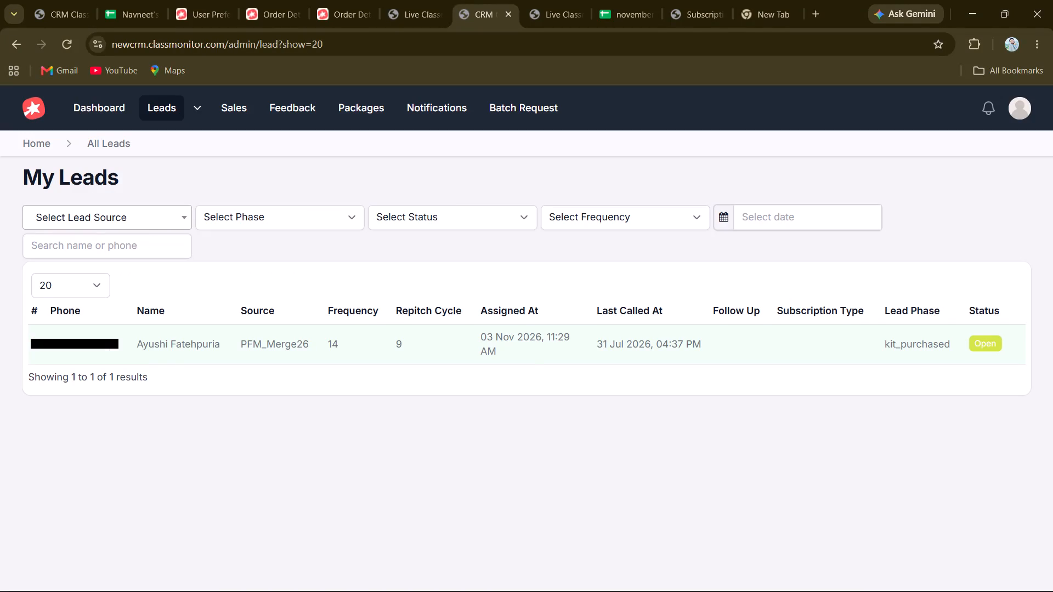
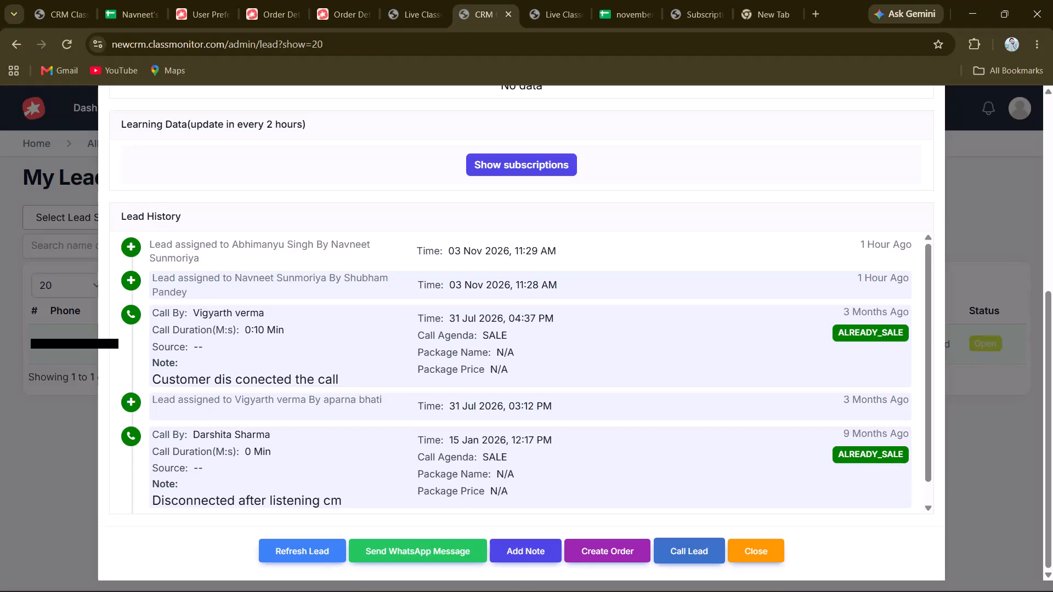
Show the open PFM_Merge26 lead's subscriptions in its learning data and review them with the lead details.
{"action": "left_click", "coordinate": [495, 178]}
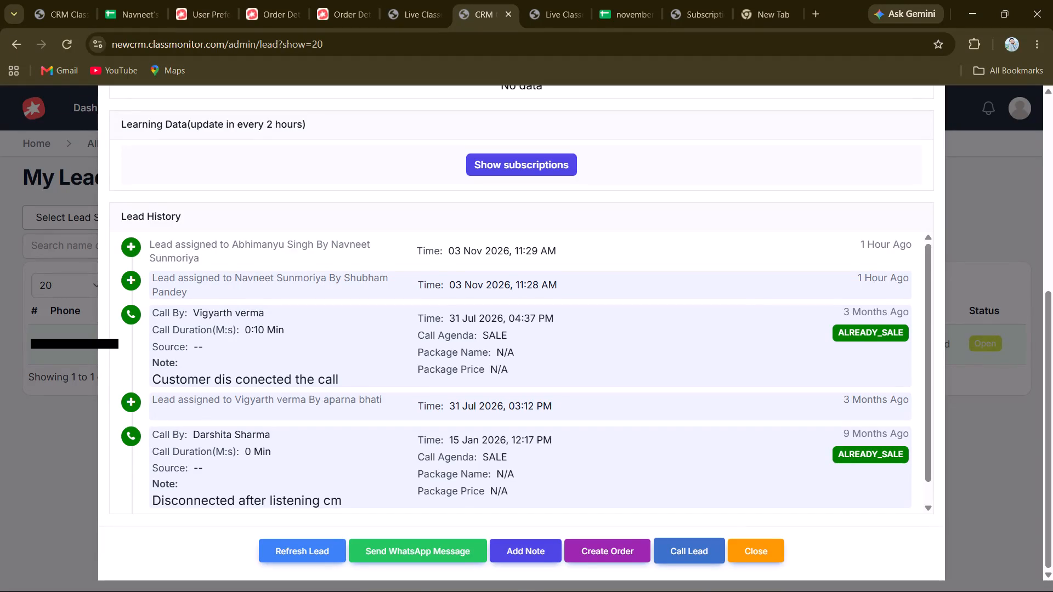
{"action": "left_click", "coordinate": [507, 164]}
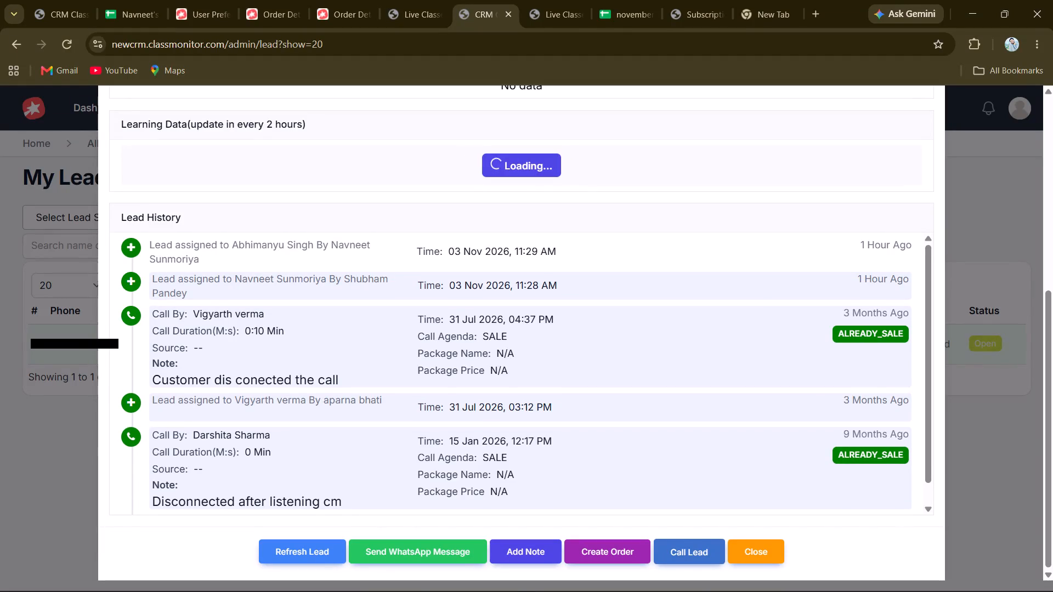
{"action": "scroll", "coordinate": [477, 368], "scroll_direction": "up", "scroll_amount": 8}
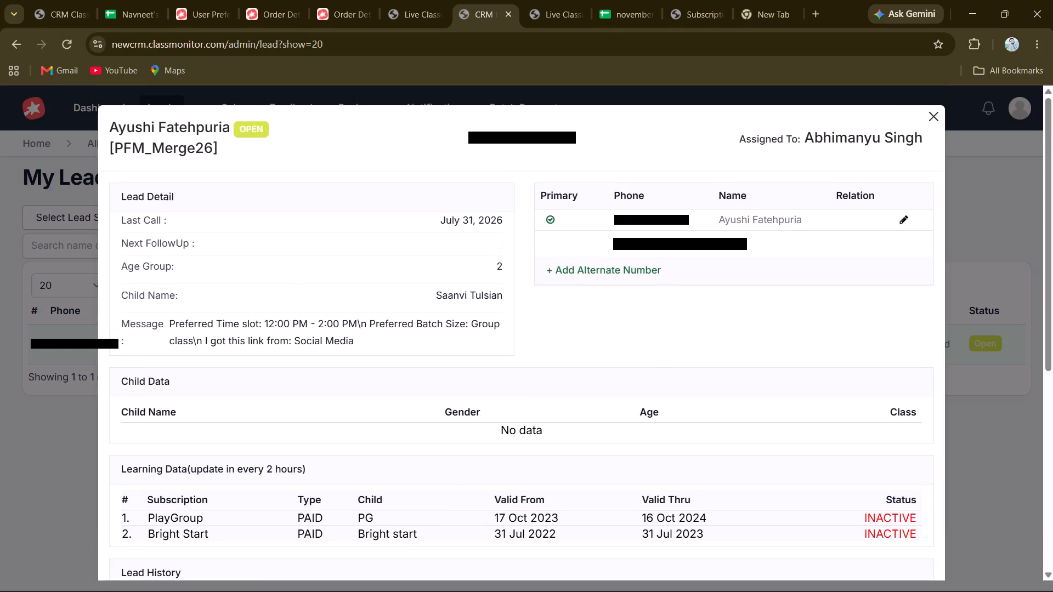
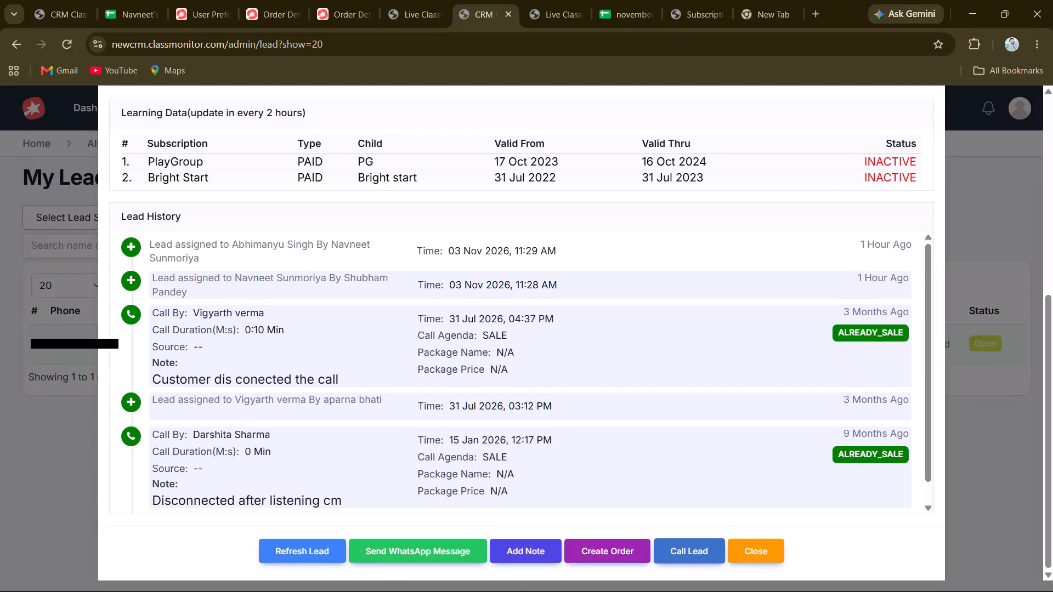
Log a call on the open lead with status ALREADY_SALE and the note "npc", and save it.
{"action": "left_click", "coordinate": [682, 553]}
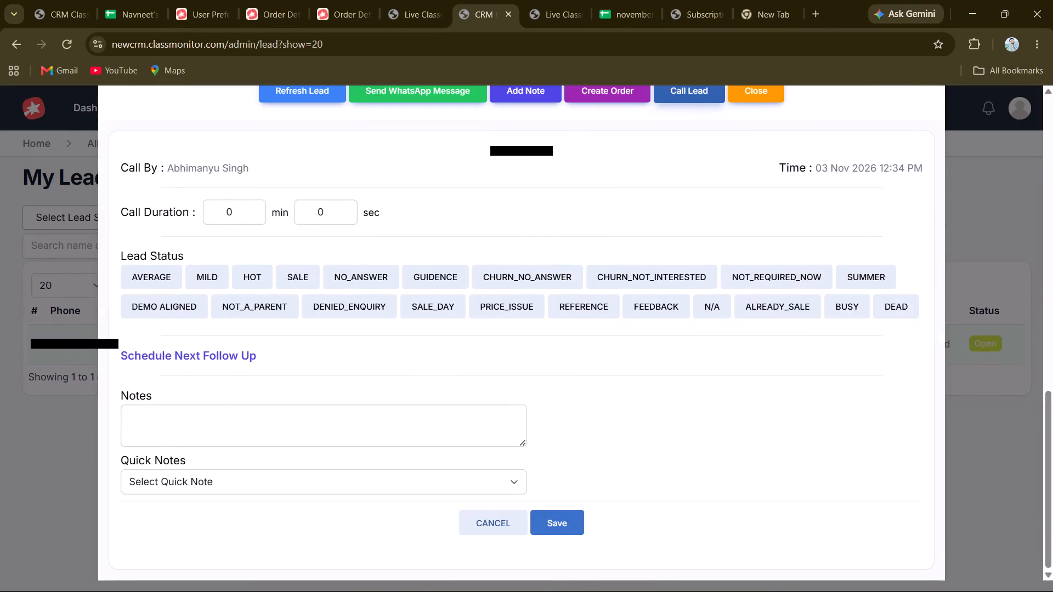
{"action": "scroll", "coordinate": [682, 553], "scroll_direction": "down", "scroll_amount": 11}
{"action": "left_click", "coordinate": [775, 305]}
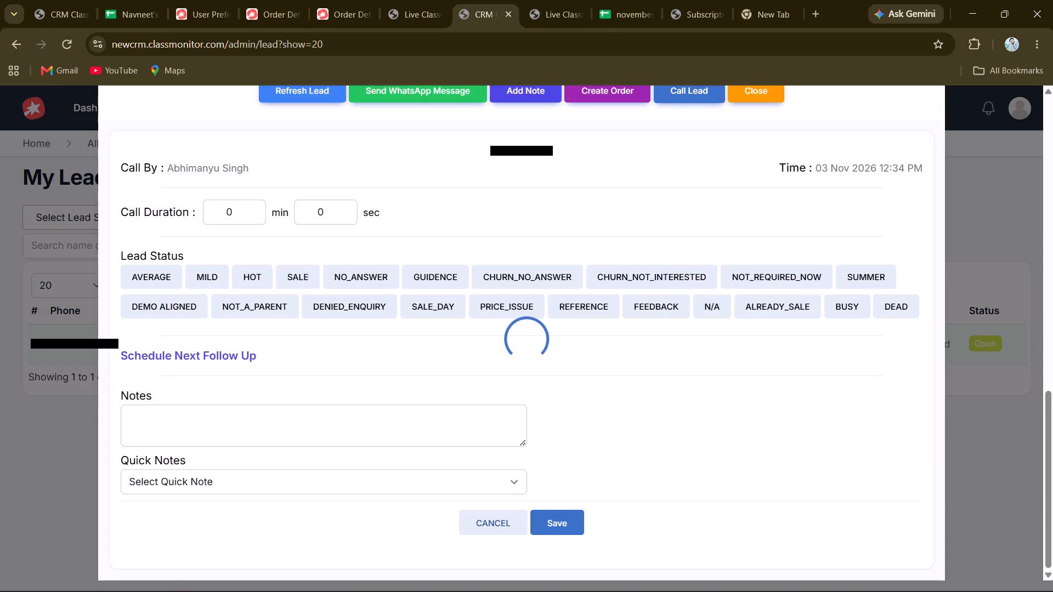
{"action": "left_click", "coordinate": [410, 432]}
{"action": "type", "text": "npv"}
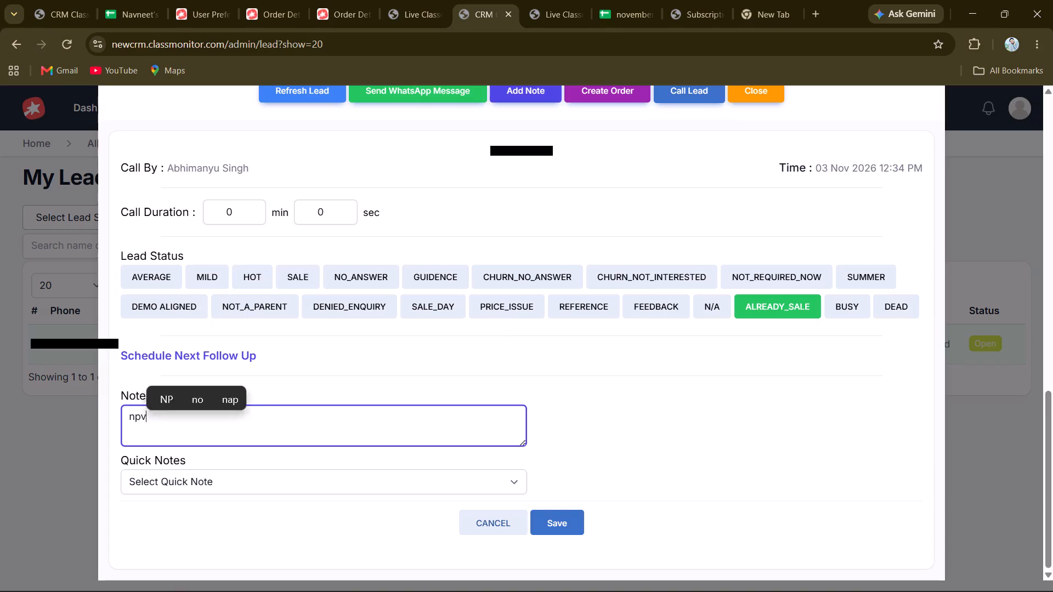
{"action": "key", "text": "space"}
{"action": "key", "text": "BackSpace"}
{"action": "key", "text": "BackSpace"}
{"action": "type", "text": "c"}
{"action": "key", "text": "space"}
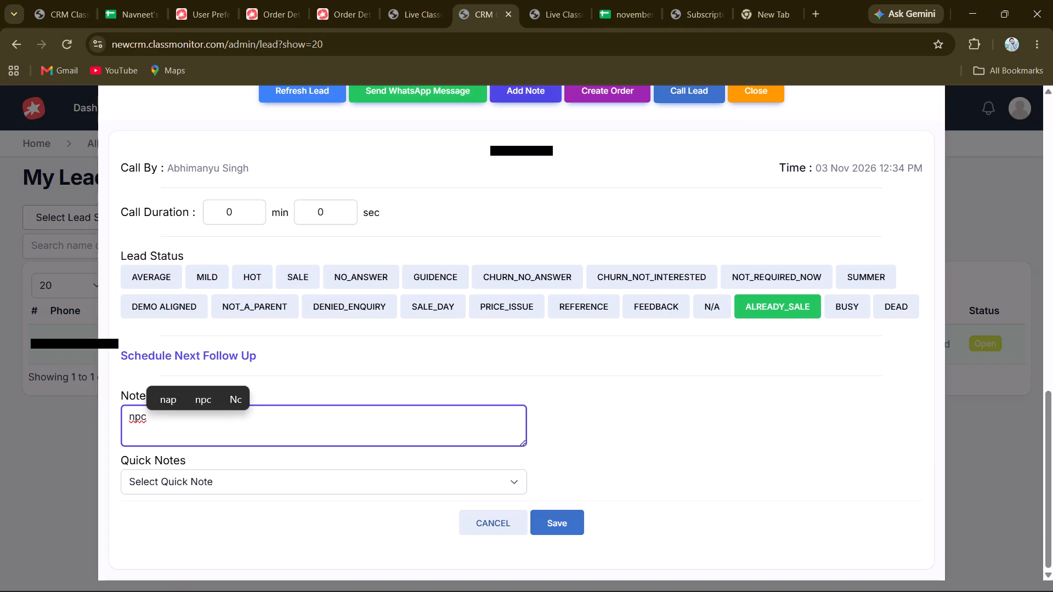
{"action": "left_click", "coordinate": [554, 521]}
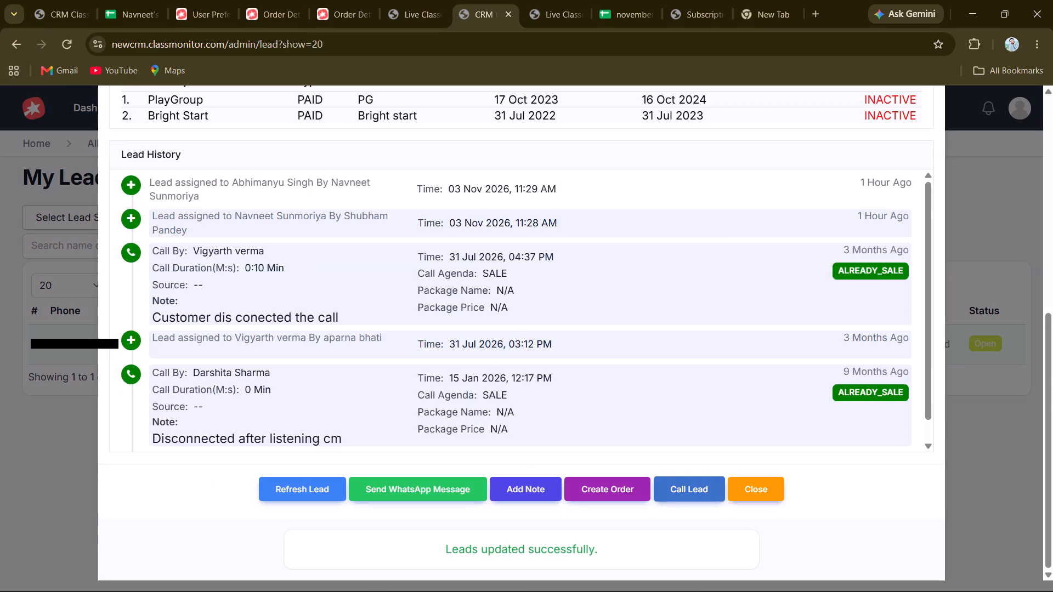
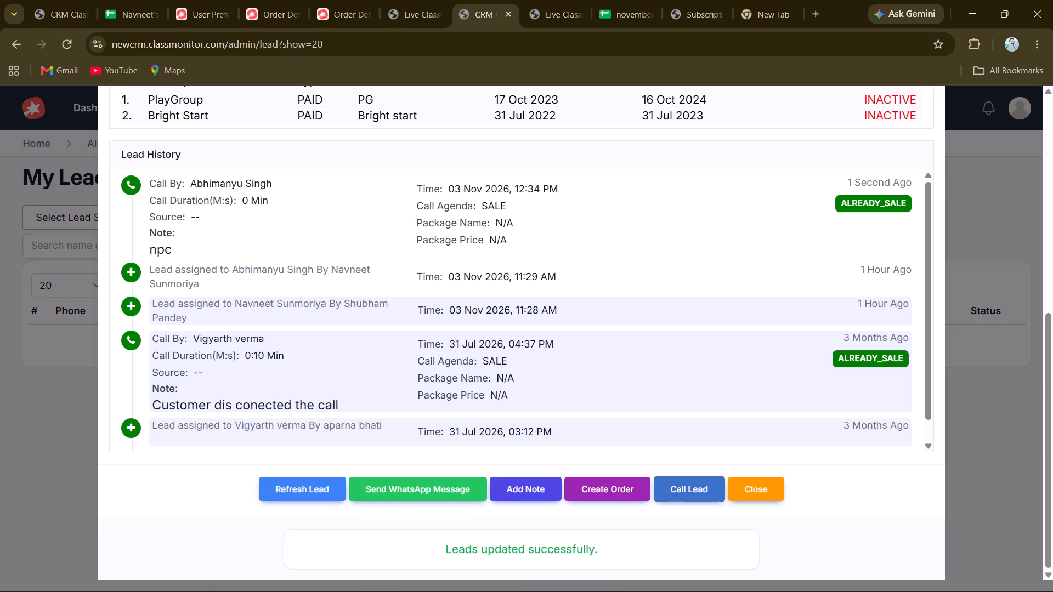
Close the open lead's details and open the Followup list of leads.
{"action": "left_click", "coordinate": [763, 485]}
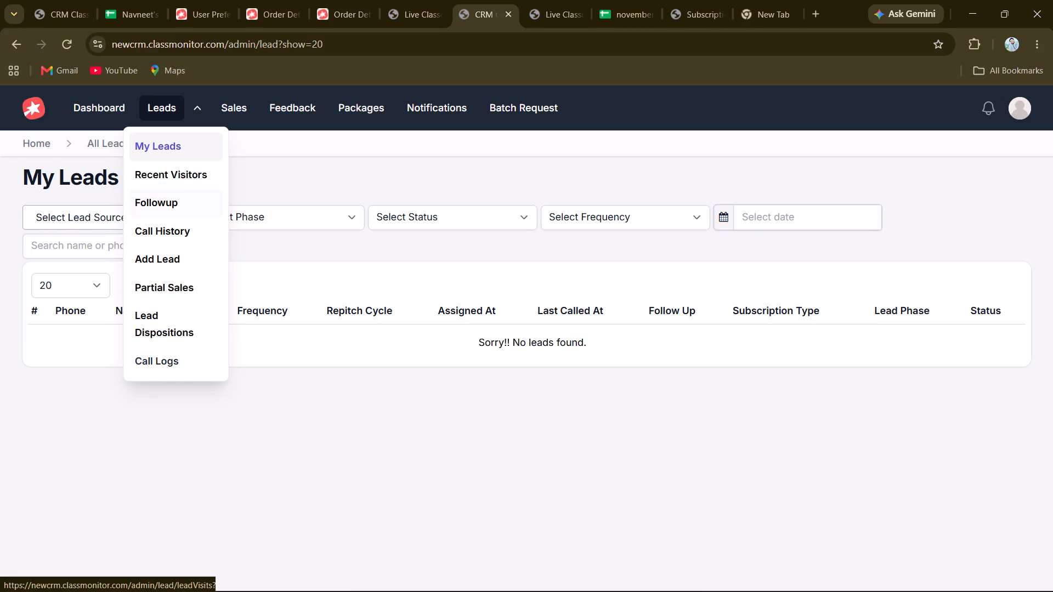
{"action": "left_click", "coordinate": [181, 195]}
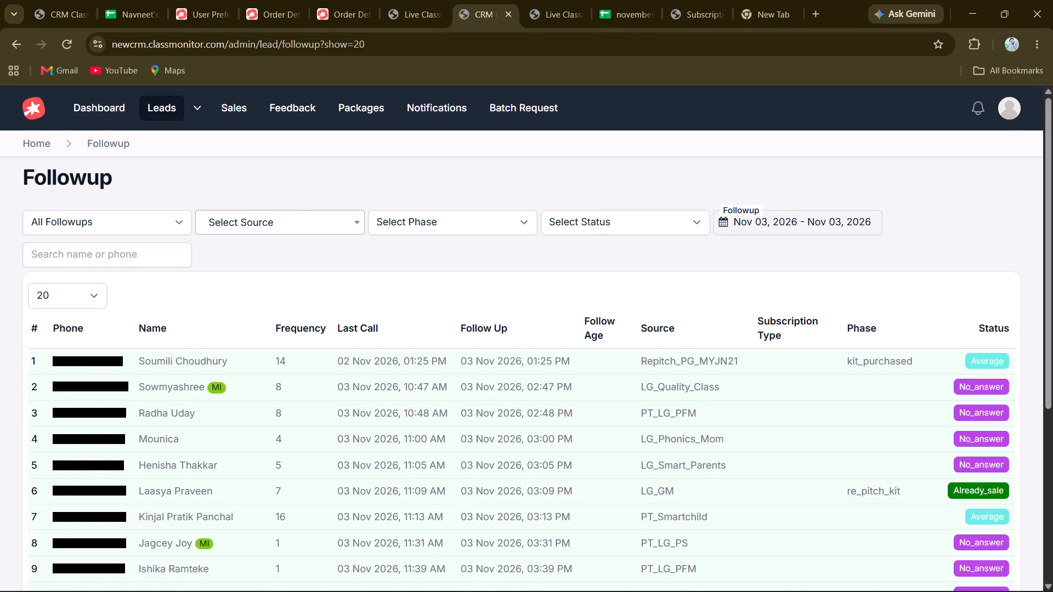
Review the followups due Nov 03, 2026 and filter them by the status average.
{"action": "scroll", "coordinate": [595, 424], "scroll_direction": "down", "scroll_amount": 7}
{"action": "scroll", "coordinate": [595, 424], "scroll_direction": "up", "scroll_amount": 2}
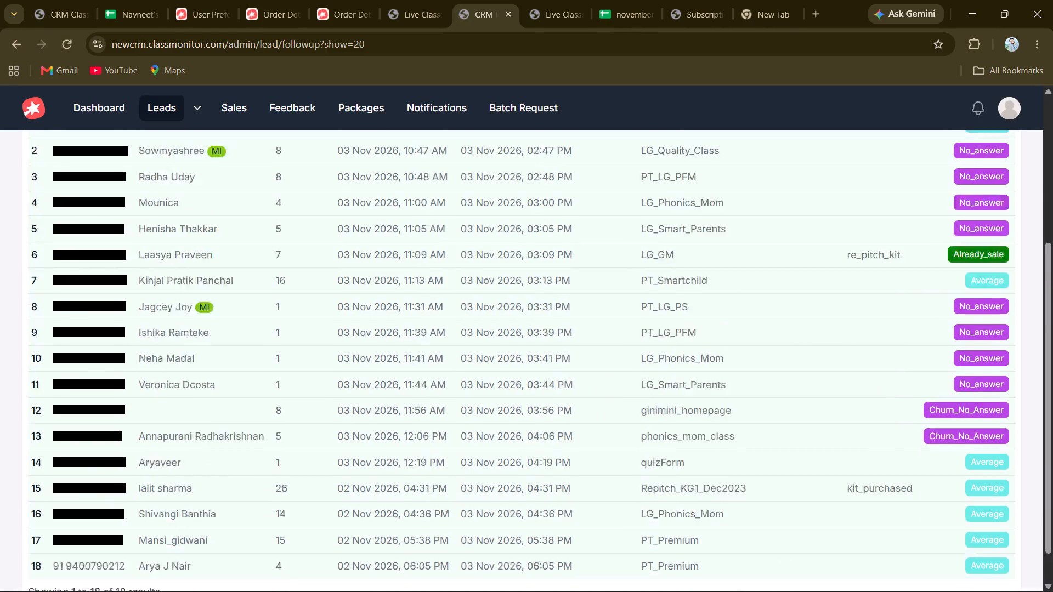
{"action": "scroll", "coordinate": [595, 424], "scroll_direction": "up", "scroll_amount": 5}
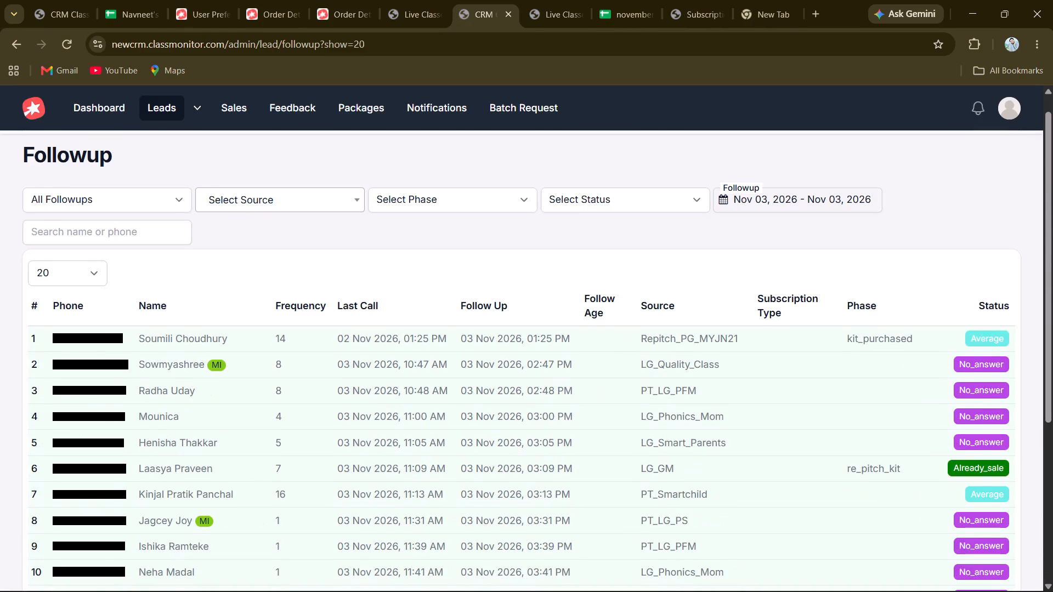
{"action": "left_click", "coordinate": [624, 225]}
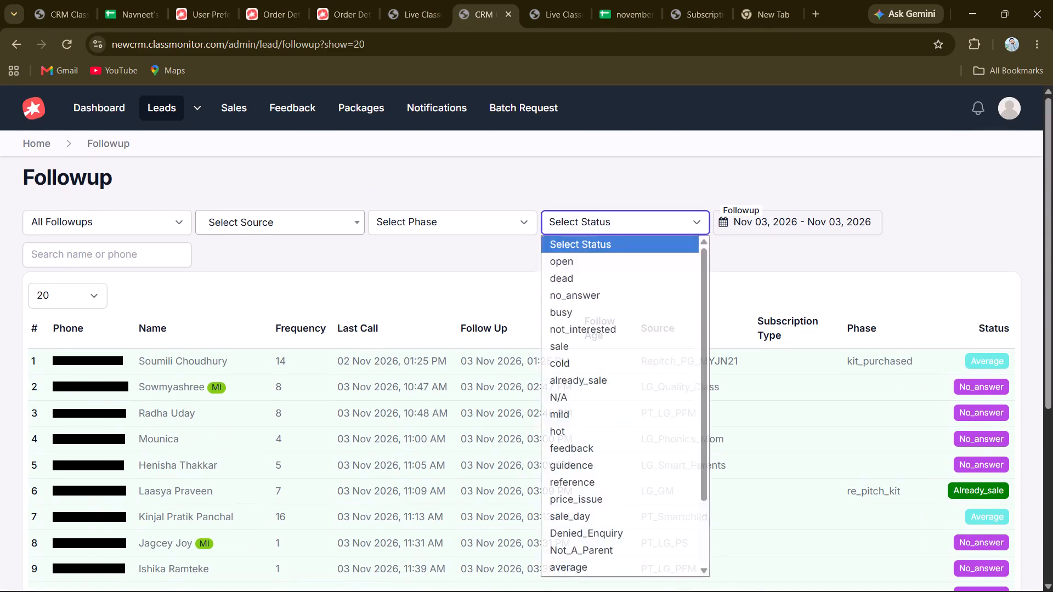
{"action": "left_click", "coordinate": [598, 565]}
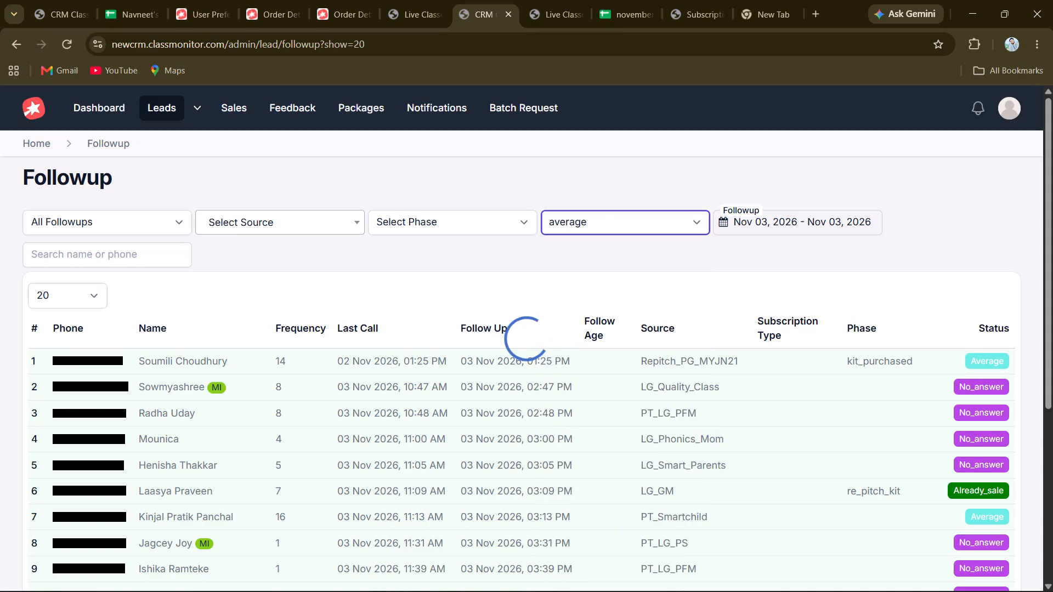
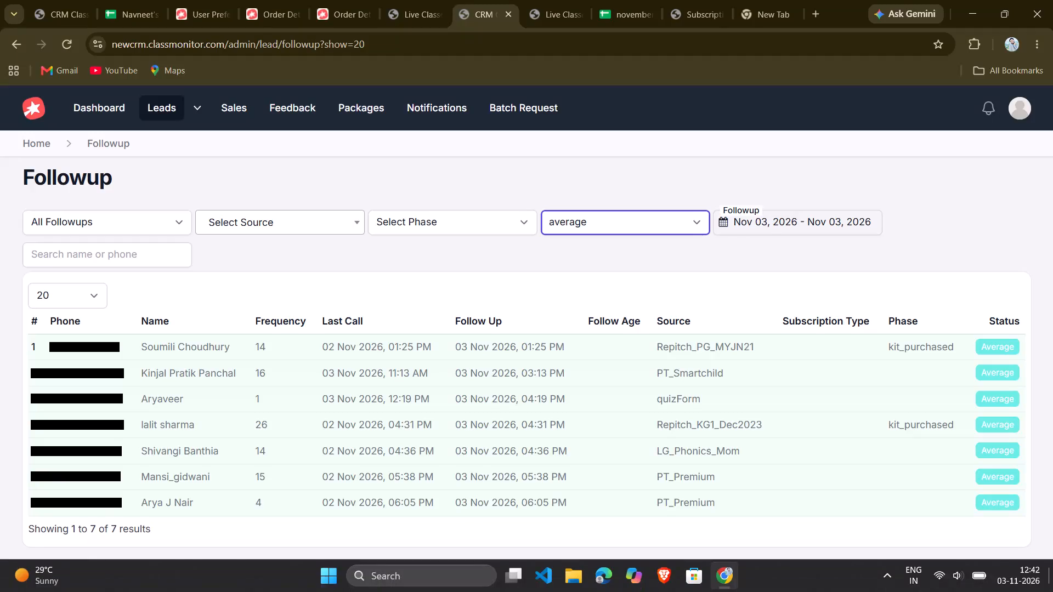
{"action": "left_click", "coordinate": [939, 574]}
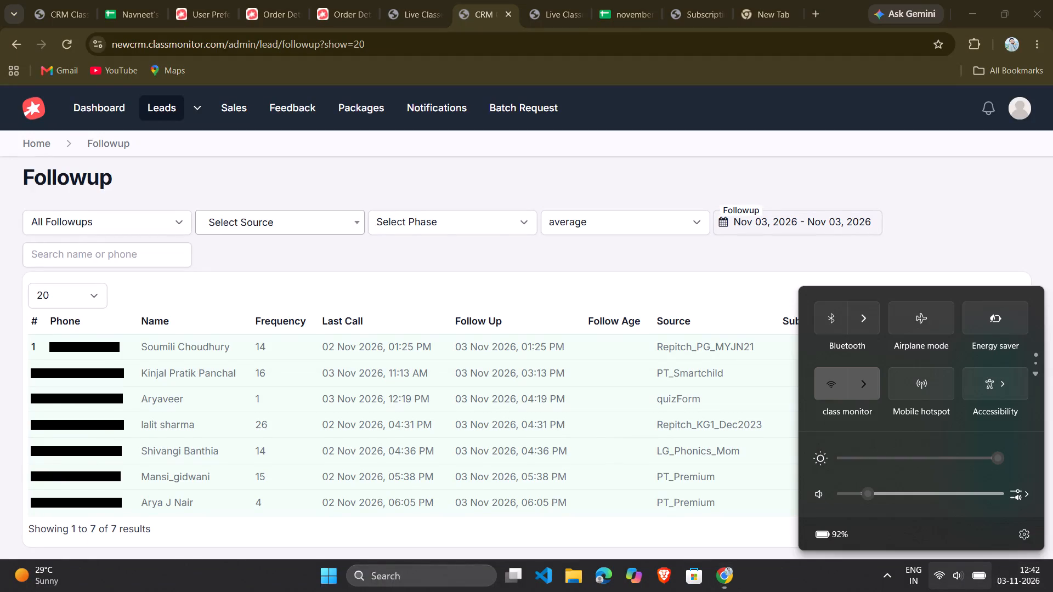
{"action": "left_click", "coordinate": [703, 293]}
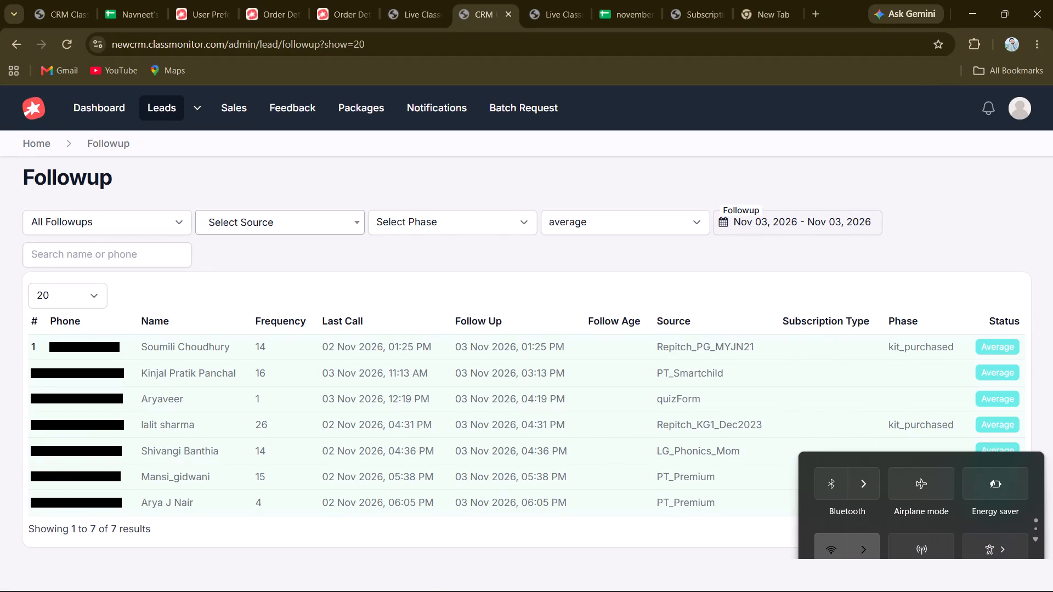
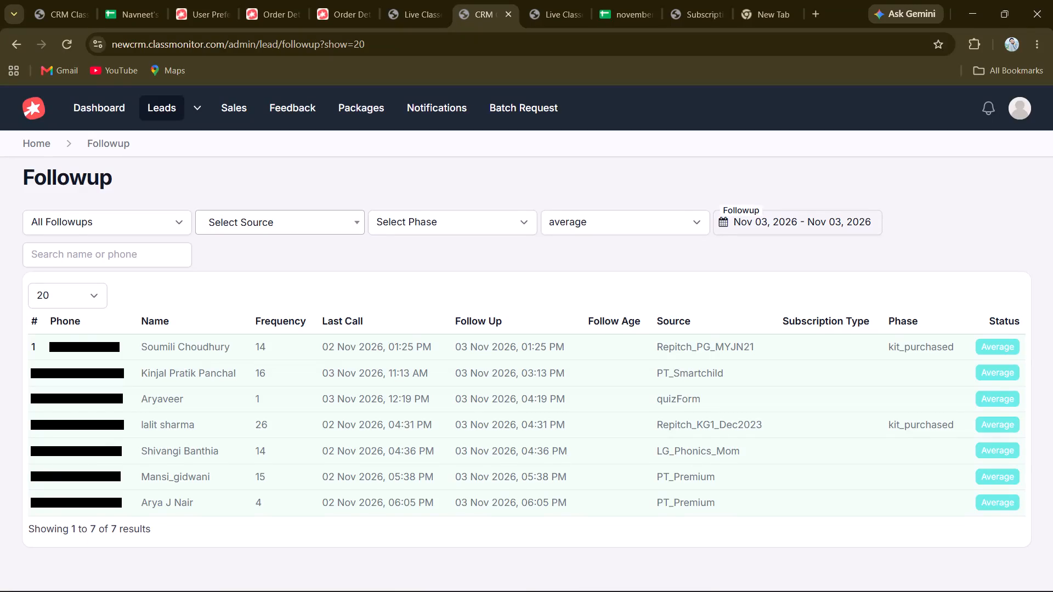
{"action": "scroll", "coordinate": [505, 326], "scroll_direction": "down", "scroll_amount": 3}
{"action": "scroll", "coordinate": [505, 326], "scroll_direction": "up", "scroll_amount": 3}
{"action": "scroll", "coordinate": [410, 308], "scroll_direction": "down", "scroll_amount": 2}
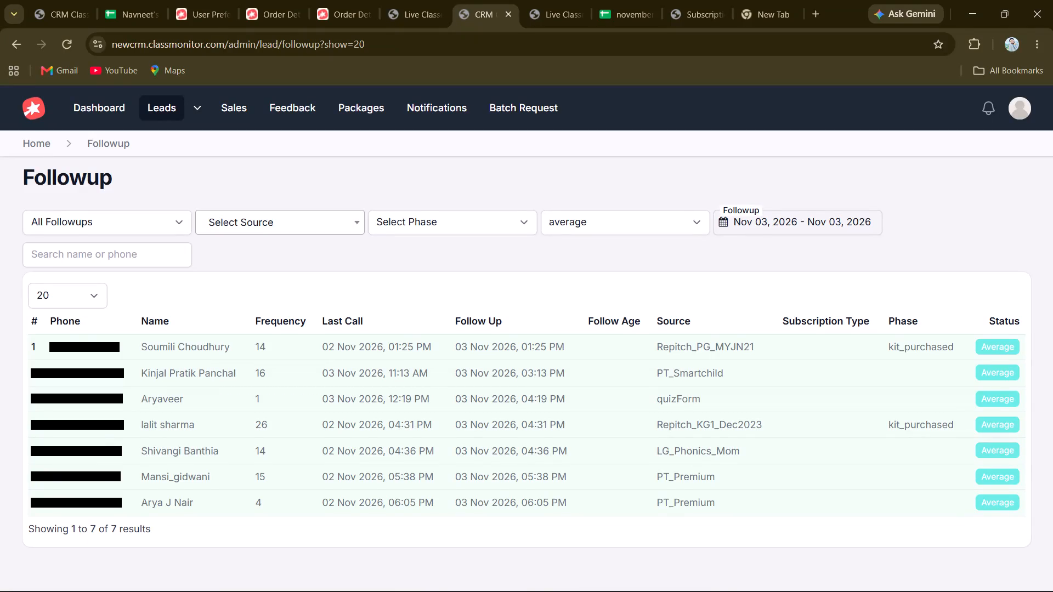
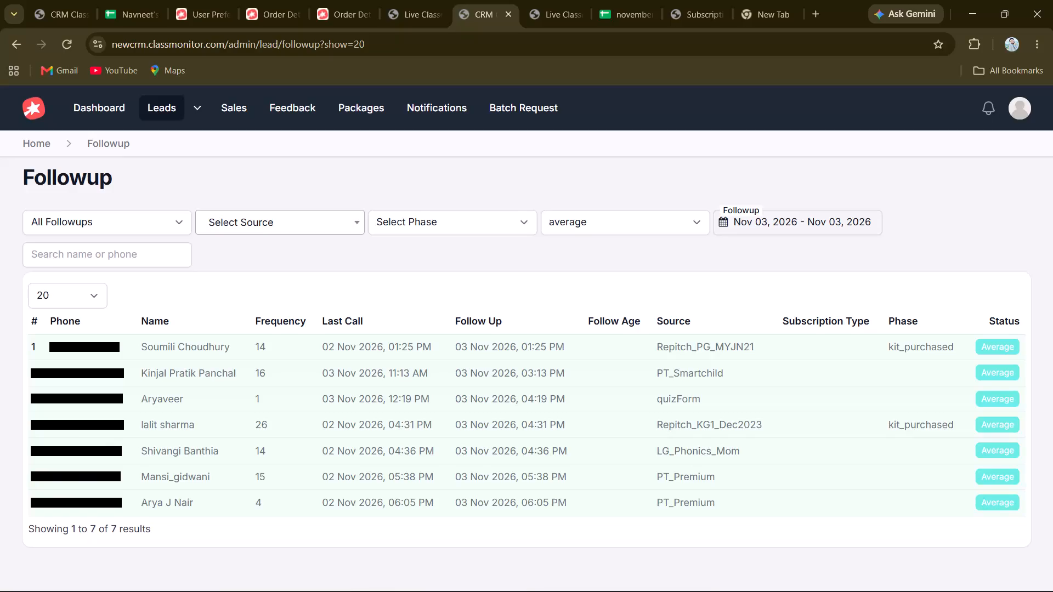
Open the first average-status followup, sourced from Repitch_PG_MYJN21, and review its lead details and call history.
{"action": "left_click", "coordinate": [309, 351]}
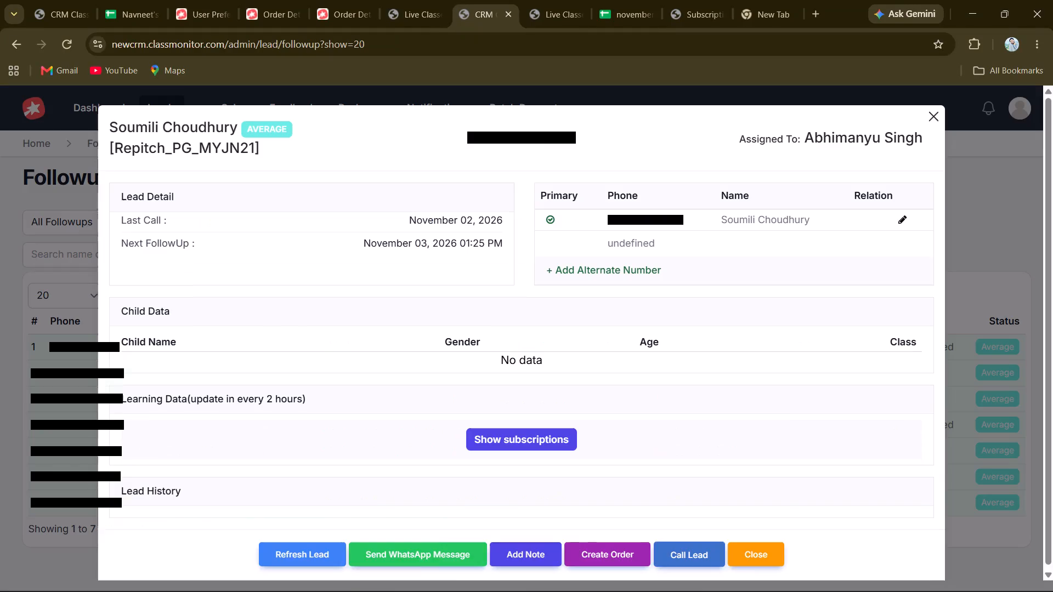
{"action": "scroll", "coordinate": [309, 351], "scroll_direction": "down", "scroll_amount": 12}
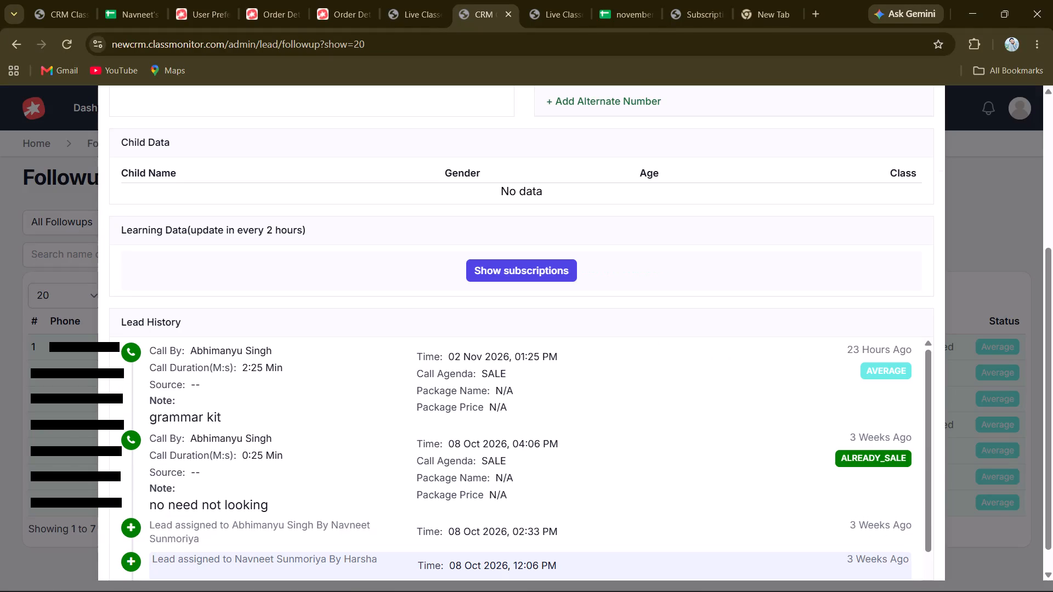
{"action": "scroll", "coordinate": [309, 351], "scroll_direction": "up", "scroll_amount": 4}
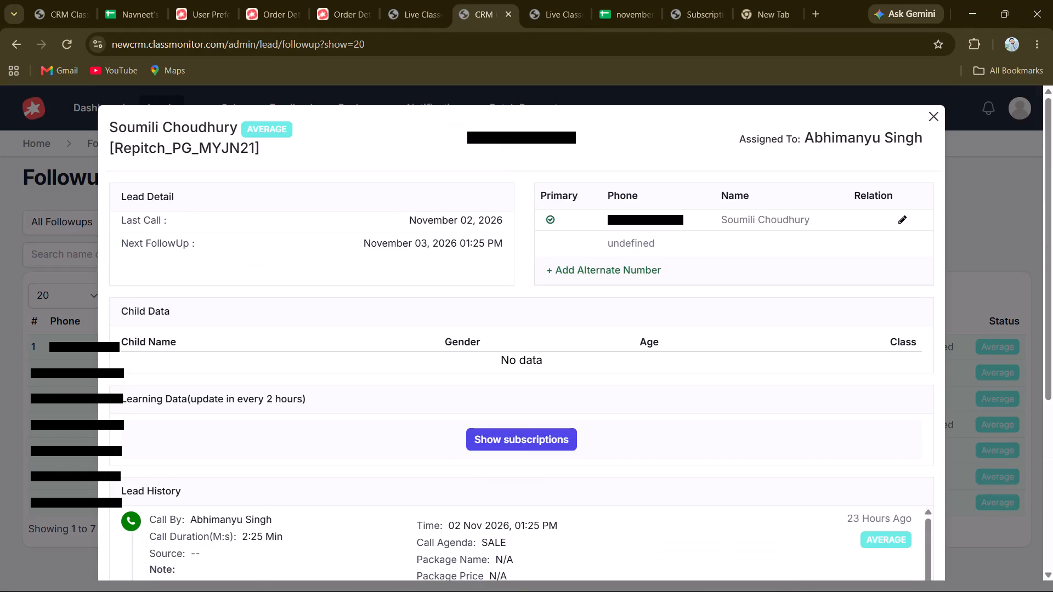
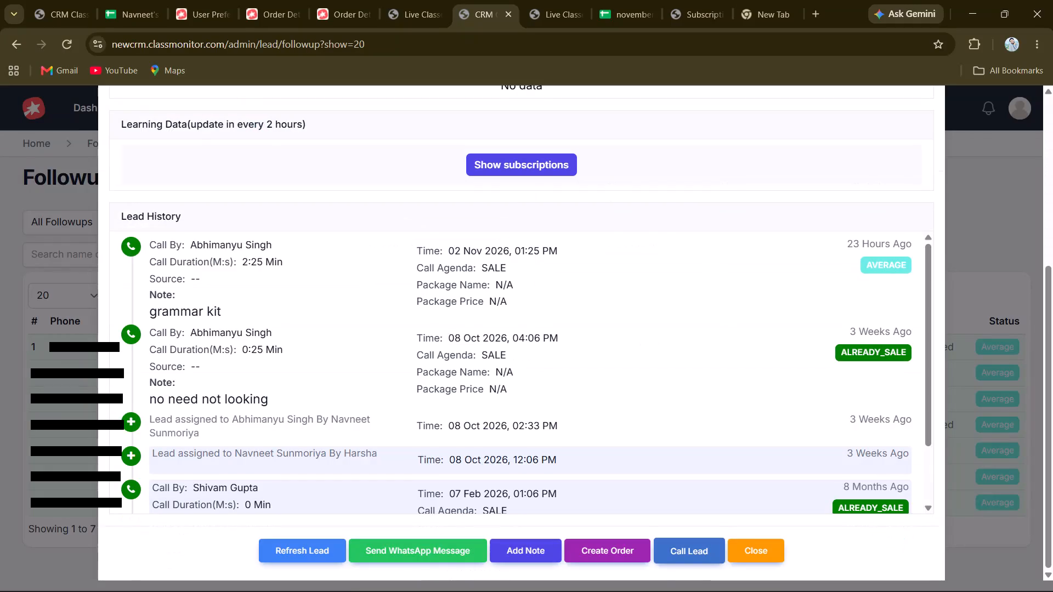
Log a call on the open lead as AVERAGE with note "npc" and next follow-up Tomorrow Same Time, save it, and close the lead.
{"action": "left_click", "coordinate": [686, 542]}
{"action": "scroll", "coordinate": [686, 542], "scroll_direction": "down", "scroll_amount": 8}
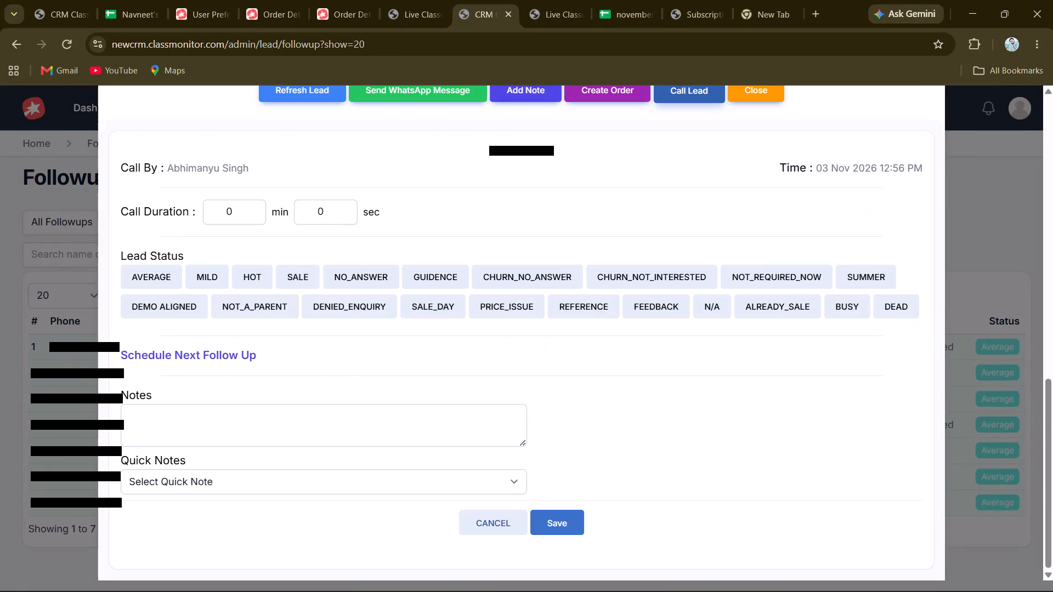
{"action": "left_click", "coordinate": [158, 283]}
{"action": "left_click", "coordinate": [218, 354]}
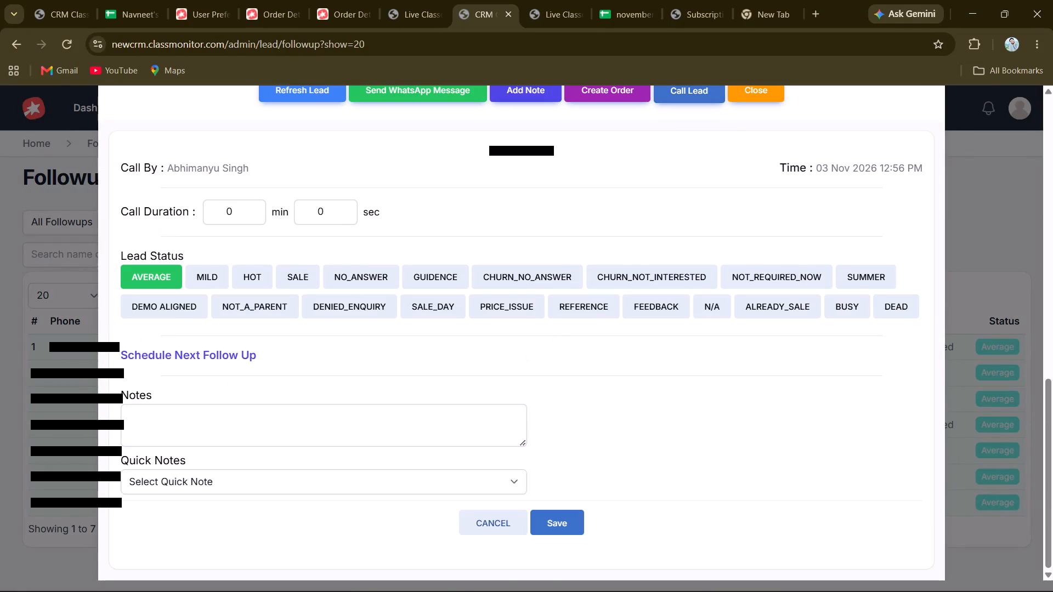
{"action": "left_click", "coordinate": [320, 408]}
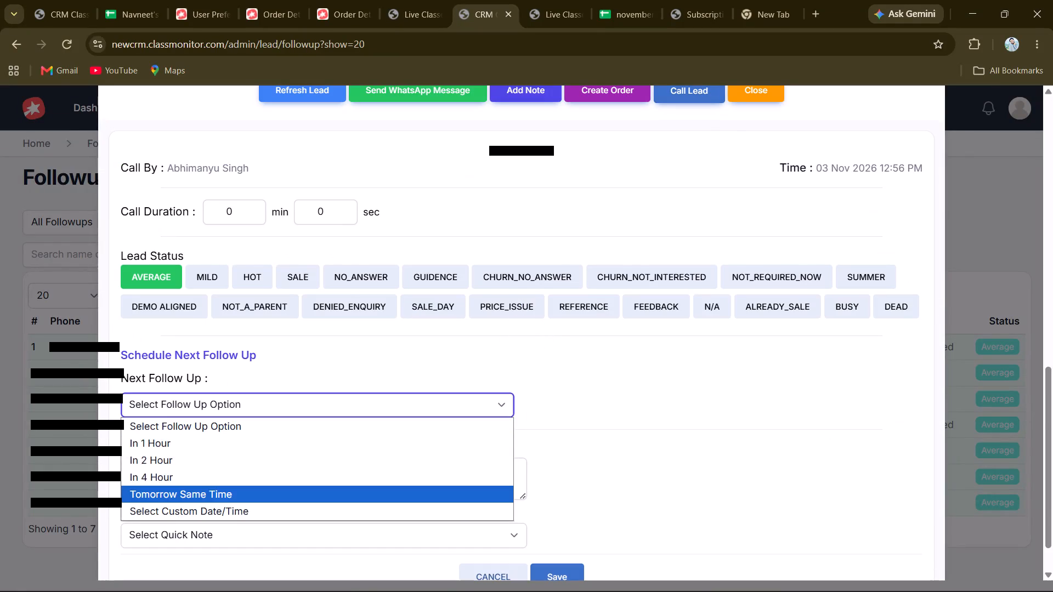
{"action": "left_click", "coordinate": [225, 497]}
{"action": "left_click", "coordinate": [274, 478]}
{"action": "type", "text": "npc"}
{"action": "key", "text": "space"}
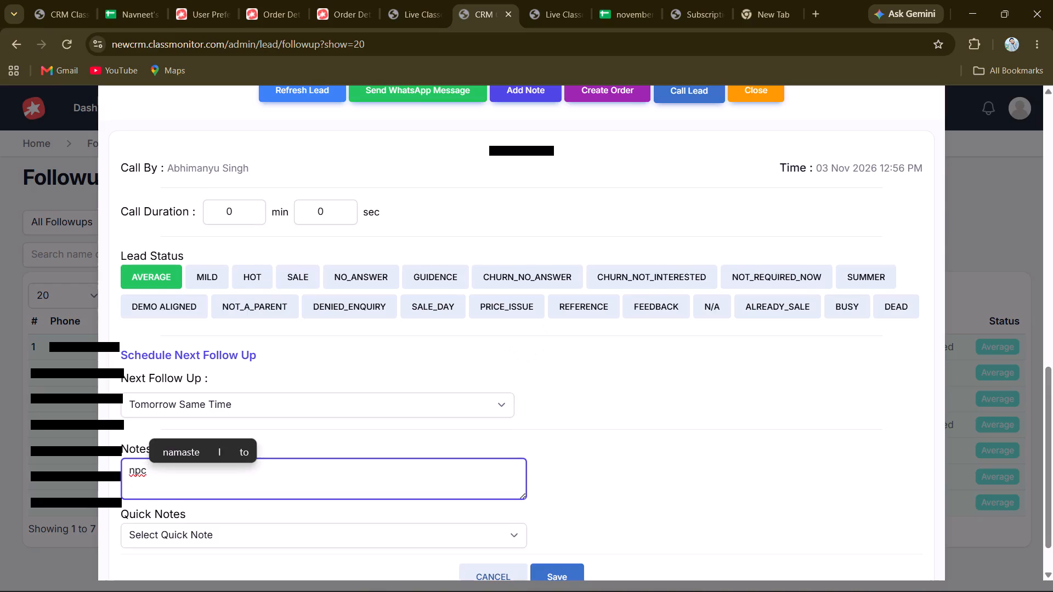
{"action": "scroll", "coordinate": [304, 485], "scroll_direction": "down", "scroll_amount": 5}
{"action": "left_click", "coordinate": [559, 523]}
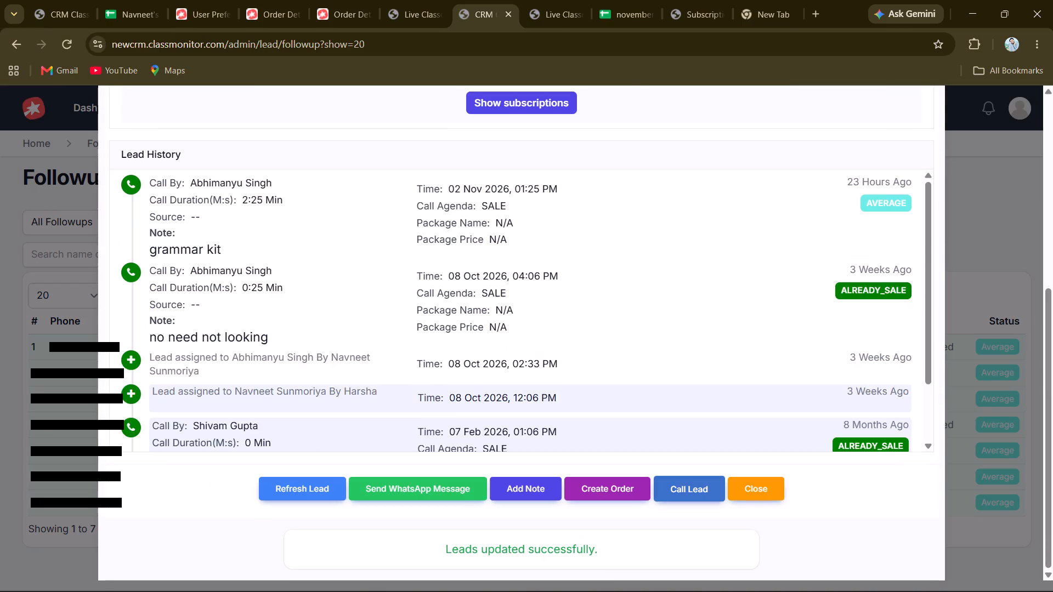
{"action": "left_click", "coordinate": [745, 496]}
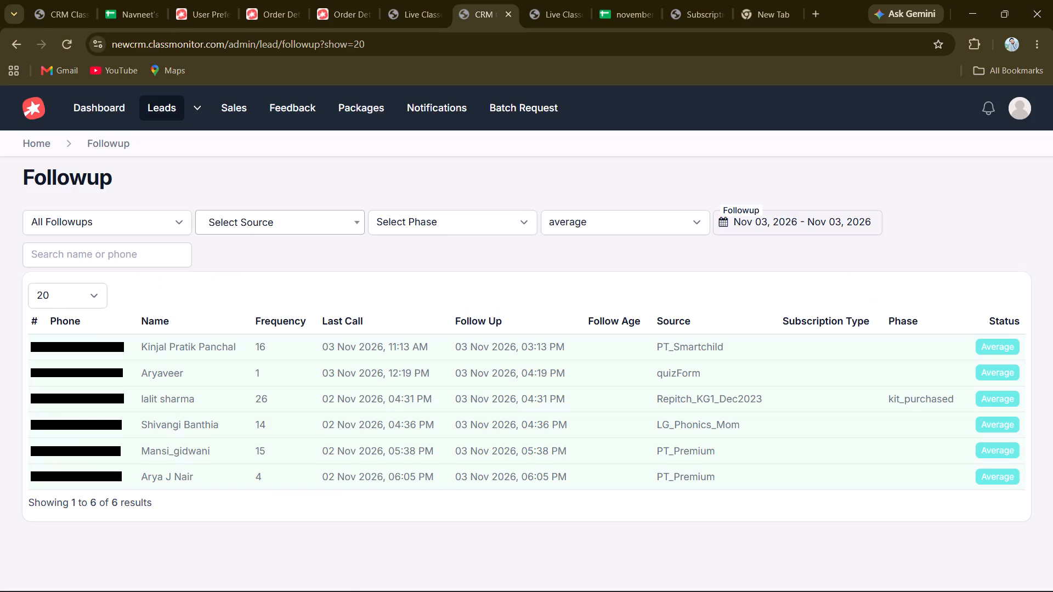
Open the average-status followup sourced from Repitch_KG1_Dec2023, review its call history, and close it.
{"action": "left_click", "coordinate": [358, 394]}
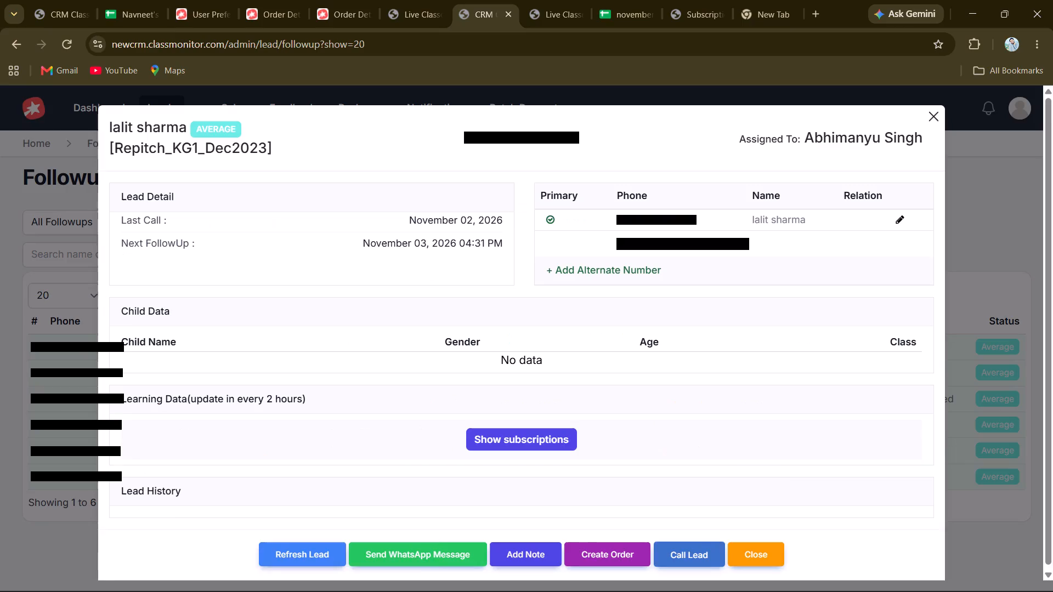
{"action": "scroll", "coordinate": [524, 358], "scroll_direction": "down", "scroll_amount": 4}
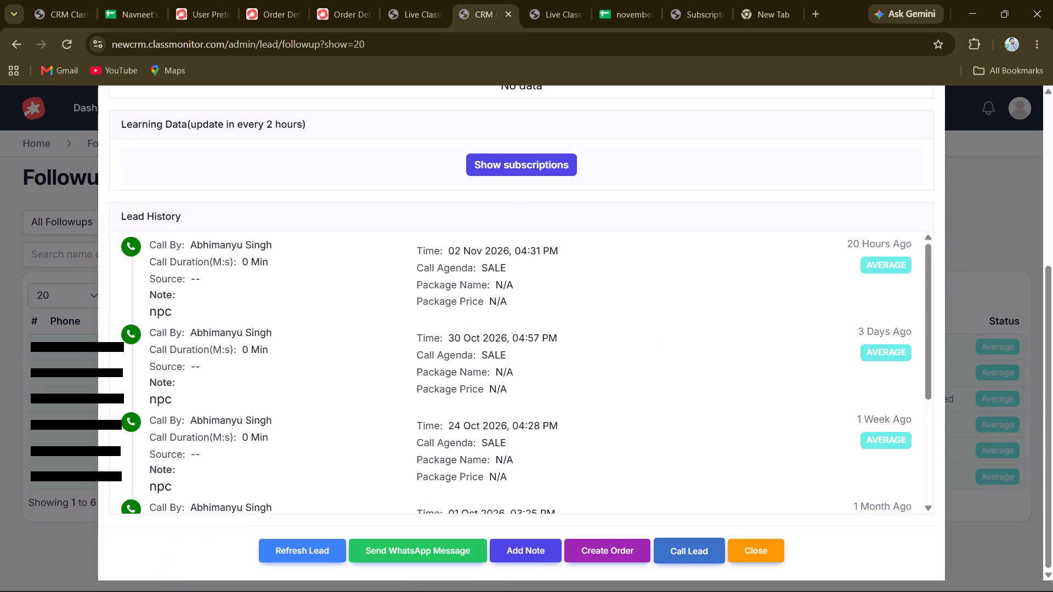
{"action": "left_click", "coordinate": [753, 549]}
{"action": "left_click", "coordinate": [373, 414]}
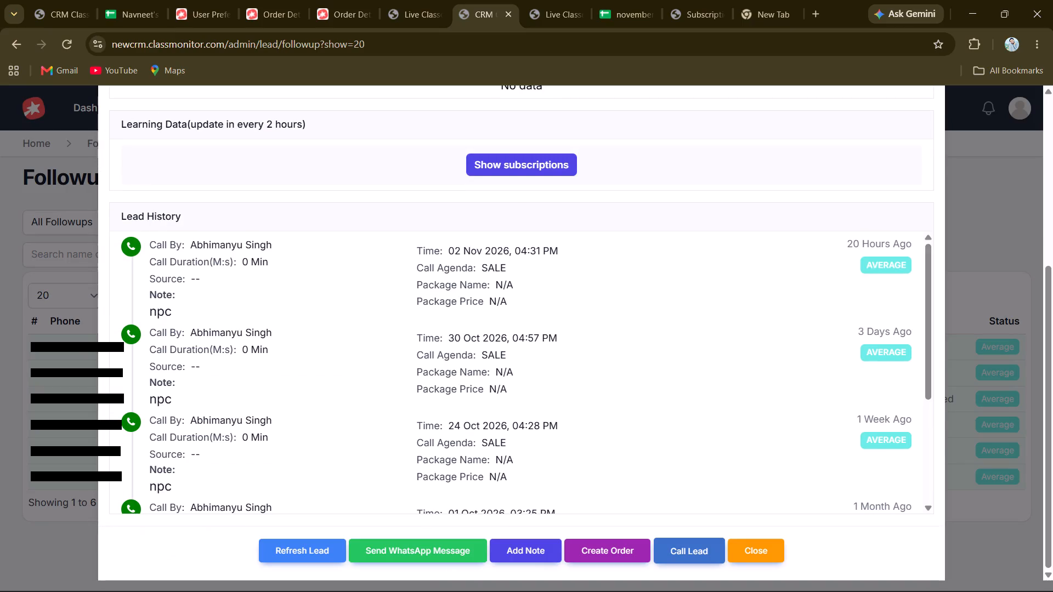
{"action": "scroll", "coordinate": [505, 388], "scroll_direction": "down", "scroll_amount": 7}
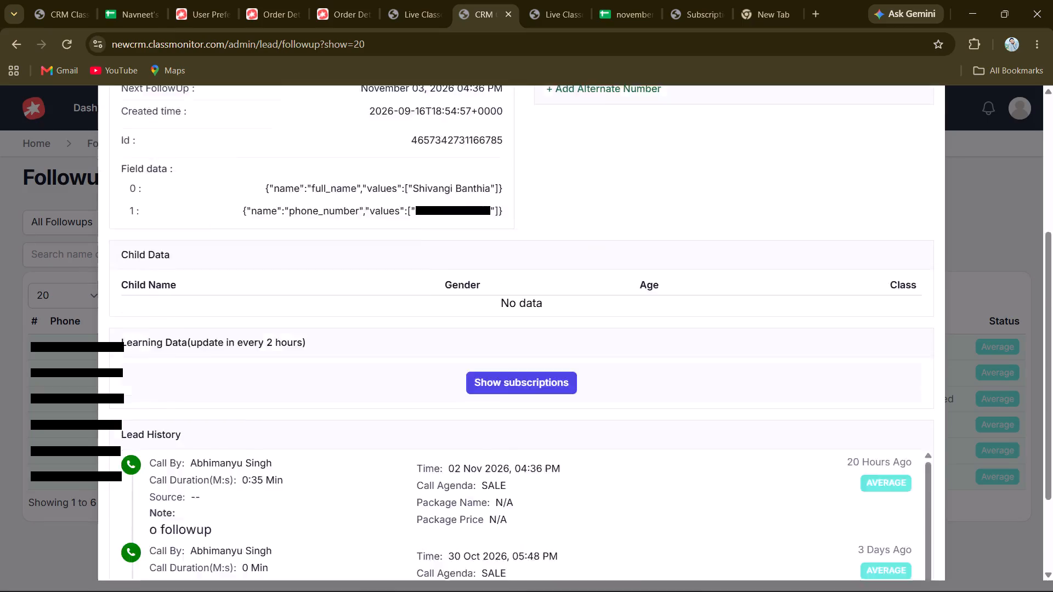
{"action": "scroll", "coordinate": [505, 388], "scroll_direction": "down", "scroll_amount": 2}
{"action": "scroll", "coordinate": [581, 394], "scroll_direction": "down", "scroll_amount": 15}
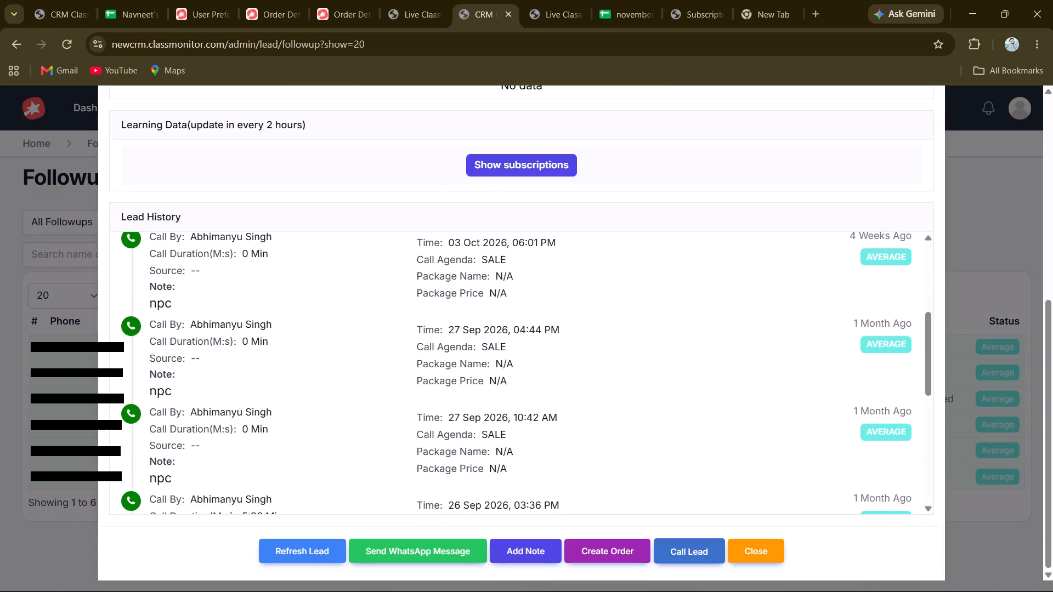
{"action": "scroll", "coordinate": [581, 394], "scroll_direction": "down", "scroll_amount": 4}
{"action": "scroll", "coordinate": [581, 394], "scroll_direction": "up", "scroll_amount": 2}
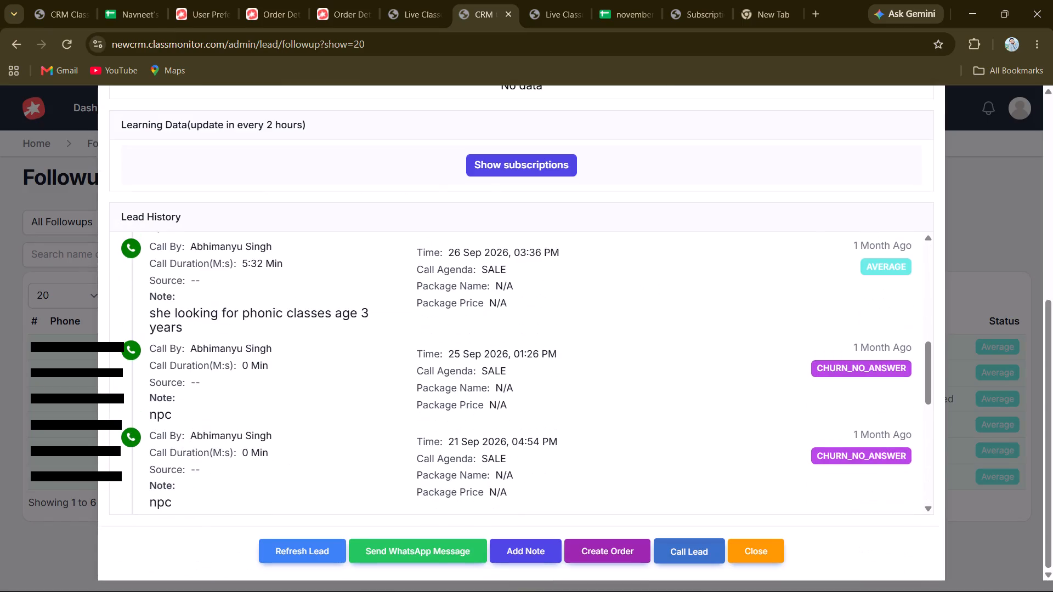
{"action": "scroll", "coordinate": [581, 394], "scroll_direction": "up", "scroll_amount": 11}
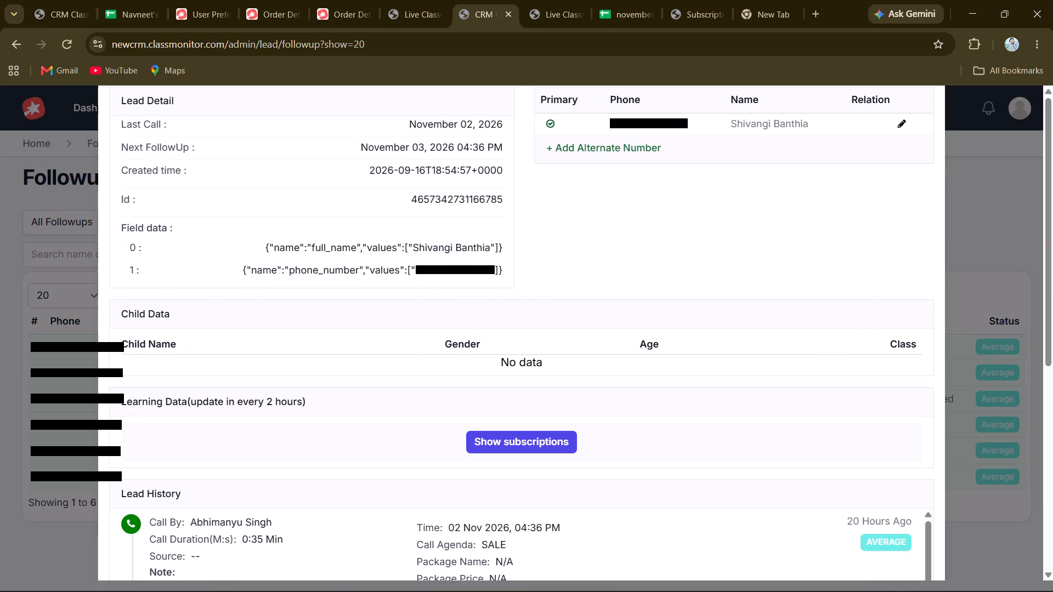
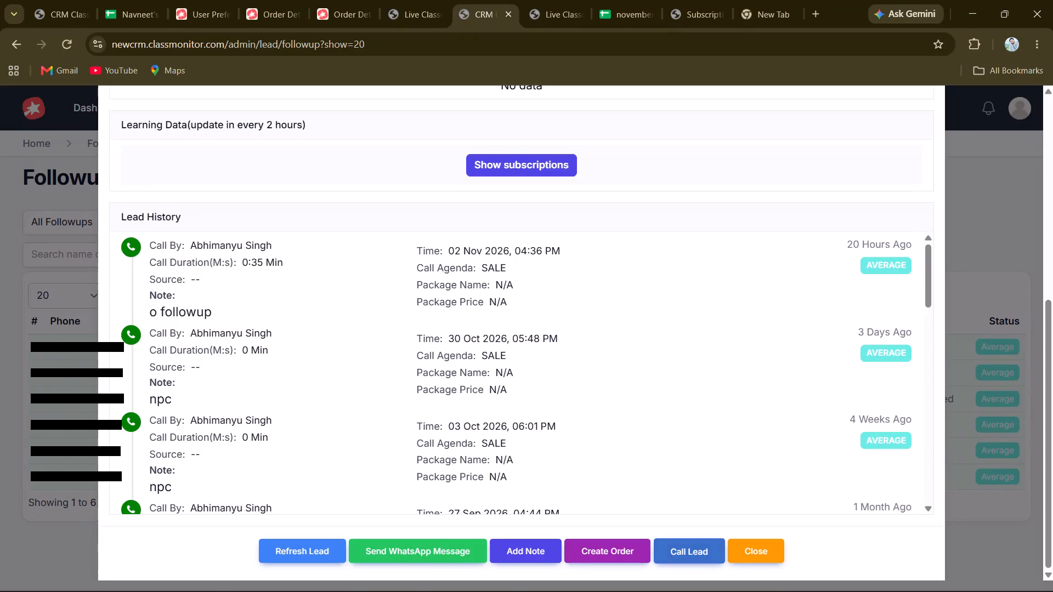
{"action": "left_click", "coordinate": [673, 555]}
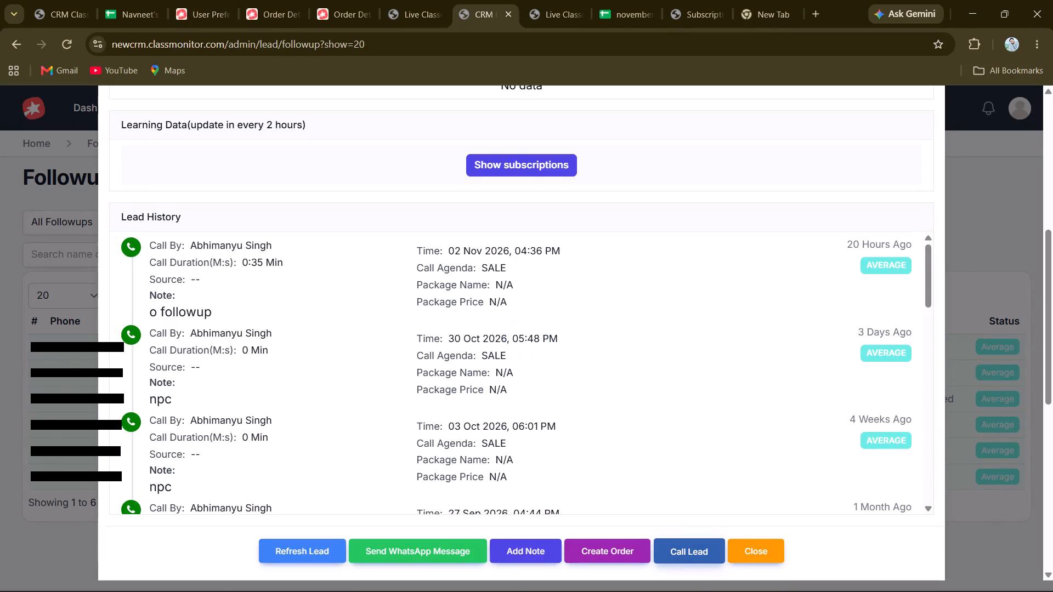
{"action": "scroll", "coordinate": [673, 555], "scroll_direction": "down", "scroll_amount": 10}
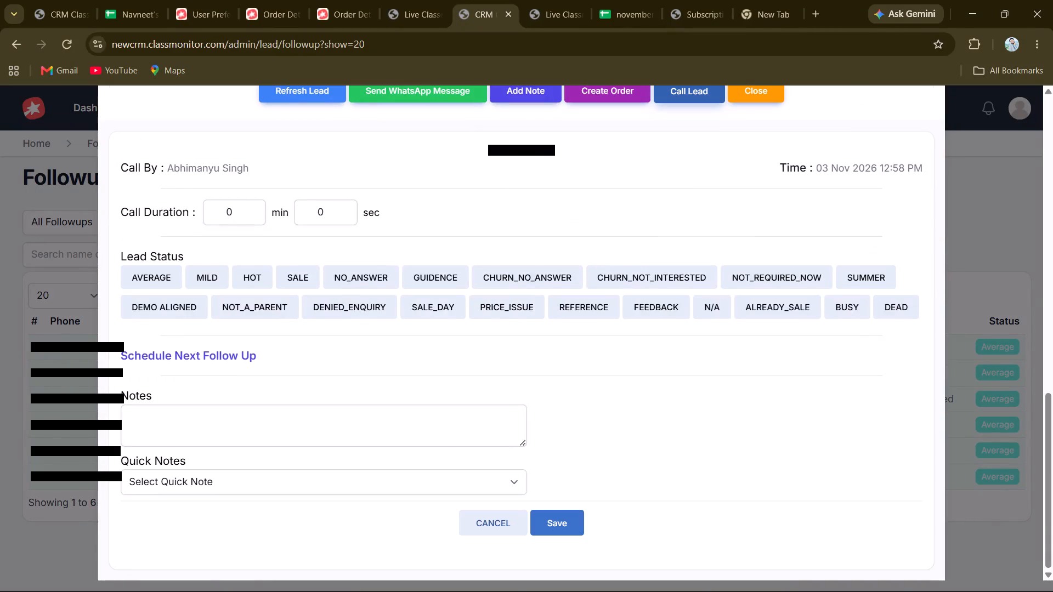
{"action": "left_click", "coordinate": [166, 278]}
{"action": "left_click", "coordinate": [173, 366]}
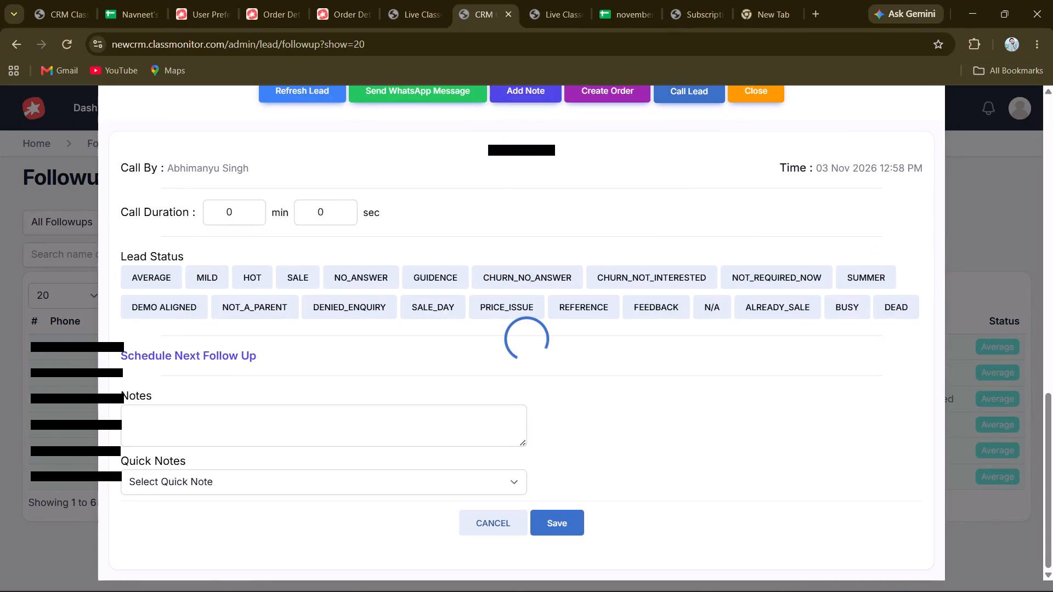
{"action": "left_click", "coordinate": [173, 361]}
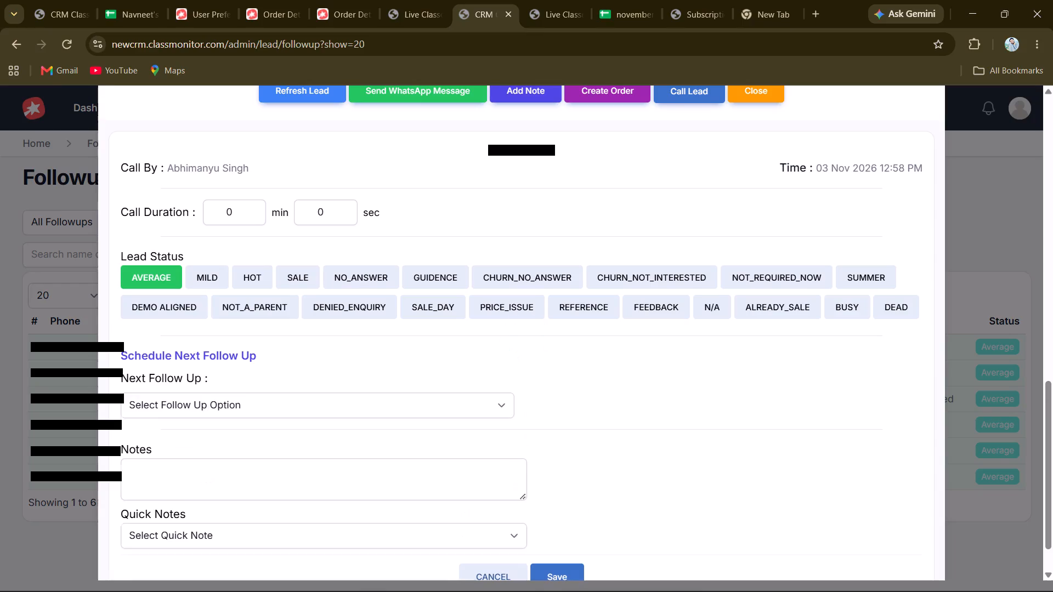
{"action": "left_click", "coordinate": [225, 402]}
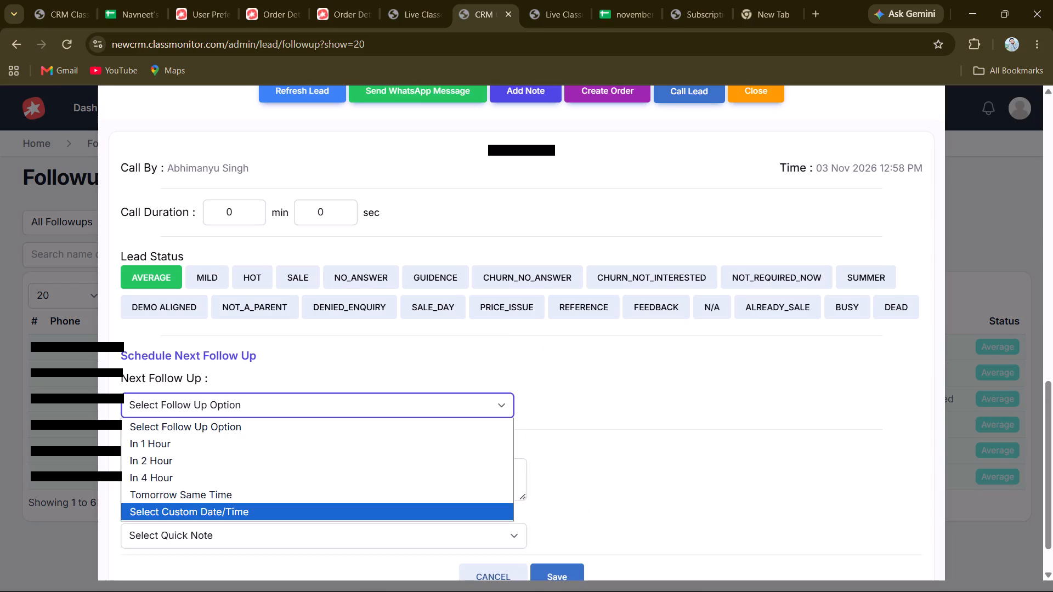
{"action": "left_click", "coordinate": [196, 508]}
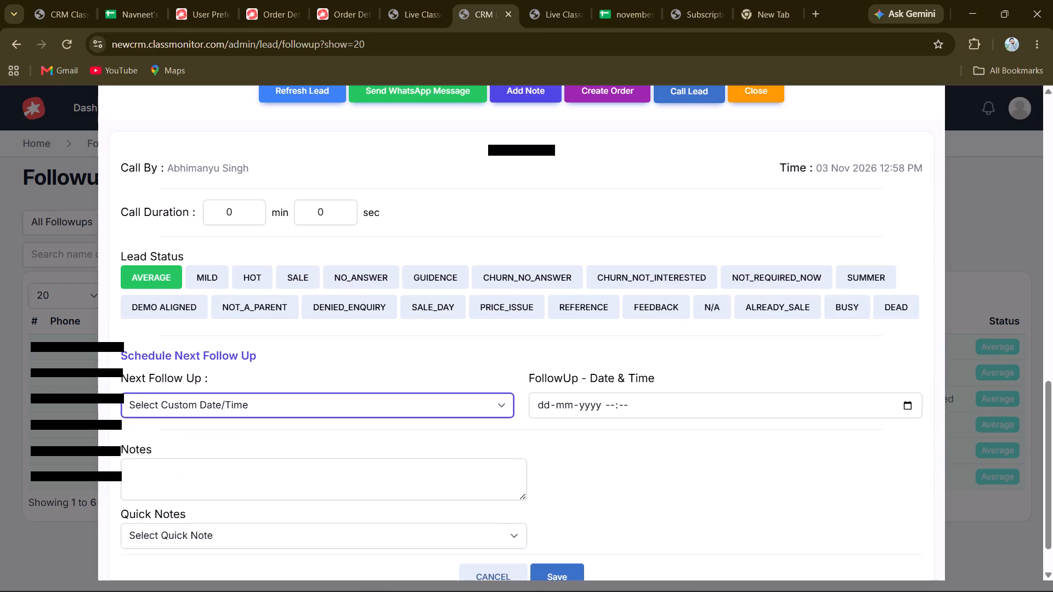
{"action": "left_click", "coordinate": [905, 405]}
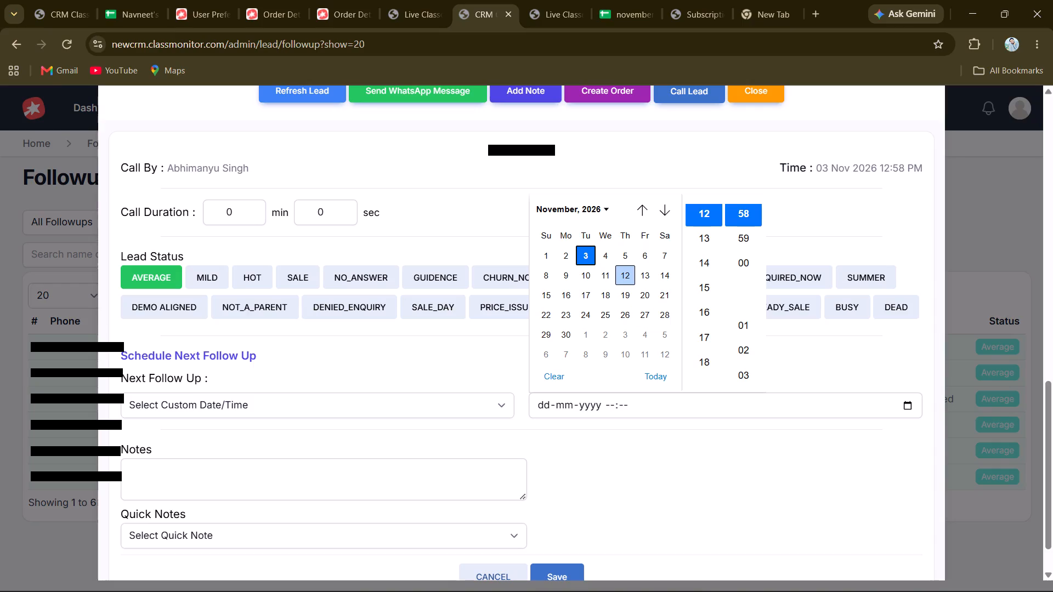
{"action": "left_click", "coordinate": [620, 276]}
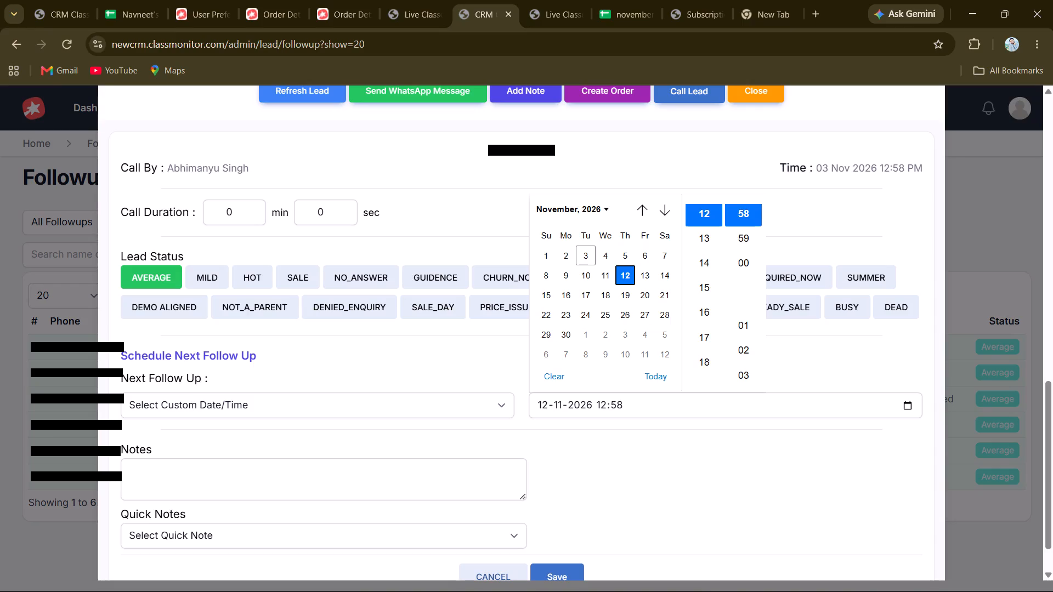
{"action": "left_click", "coordinate": [266, 473]}
{"action": "type", "text": "npc"}
{"action": "scroll", "coordinate": [336, 461], "scroll_direction": "down", "scroll_amount": 8}
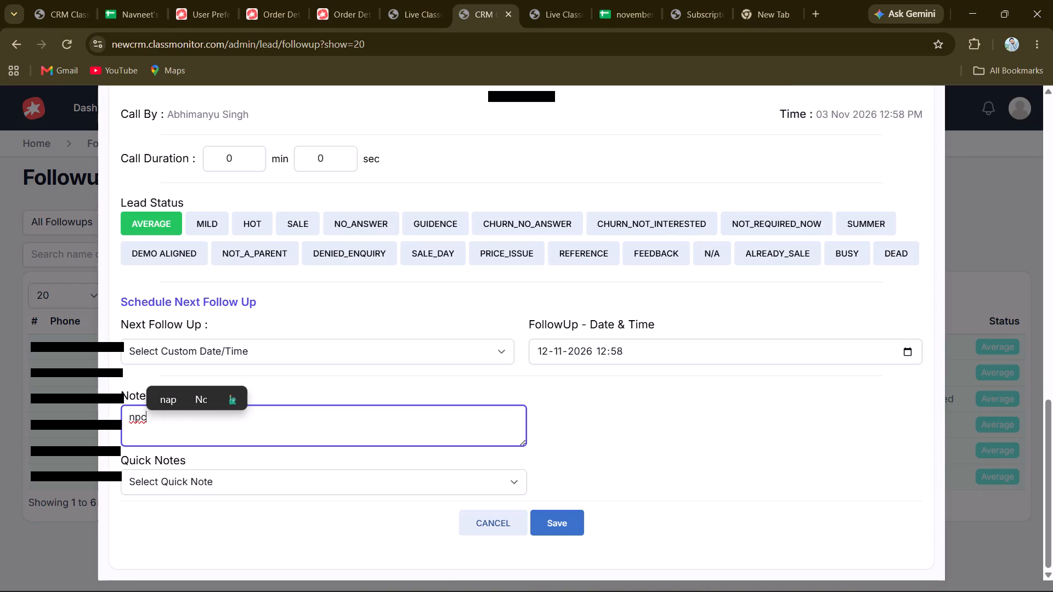
{"action": "left_click", "coordinate": [555, 525]}
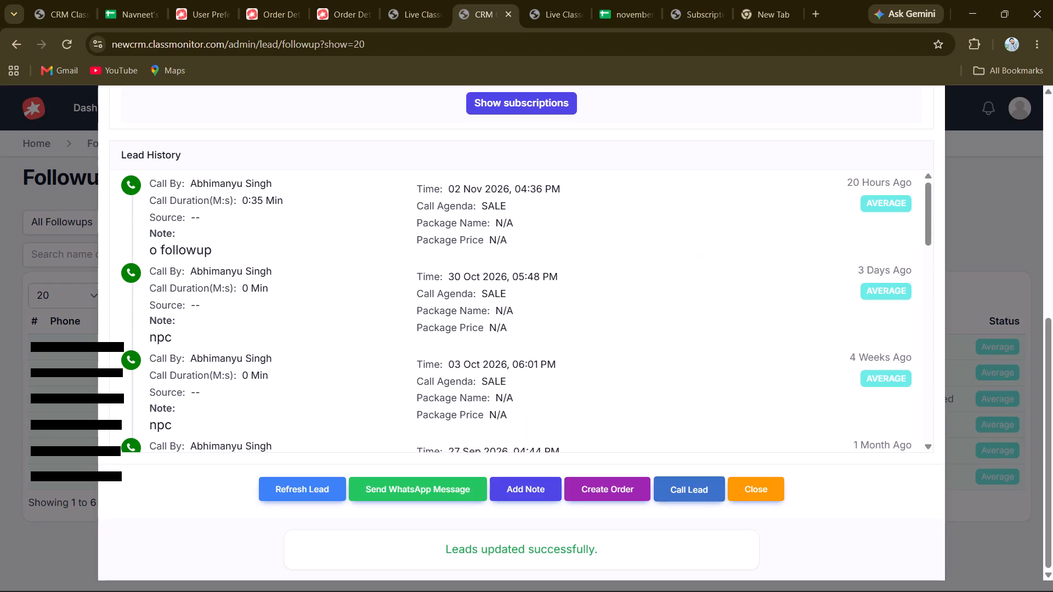
{"action": "left_click", "coordinate": [743, 492]}
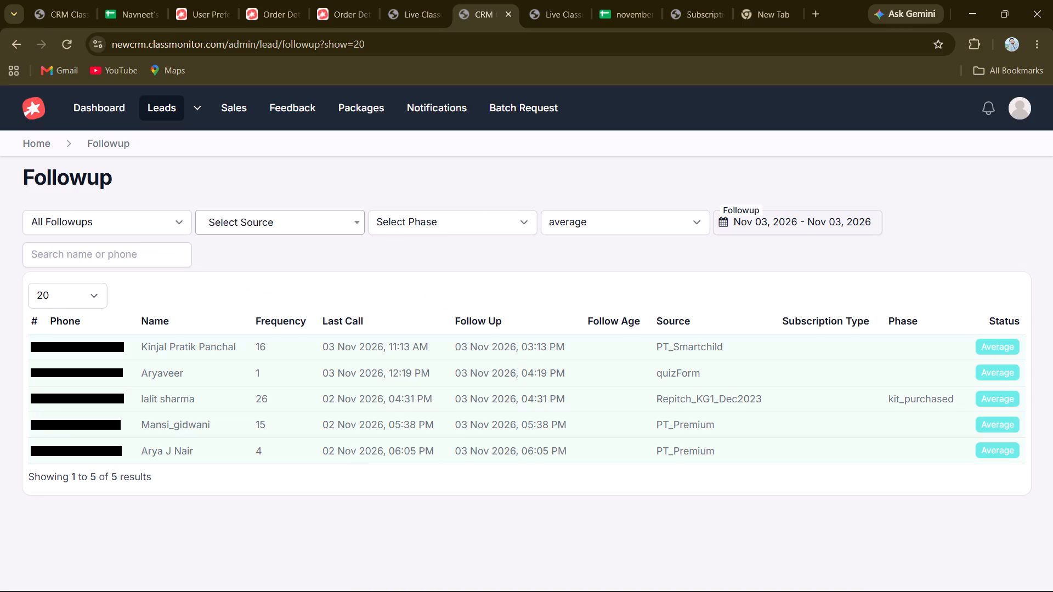
Open the average-status PT_Premium followup due 03 Nov 2026, 06:05 PM and review its lead details.
{"action": "left_click", "coordinate": [359, 453]}
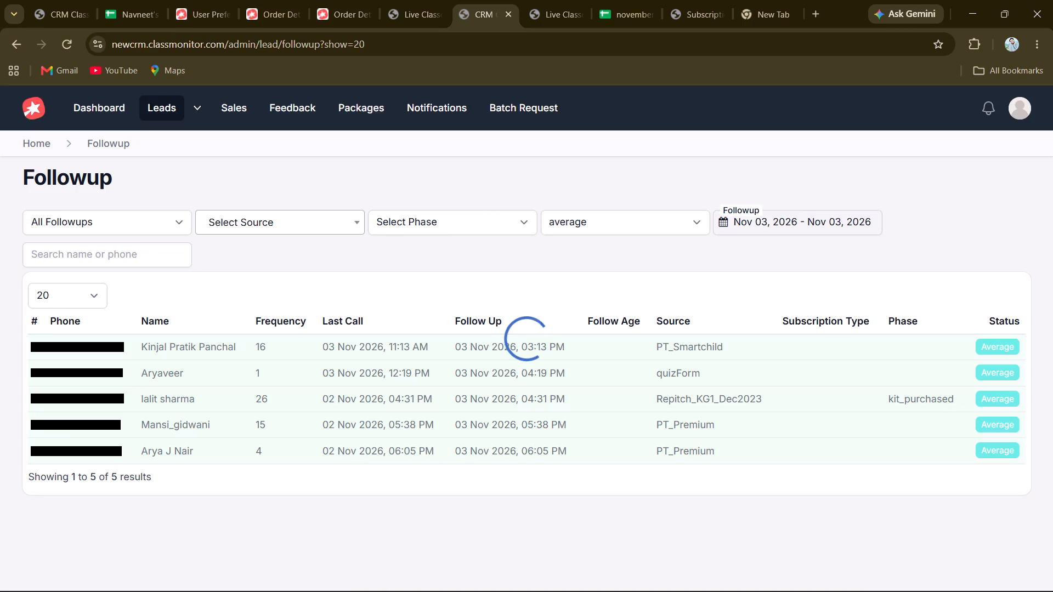
{"action": "scroll", "coordinate": [359, 453], "scroll_direction": "down", "scroll_amount": 12}
{"action": "scroll", "coordinate": [359, 453], "scroll_direction": "up", "scroll_amount": 19}
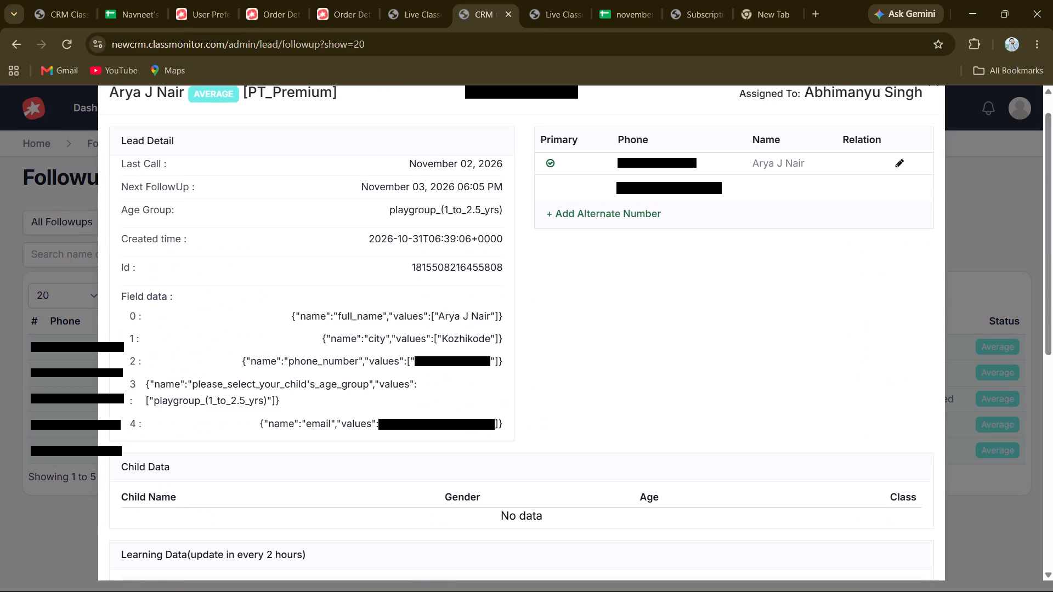
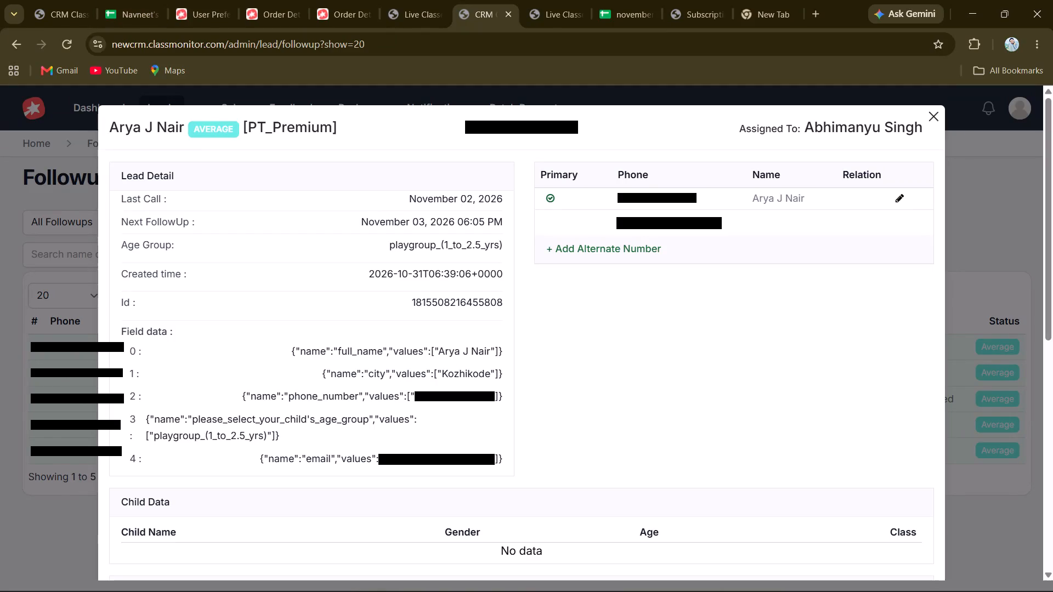
Switch to the open ClassMonitor Subscriptions search page to view the listed customer subscriptions.
{"action": "left_click", "coordinate": [687, 0]}
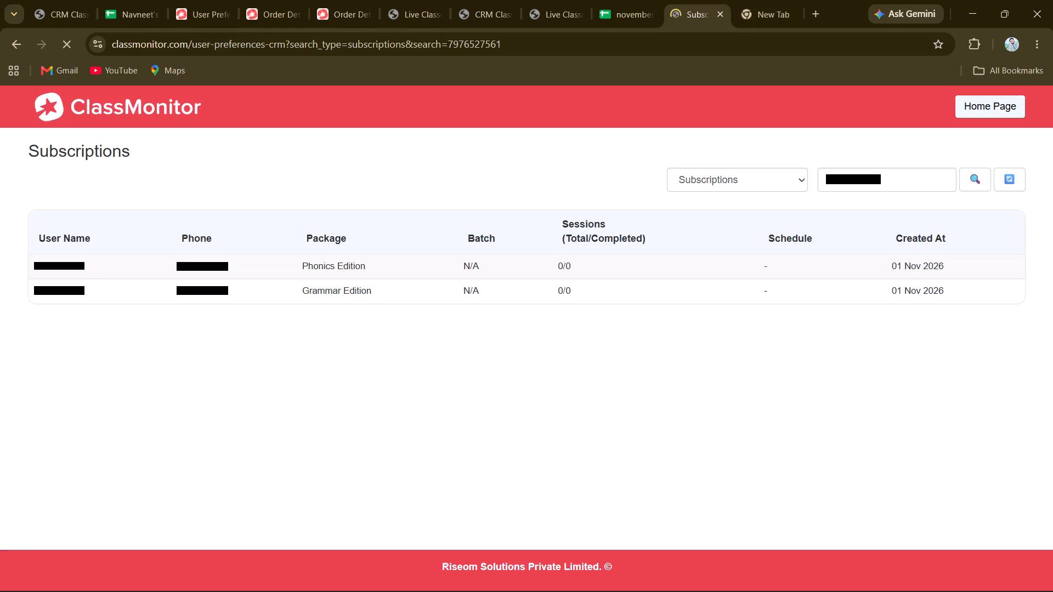